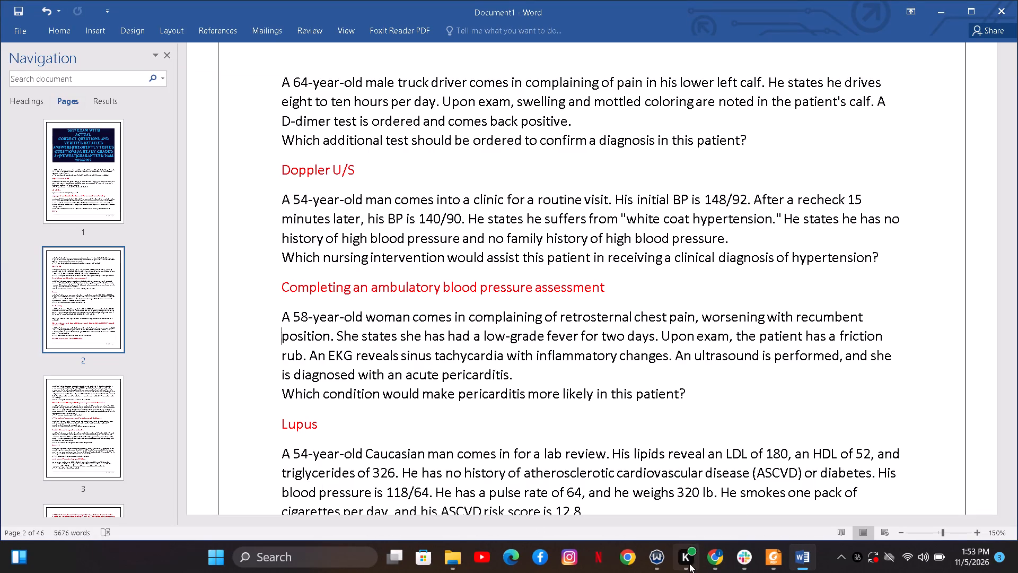
Switch to Chrome and open the document upload page from the Stuvia seller dashboard.
{"action": "left_click", "coordinate": [710, 560]}
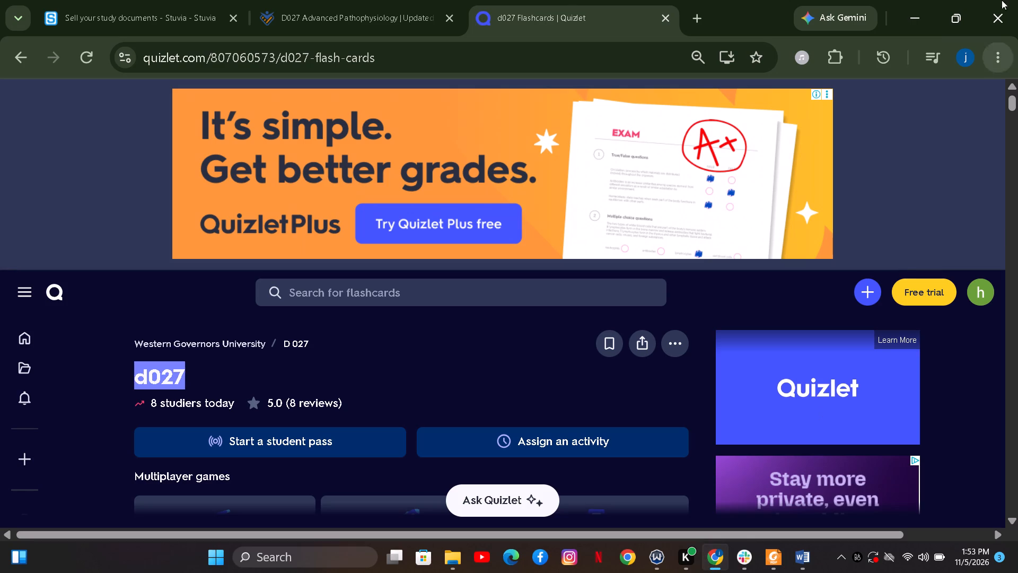
{"action": "left_click", "coordinate": [112, 15]}
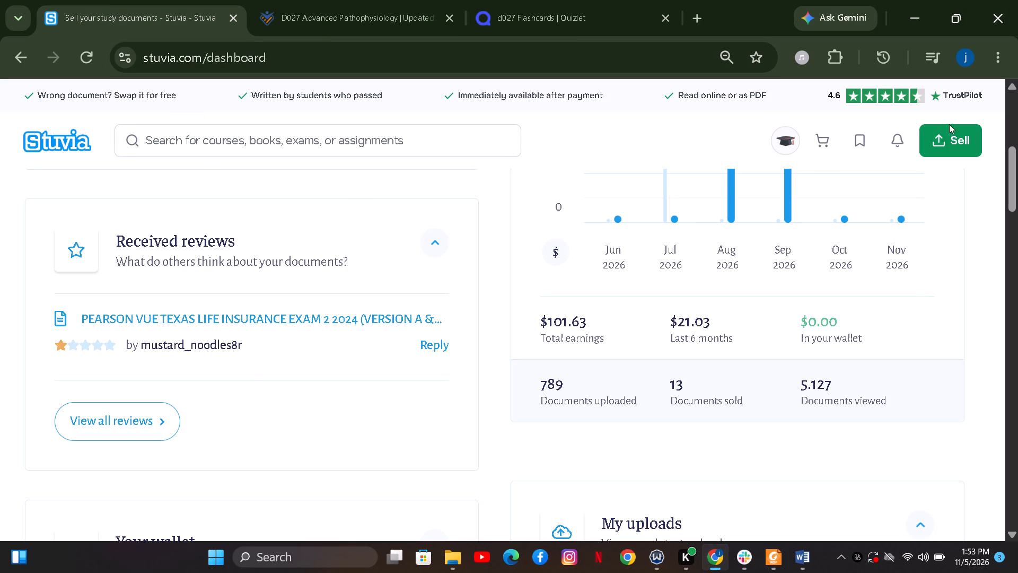
{"action": "left_click", "coordinate": [950, 143]}
{"action": "left_click", "coordinate": [873, 207]}
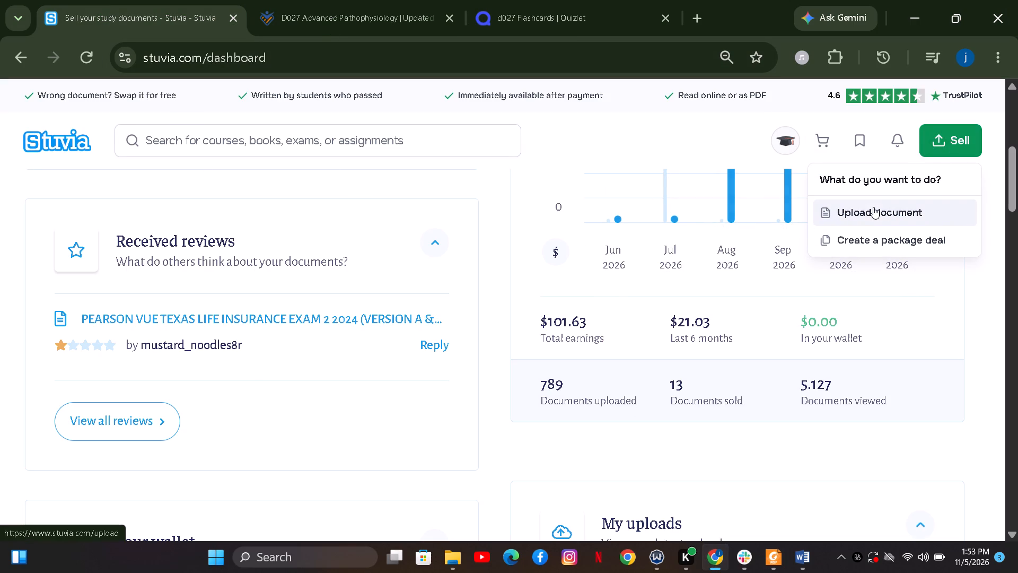
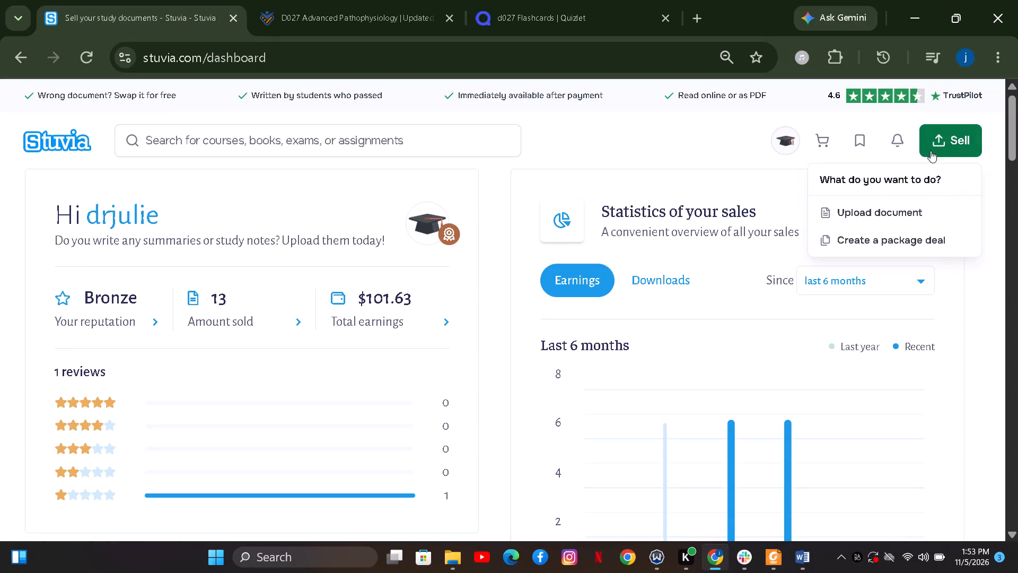
Start a document upload, set the country to United States, and choose Exam, Qualification, Training, or Test.
{"action": "left_click", "coordinate": [894, 215]}
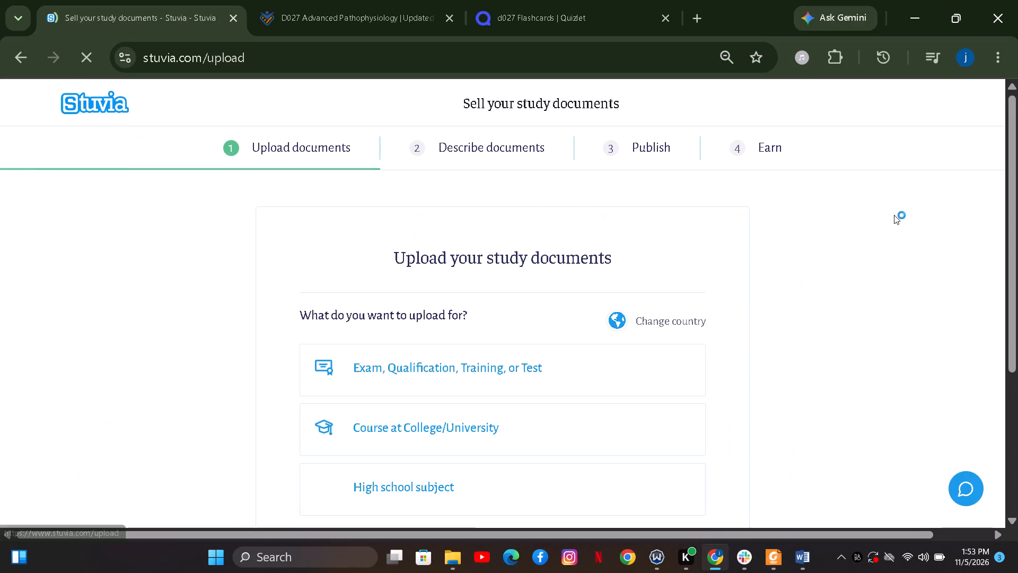
{"action": "left_click", "coordinate": [683, 327]}
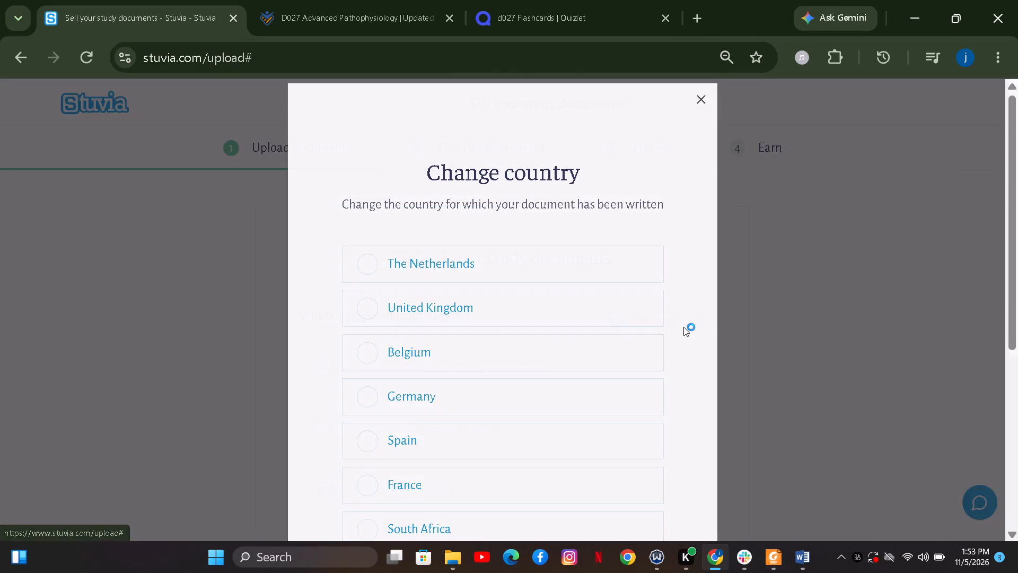
{"action": "scroll", "coordinate": [511, 431], "scroll_direction": "down", "scroll_amount": 4}
{"action": "left_click", "coordinate": [426, 396]}
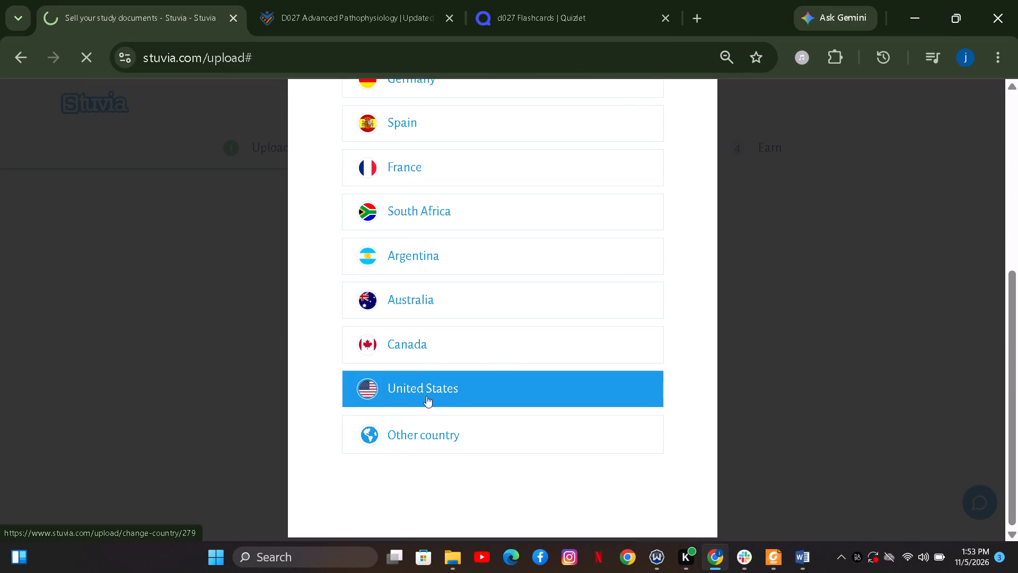
{"action": "left_click", "coordinate": [431, 362]}
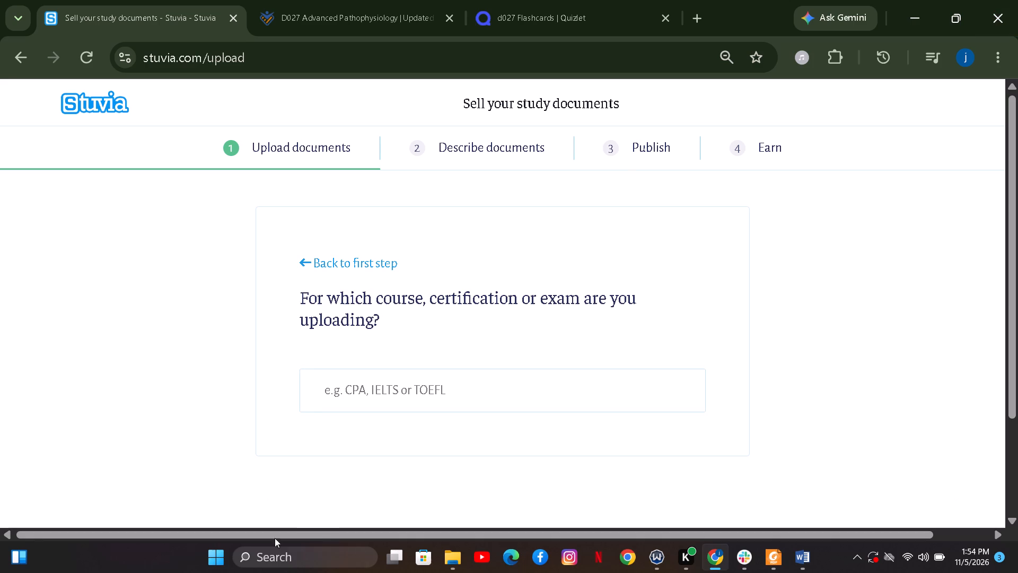
Close the two open File Explorer windows, GAITOO and File Explorer.
{"action": "left_click", "coordinate": [455, 559]}
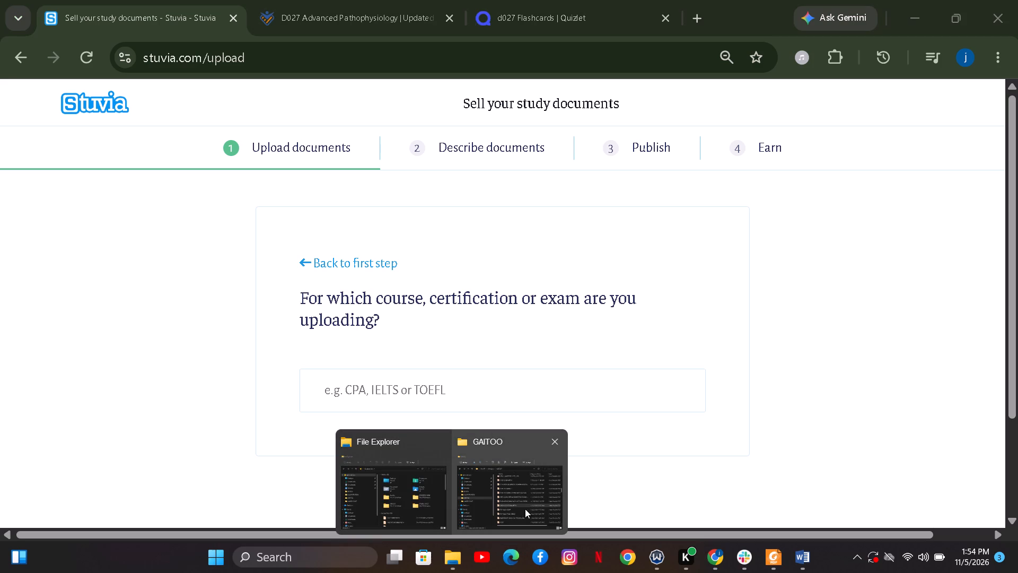
{"action": "left_click", "coordinate": [550, 439]}
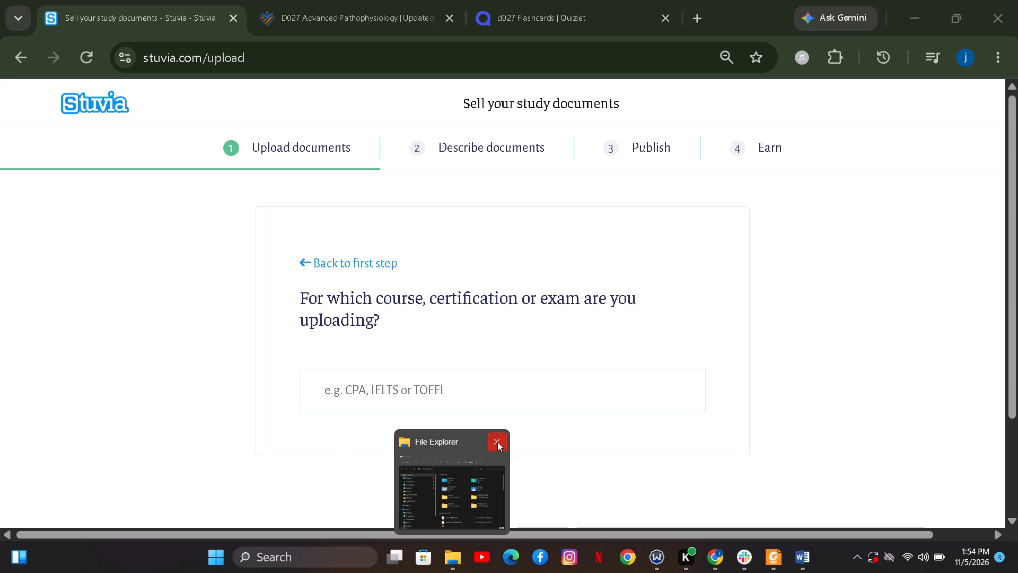
{"action": "left_click", "coordinate": [497, 441]}
In a new File Explorer window, open the CASE MANAGEMENT FINAL EXAM WITH PDF from the GAITOO folder.
{"action": "left_click", "coordinate": [458, 563]}
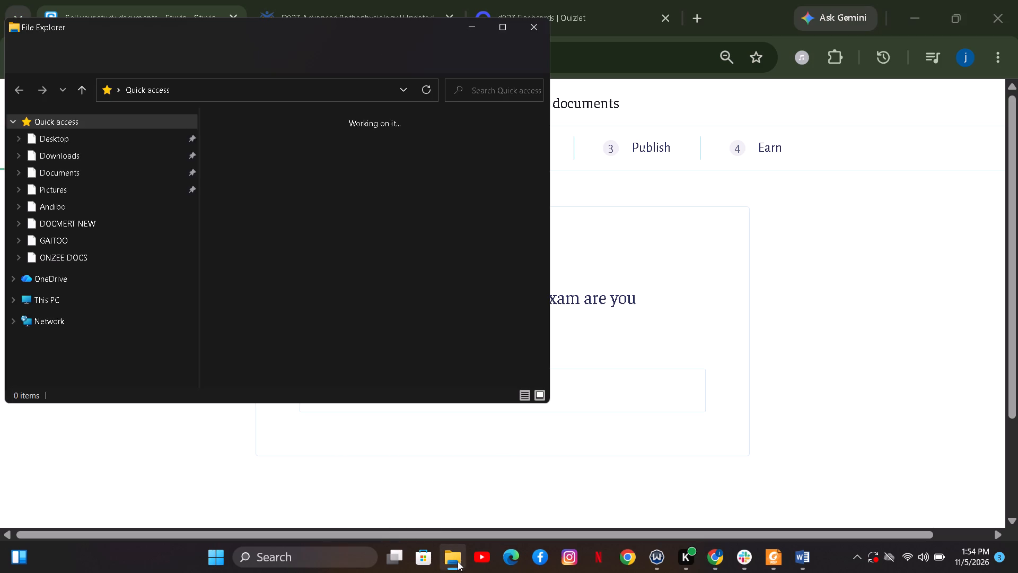
{"action": "double_click", "coordinate": [282, 268]}
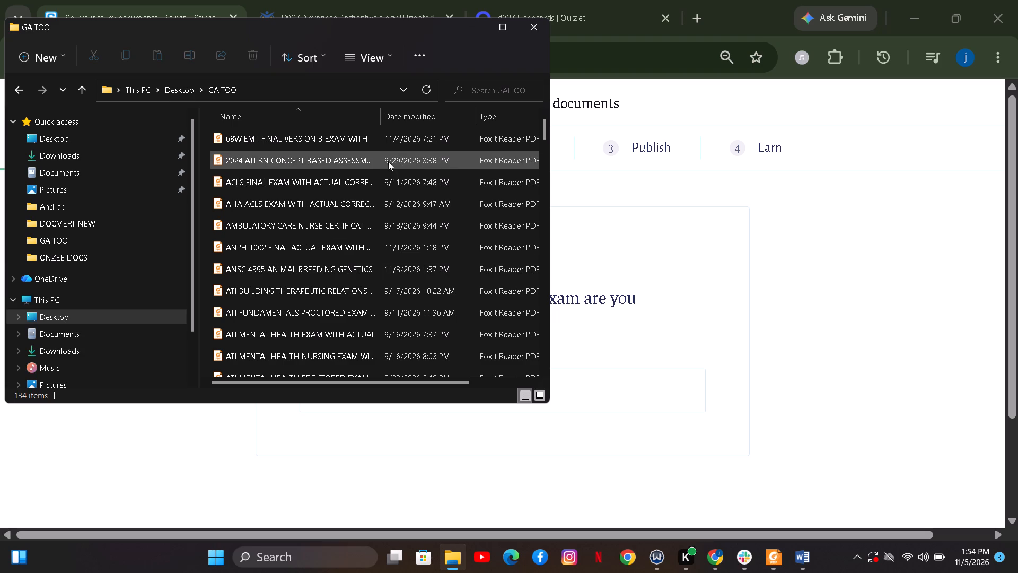
{"action": "scroll", "coordinate": [407, 162], "scroll_direction": "up", "scroll_amount": 11}
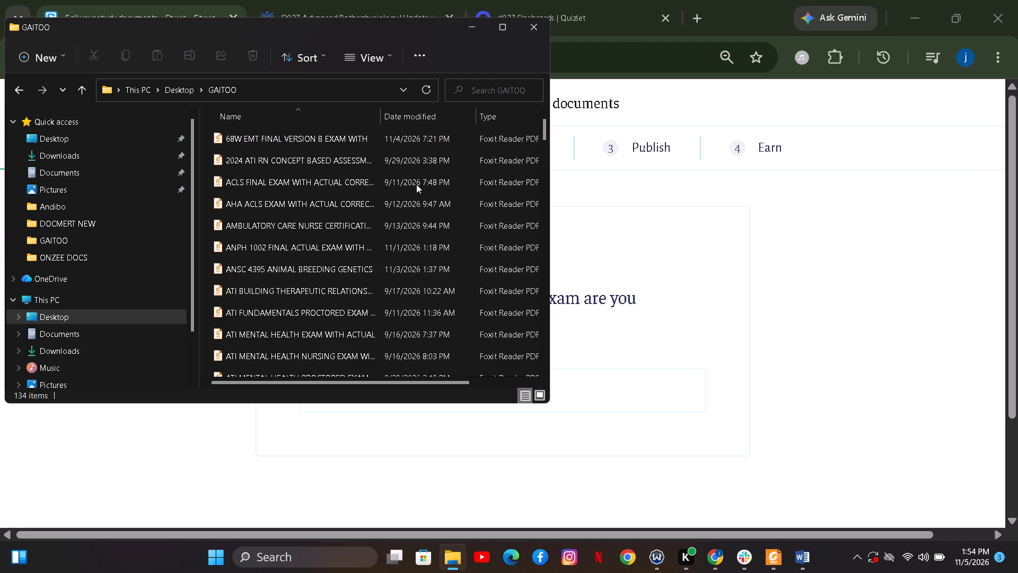
{"action": "scroll", "coordinate": [408, 339], "scroll_direction": "down", "scroll_amount": 1}
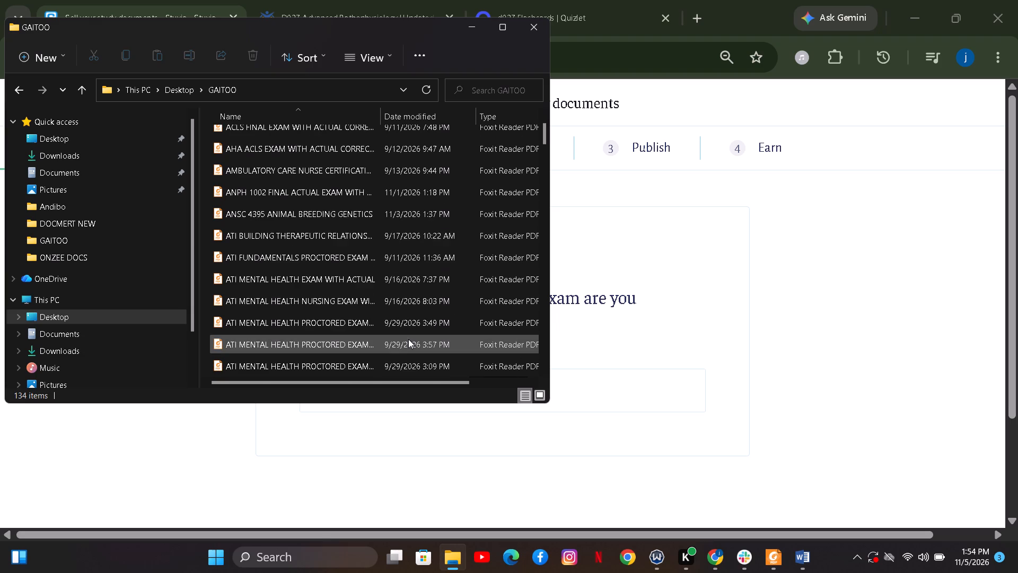
{"action": "scroll", "coordinate": [417, 337], "scroll_direction": "down", "scroll_amount": 1}
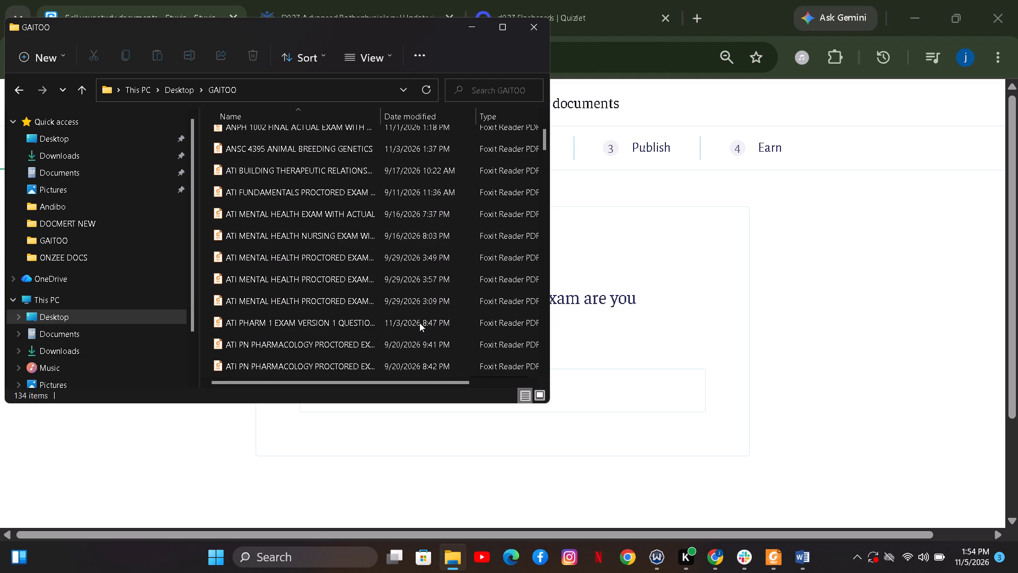
{"action": "scroll", "coordinate": [419, 323], "scroll_direction": "down", "scroll_amount": 1}
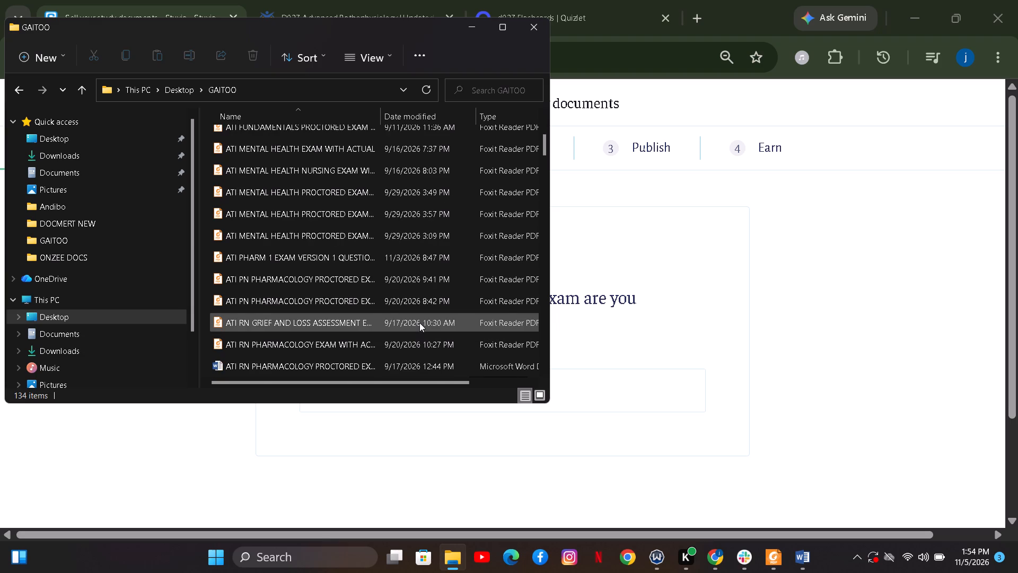
{"action": "scroll", "coordinate": [419, 323], "scroll_direction": "down", "scroll_amount": 4}
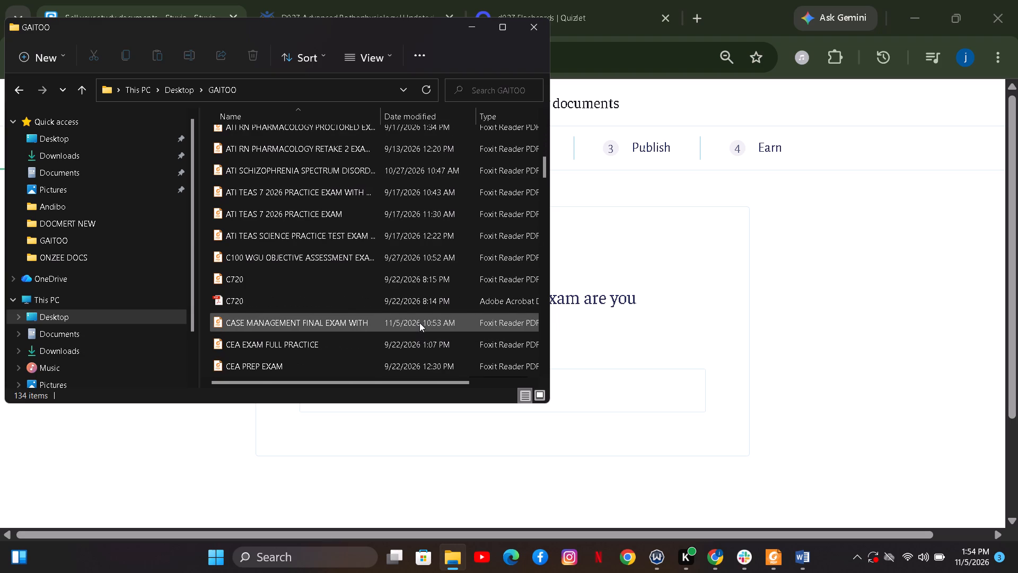
{"action": "double_click", "coordinate": [372, 322]}
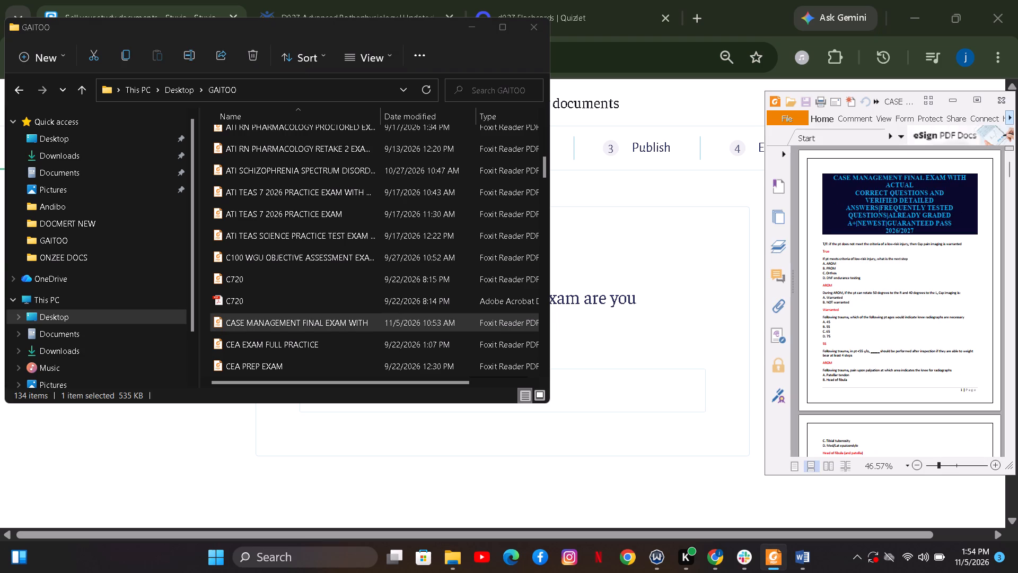
Copy the full title heading from the first page of the Case Management exam PDF.
{"action": "scroll", "coordinate": [860, 194], "scroll_direction": "up", "scroll_amount": 2}
{"action": "left_click_drag", "start_coordinate": [832, 175], "coordinate": [925, 232]}
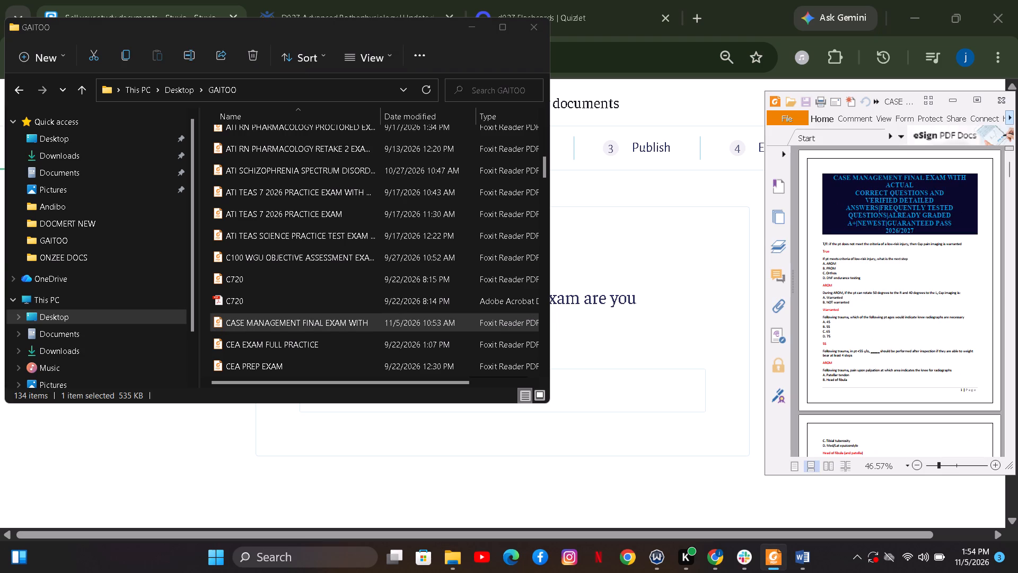
{"action": "left_click_drag", "start_coordinate": [925, 232], "coordinate": [934, 236]}
{"action": "key", "text": "ctrl+c"}
{"action": "key", "text": "ctrl+c"}
Paste the title into Stuvia's course field, trim it to CASE MANAGEMENT, and choose the existing Case Management course.
{"action": "left_click", "coordinate": [593, 396]}
{"action": "key", "text": "ctrl+v"}
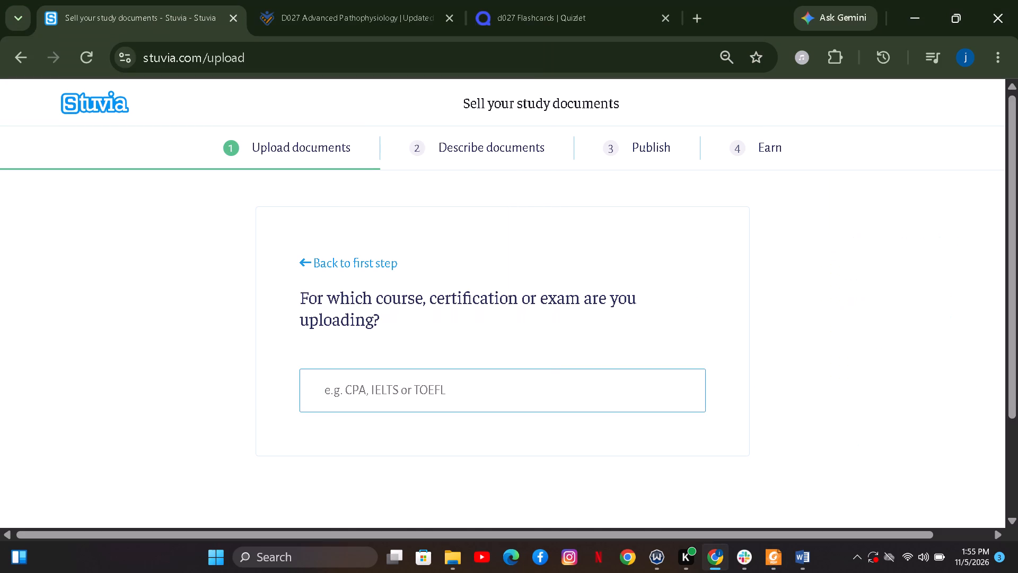
{"action": "left_click_drag", "start_coordinate": [435, 390], "coordinate": [452, 389]}
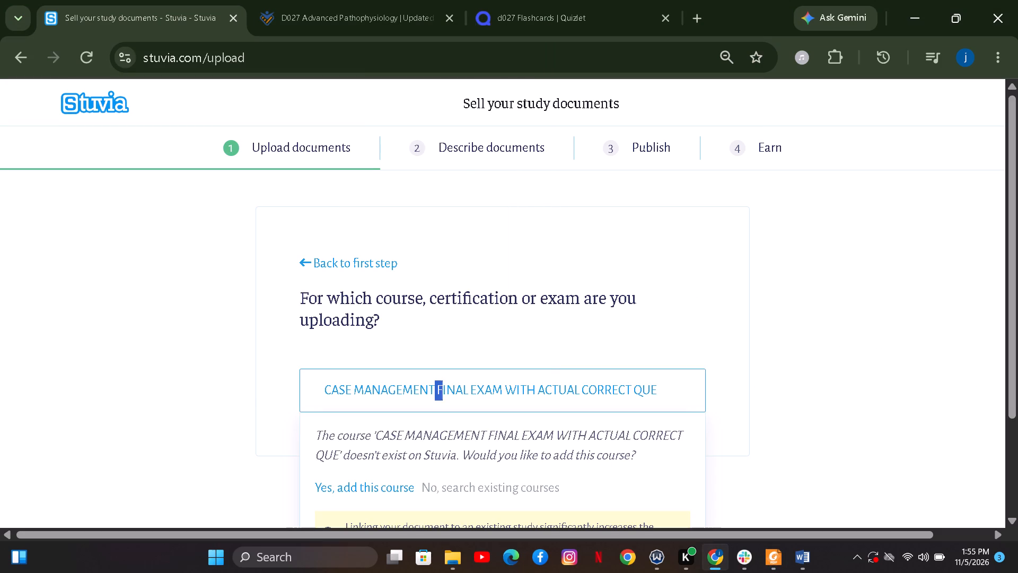
{"action": "left_click_drag", "start_coordinate": [452, 389], "coordinate": [745, 387]}
{"action": "key", "text": "BackSpace"}
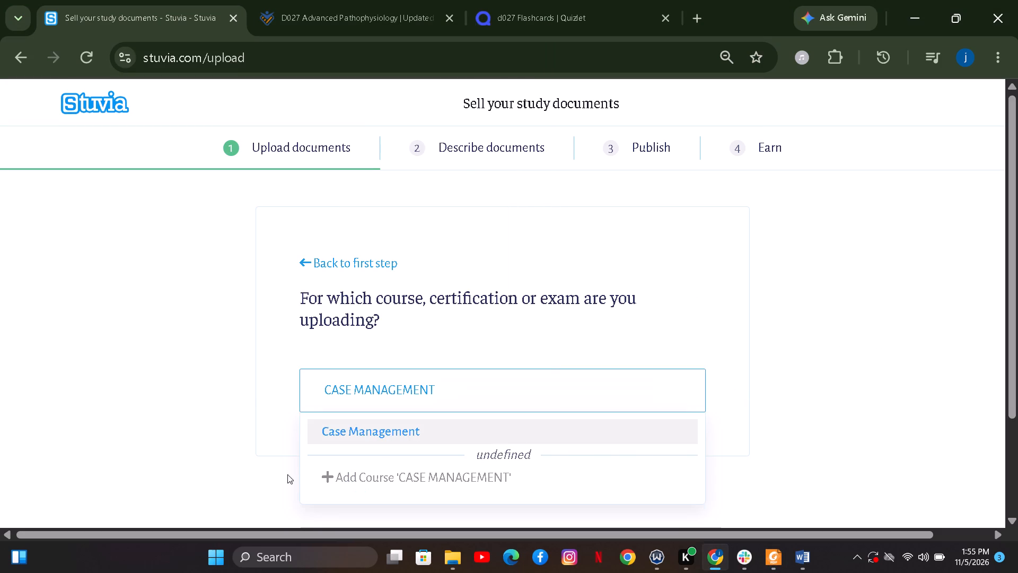
{"action": "left_click", "coordinate": [371, 435]}
Upload CASE MANAGEMENT FINAL EXAM WITH.pdf from the GAITOO folder for the Case Management course and continue to the document description.
{"action": "scroll", "coordinate": [372, 437], "scroll_direction": "down", "scroll_amount": 2}
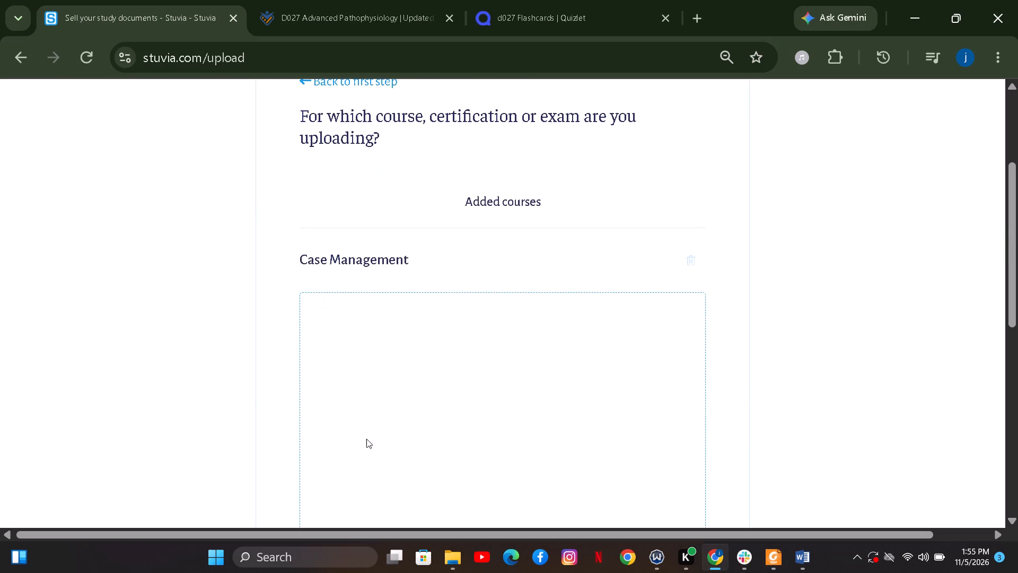
{"action": "scroll", "coordinate": [383, 462], "scroll_direction": "down", "scroll_amount": 2}
{"action": "left_click", "coordinate": [453, 558]}
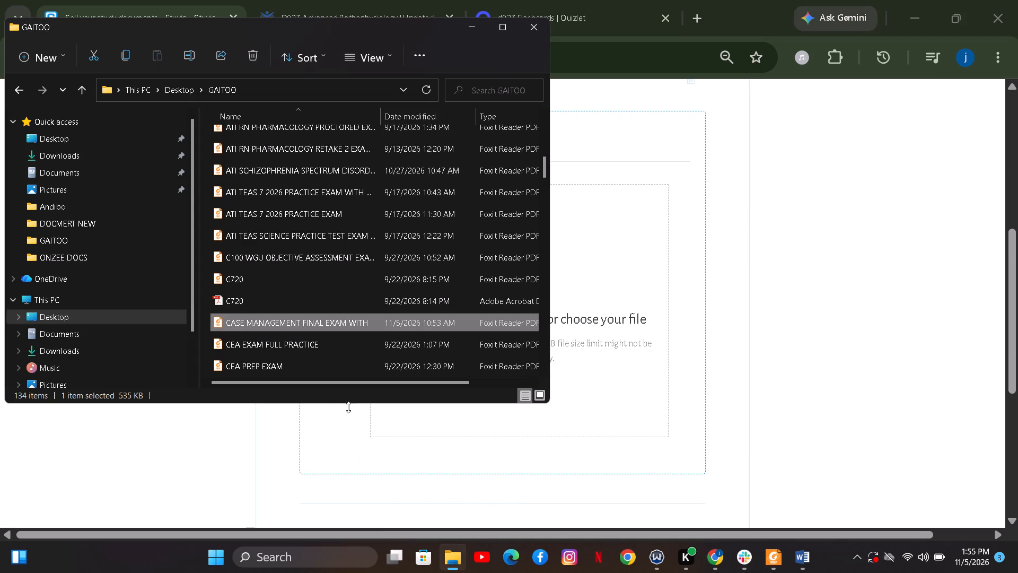
{"action": "left_click_drag", "start_coordinate": [304, 314], "coordinate": [485, 332]}
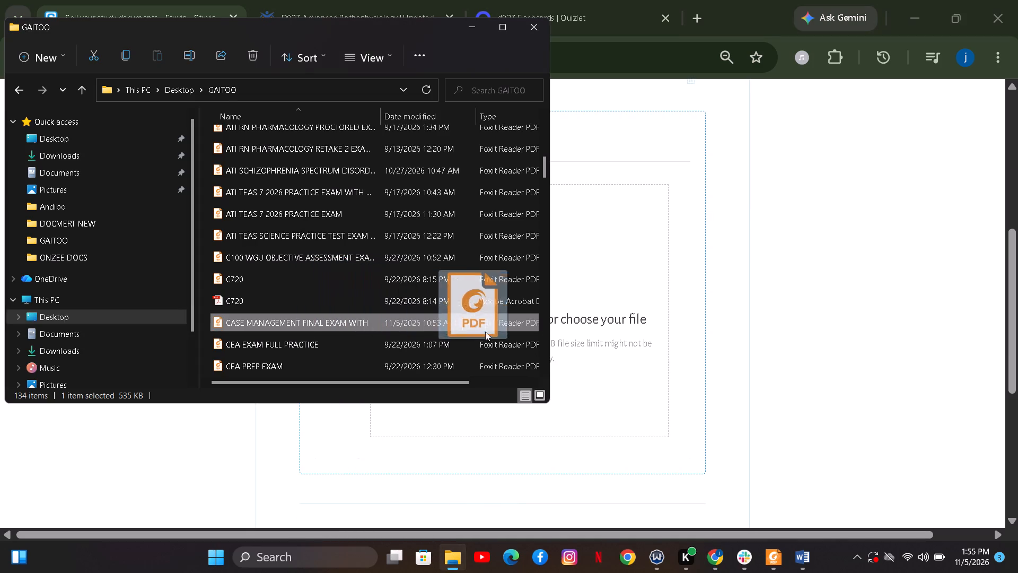
{"action": "left_click_drag", "start_coordinate": [485, 332], "coordinate": [603, 406]}
{"action": "left_click", "coordinate": [645, 439]}
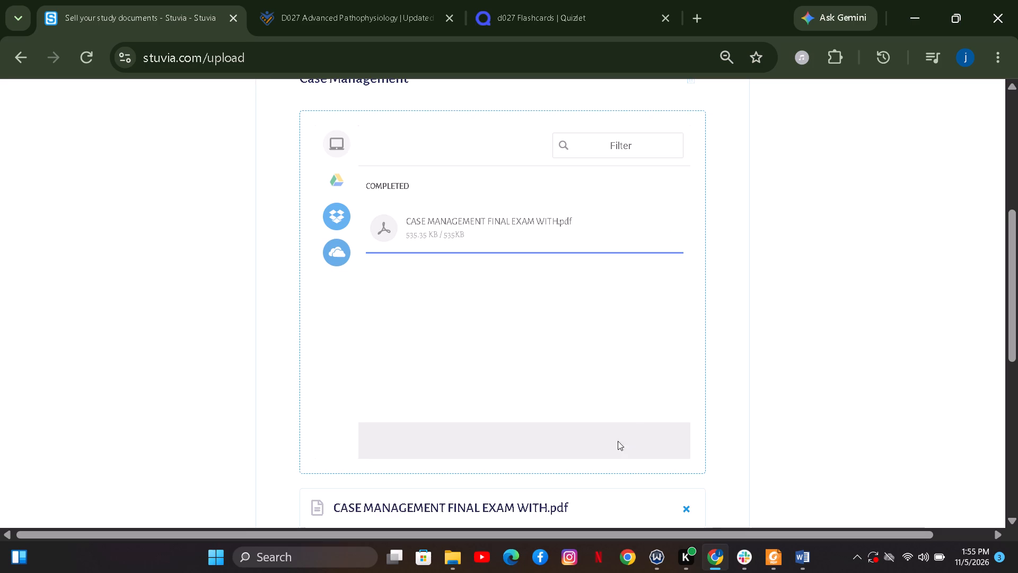
{"action": "scroll", "coordinate": [518, 490], "scroll_direction": "down", "scroll_amount": 3}
{"action": "left_click", "coordinate": [495, 442]}
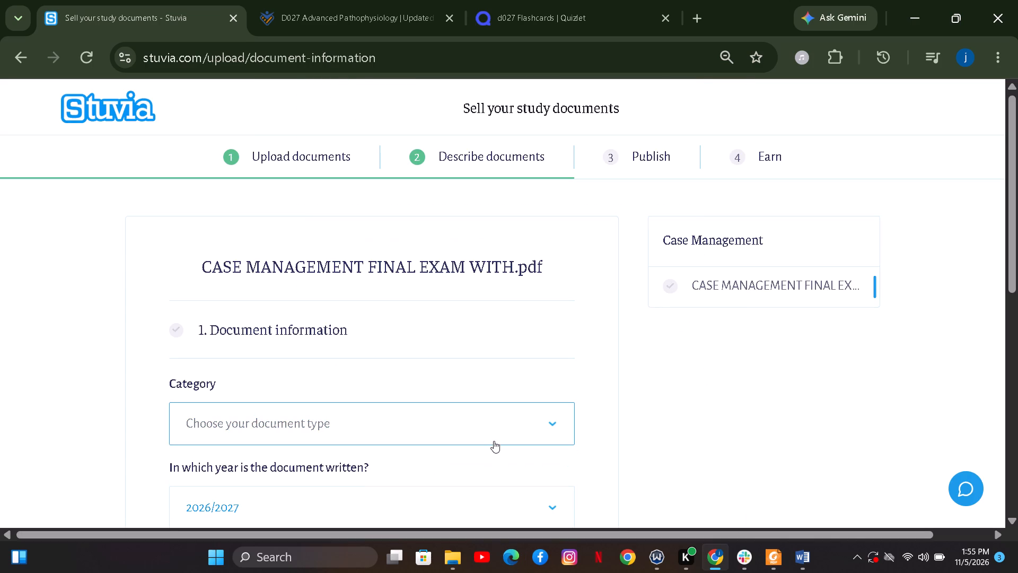
Set the category to Exam (elaborations) with Questions & answers, grade A+ and no linked book, and save the document and course information.
{"action": "scroll", "coordinate": [438, 444], "scroll_direction": "down", "scroll_amount": 1}
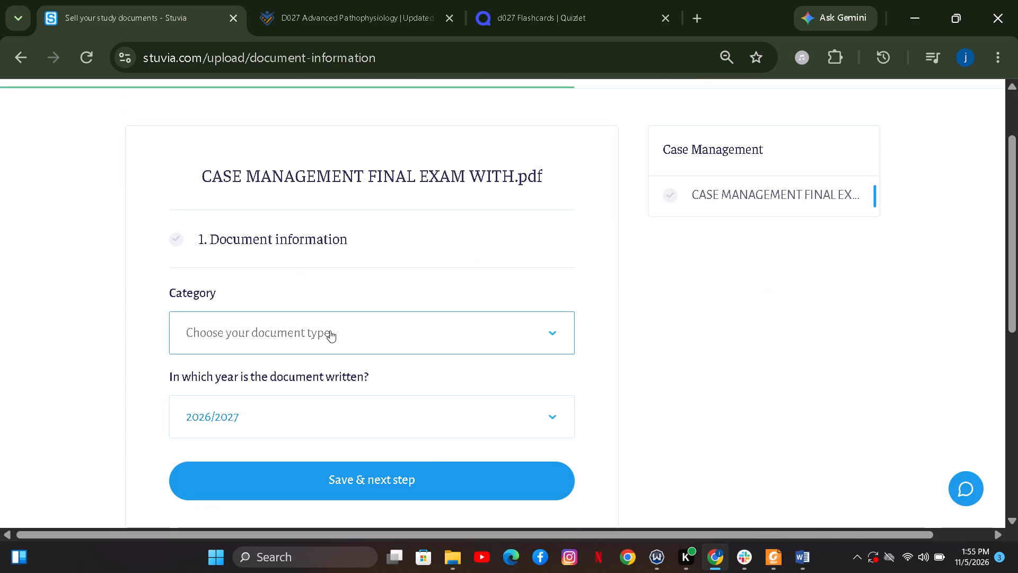
{"action": "left_click", "coordinate": [330, 331]}
{"action": "left_click", "coordinate": [256, 439]}
{"action": "scroll", "coordinate": [285, 413], "scroll_direction": "down", "scroll_amount": 1}
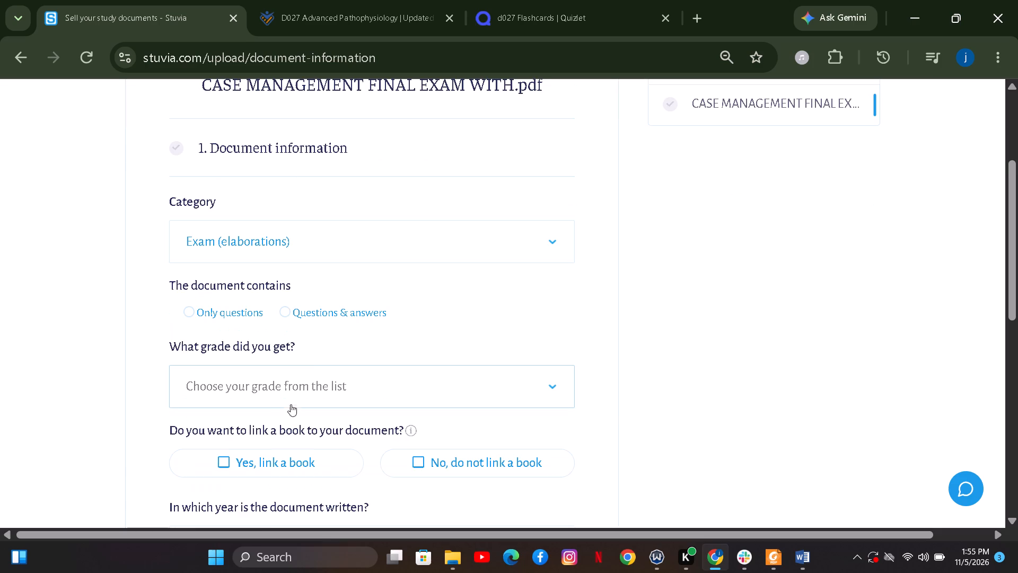
{"action": "left_click", "coordinate": [313, 313]}
{"action": "left_click", "coordinate": [306, 376]}
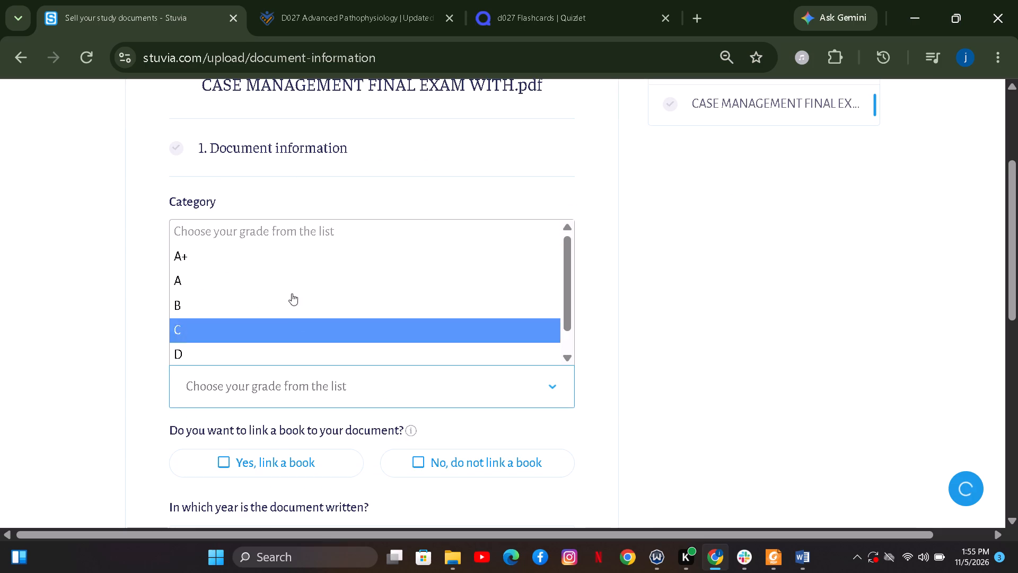
{"action": "left_click", "coordinate": [296, 251]}
{"action": "left_click", "coordinate": [408, 466]}
{"action": "scroll", "coordinate": [378, 472], "scroll_direction": "down", "scroll_amount": 3}
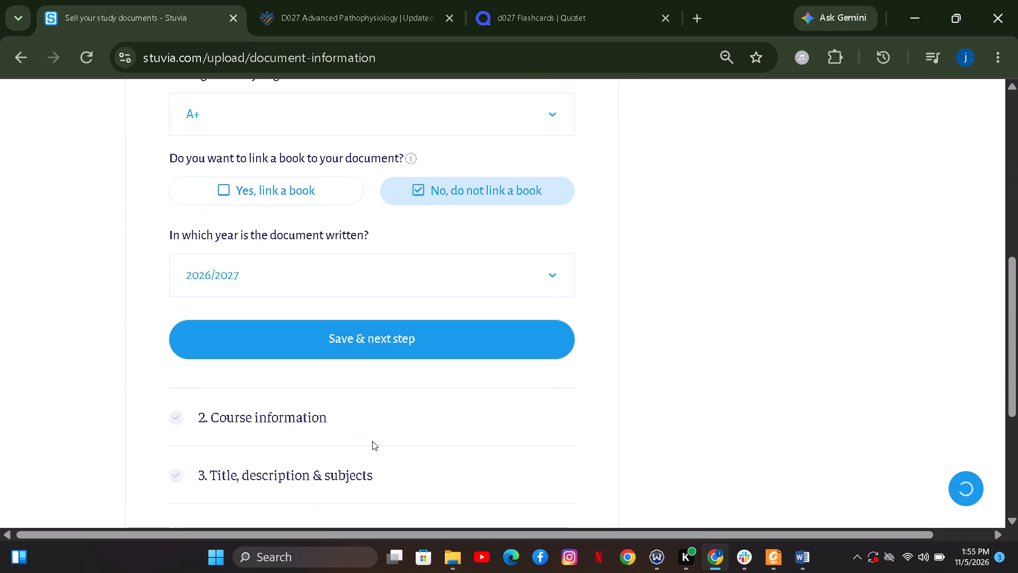
{"action": "left_click", "coordinate": [355, 343]}
{"action": "left_click", "coordinate": [357, 386]}
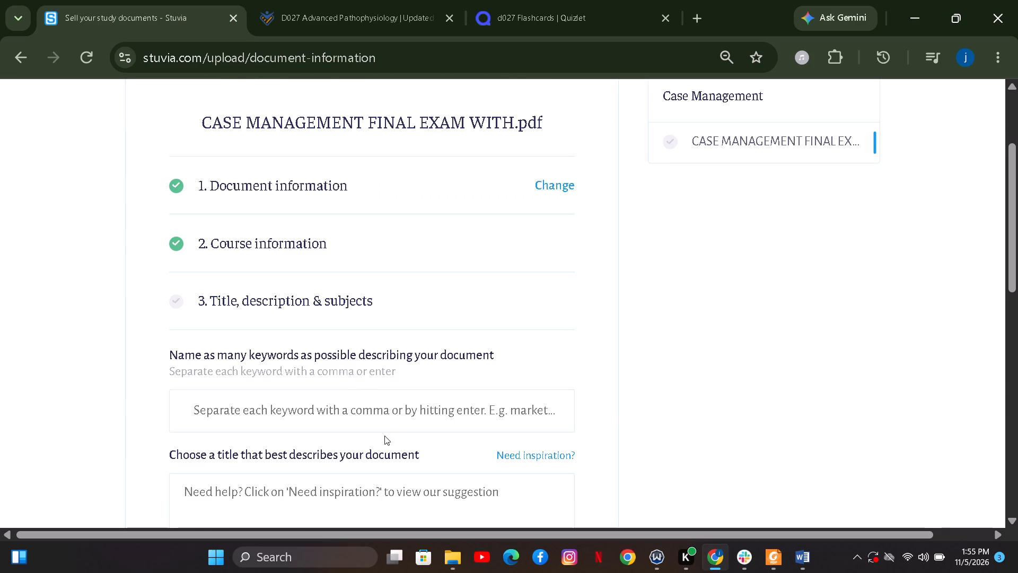
Add the keywords "case management final exam with actual correct que" and "case management final", using the copied title.
{"action": "left_click", "coordinate": [410, 387]}
{"action": "left_click", "coordinate": [398, 404]}
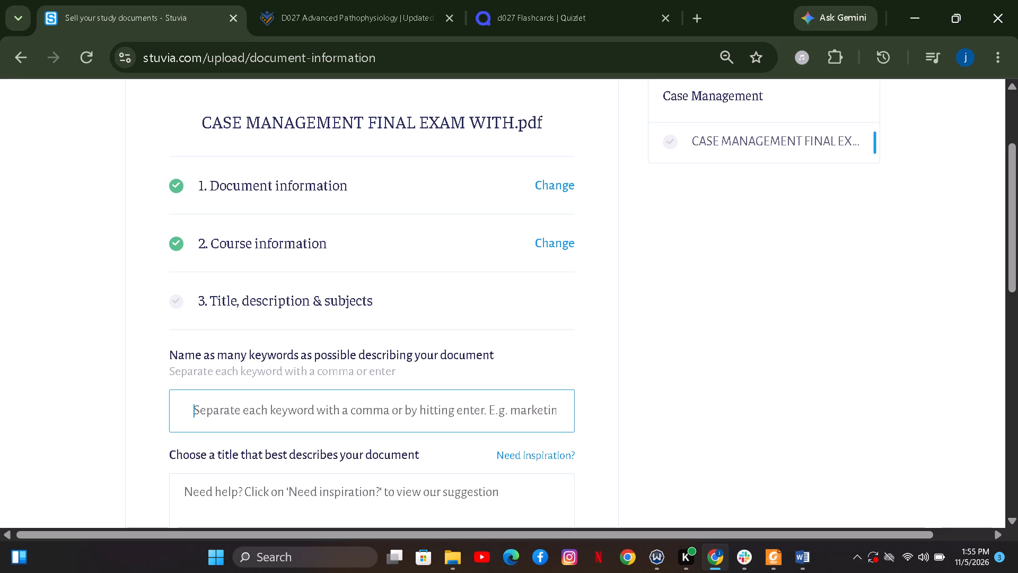
{"action": "key", "text": "ctrl+v"}
{"action": "key", "text": "Return"}
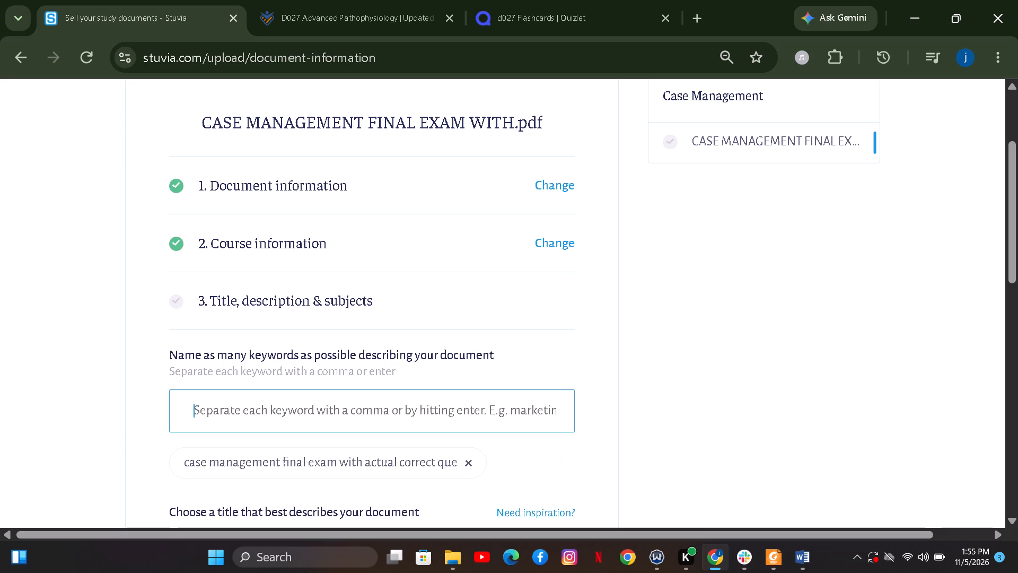
{"action": "key", "text": "ctrl+v"}
{"action": "left_click_drag", "start_coordinate": [340, 411], "coordinate": [422, 411]}
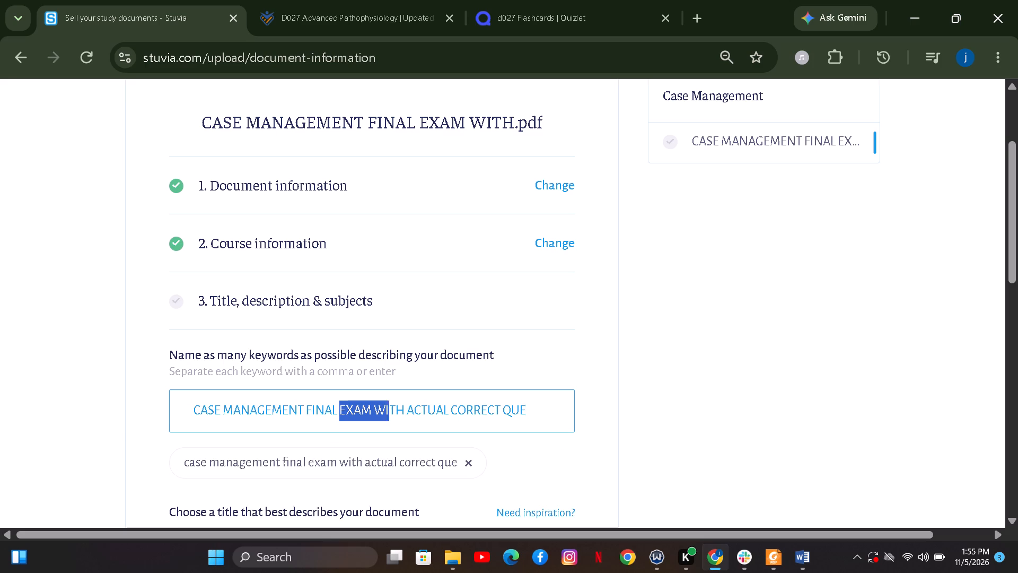
{"action": "left_click_drag", "start_coordinate": [422, 411], "coordinate": [735, 433]}
{"action": "key", "text": "BackSpace"}
{"action": "key", "text": "Return"}
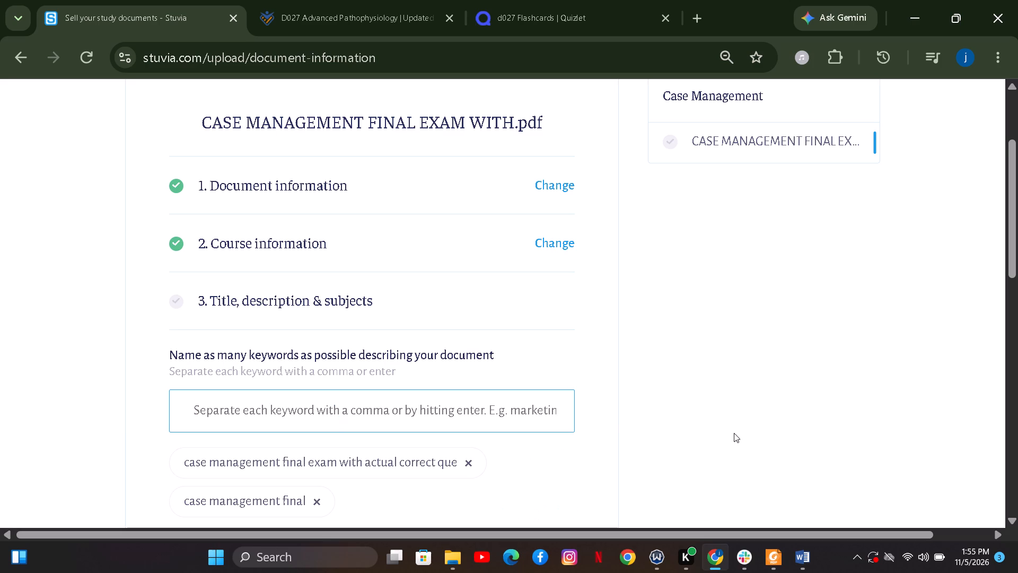
Add the keyword "case management" by trimming the pasted title.
{"action": "key", "text": "ctrl+v"}
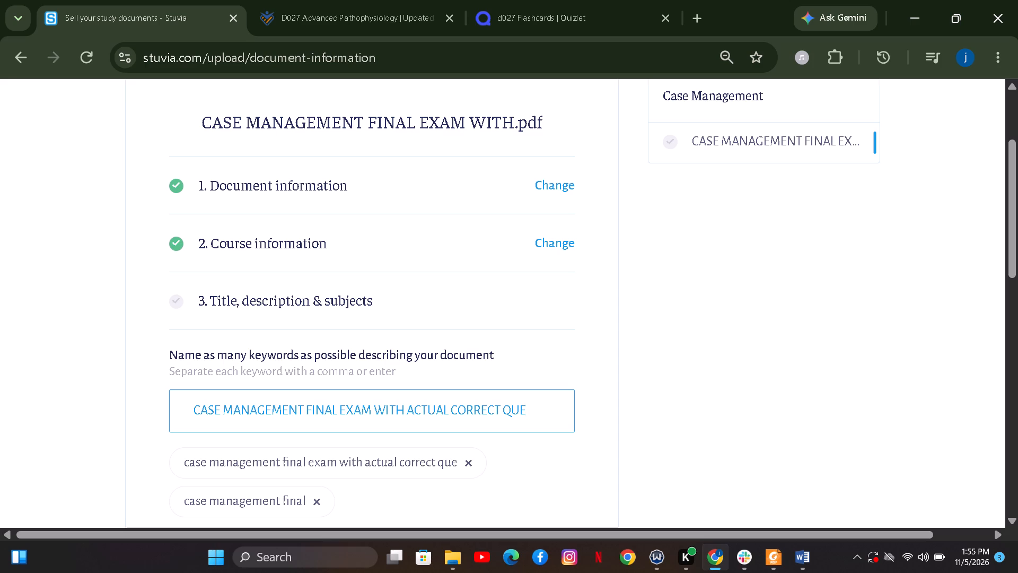
{"action": "left_click_drag", "start_coordinate": [304, 410], "coordinate": [701, 436]}
{"action": "key", "text": "BackSpace"}
{"action": "key", "text": "Return"}
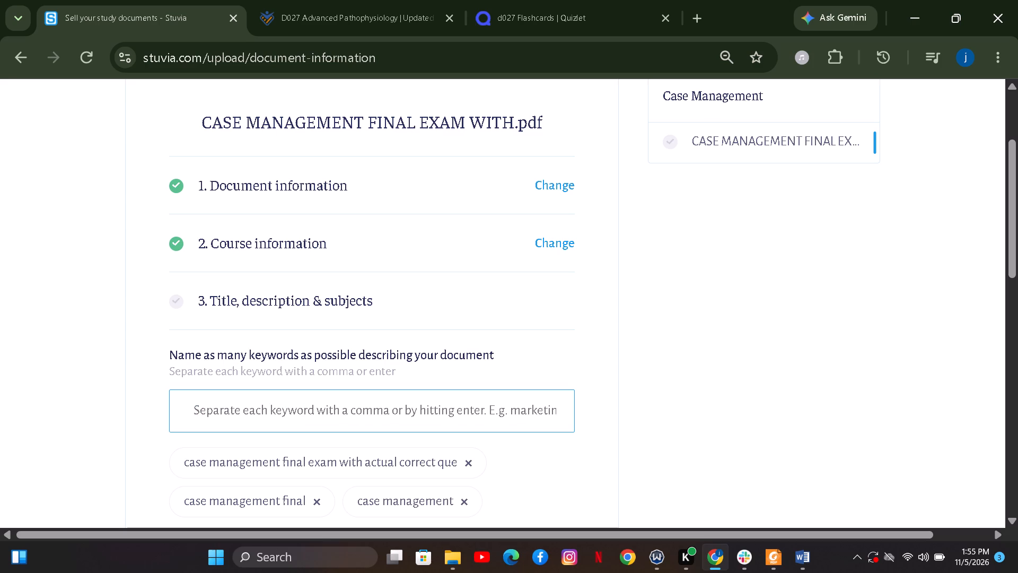
Paste the copied CASE MANAGEMENT FINAL EXAM title into both the document title and description fields.
{"action": "scroll", "coordinate": [421, 397], "scroll_direction": "down", "scroll_amount": 2}
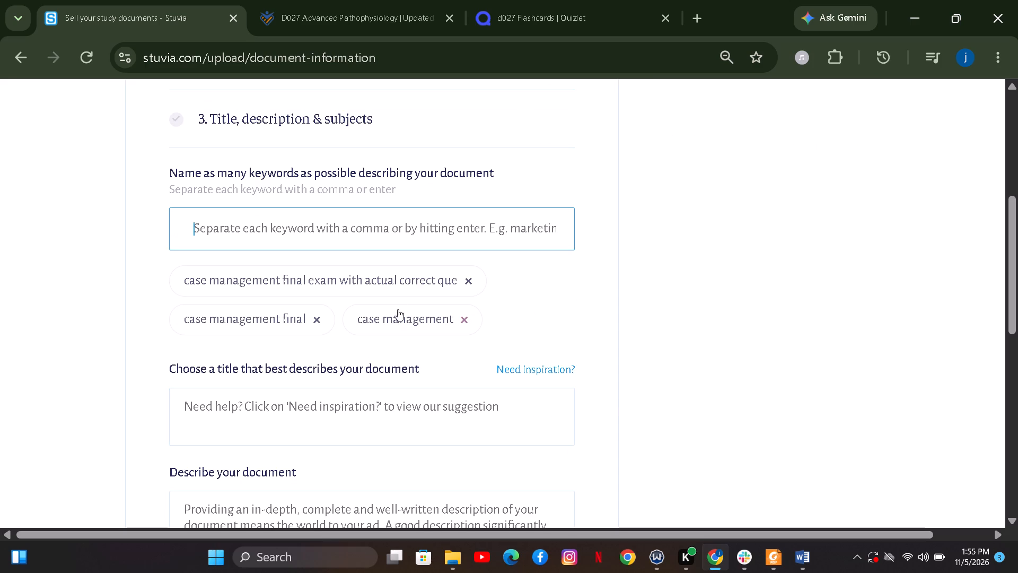
{"action": "left_click", "coordinate": [346, 394]}
{"action": "key", "text": "ctrl+v"}
{"action": "scroll", "coordinate": [338, 452], "scroll_direction": "down", "scroll_amount": 2}
{"action": "left_click", "coordinate": [357, 372]}
{"action": "key", "text": "ctrl+v"}
Set the document language to English and save the title, description and subjects section.
{"action": "scroll", "coordinate": [328, 424], "scroll_direction": "down", "scroll_amount": 2}
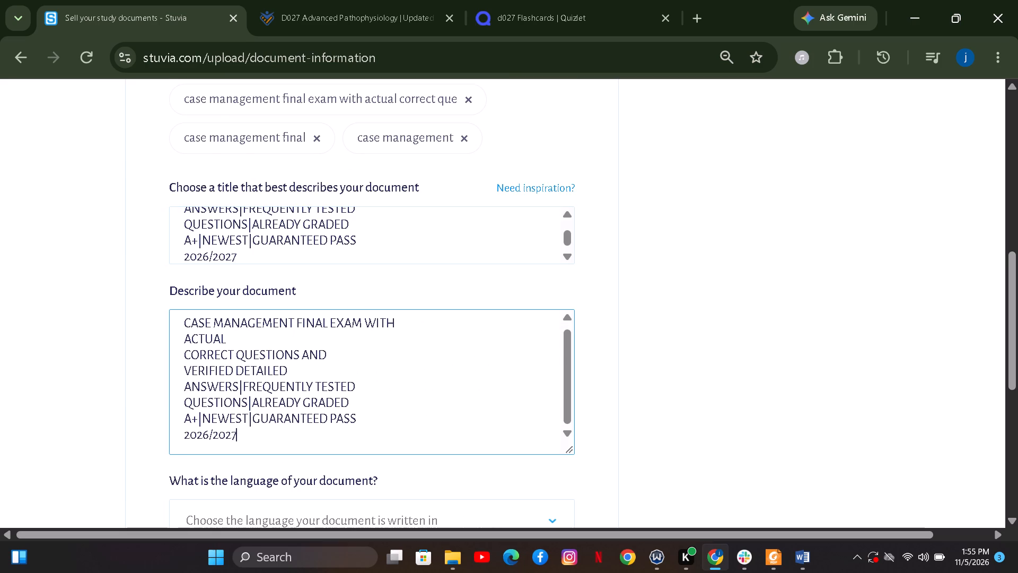
{"action": "scroll", "coordinate": [327, 425], "scroll_direction": "down", "scroll_amount": 1}
{"action": "scroll", "coordinate": [265, 440], "scroll_direction": "down", "scroll_amount": 1}
{"action": "left_click", "coordinate": [260, 428]}
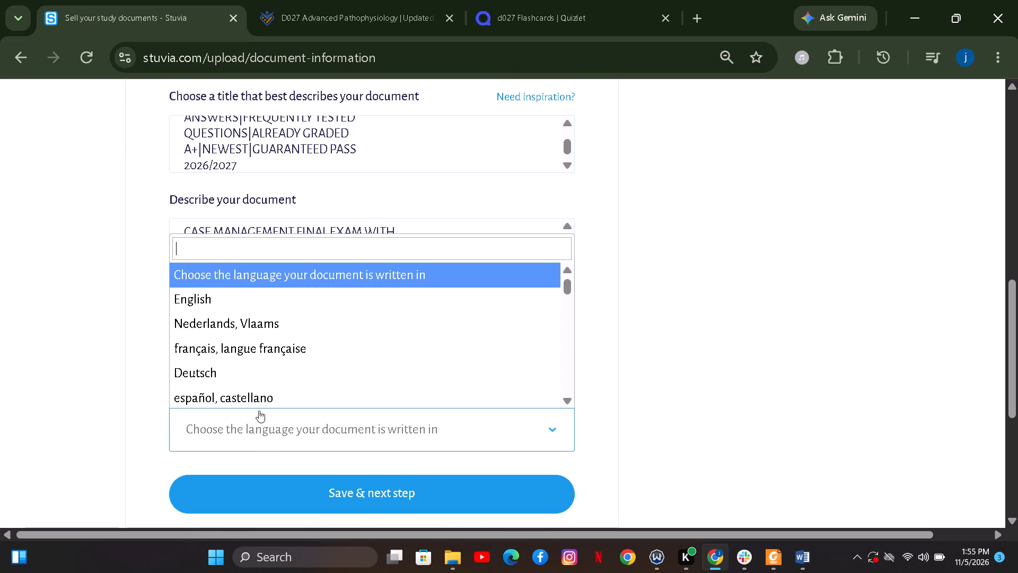
{"action": "left_click", "coordinate": [234, 301]}
{"action": "left_click", "coordinate": [357, 484]}
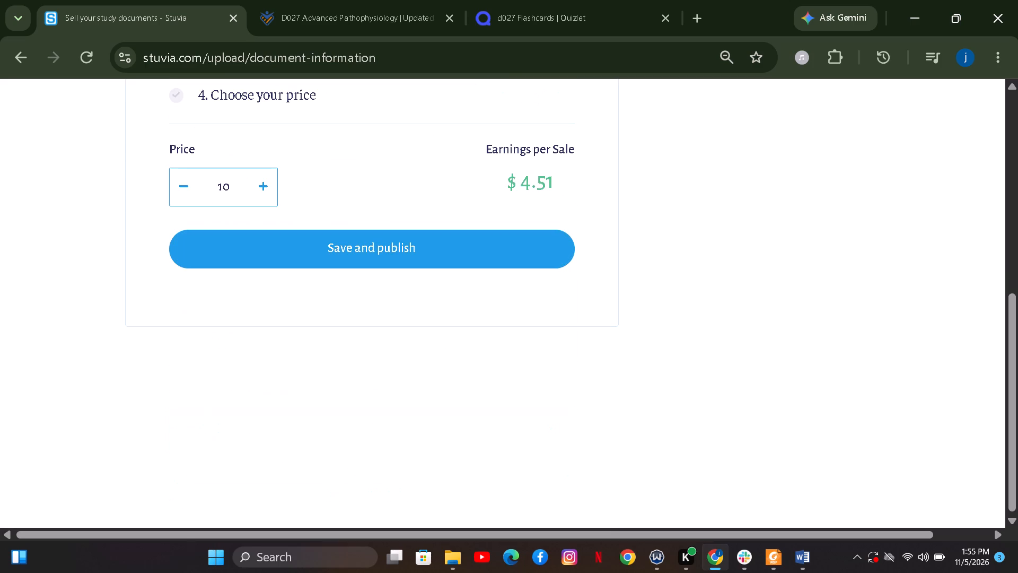
Set the price to 15 and publish the Case Management document.
{"action": "left_click_drag", "start_coordinate": [223, 189], "coordinate": [241, 189]}
{"action": "key", "text": "5"}
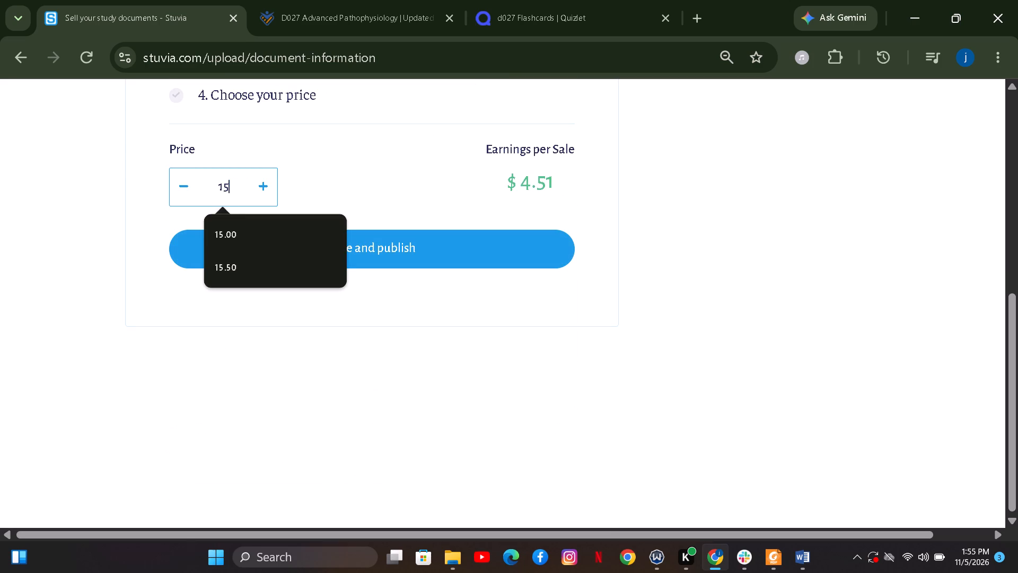
{"action": "left_click", "coordinate": [393, 249]}
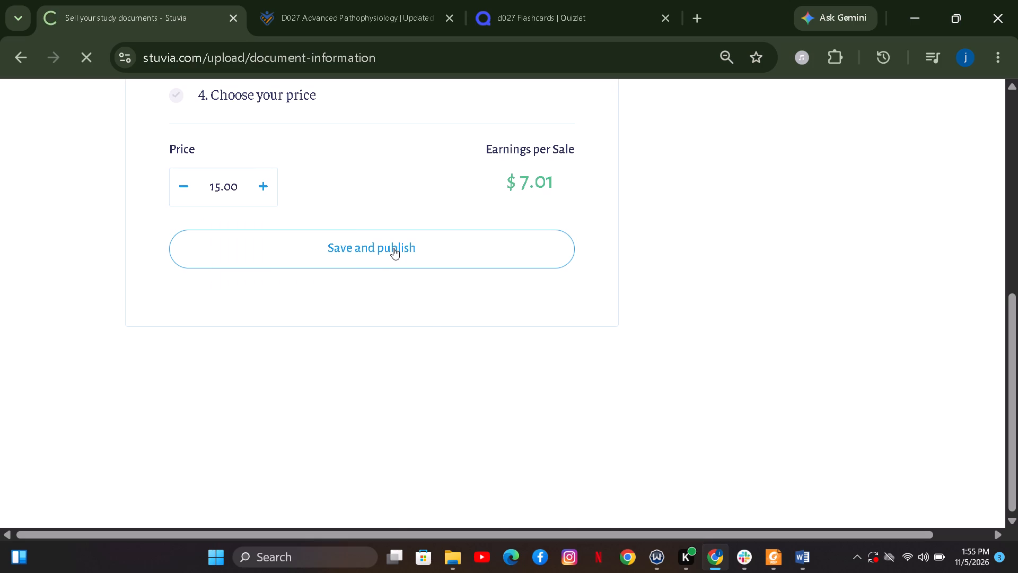
Start another document upload for an Exam, Qualification, Training, or Test.
{"action": "scroll", "coordinate": [451, 444], "scroll_direction": "down", "scroll_amount": 4}
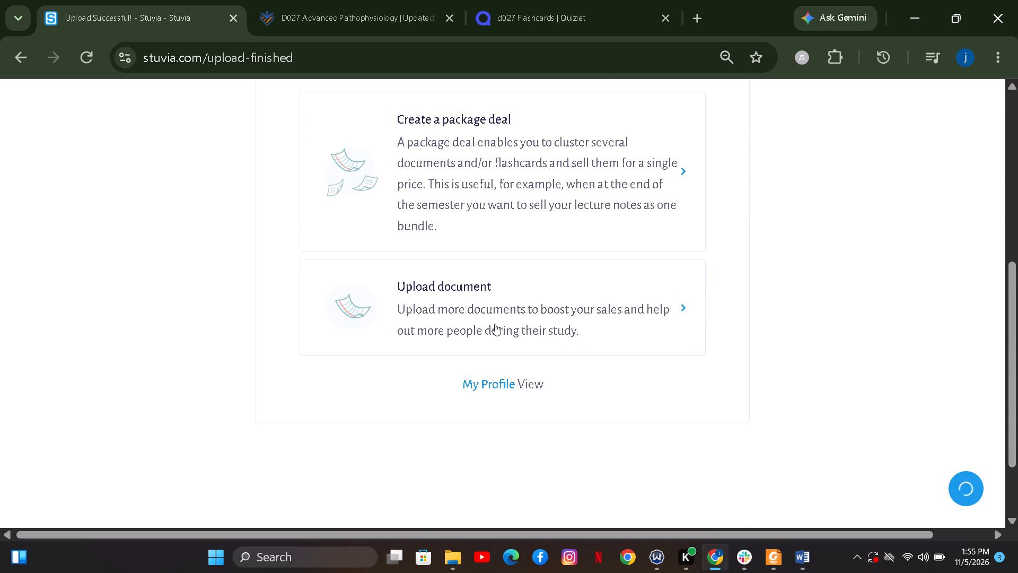
{"action": "left_click", "coordinate": [493, 317]}
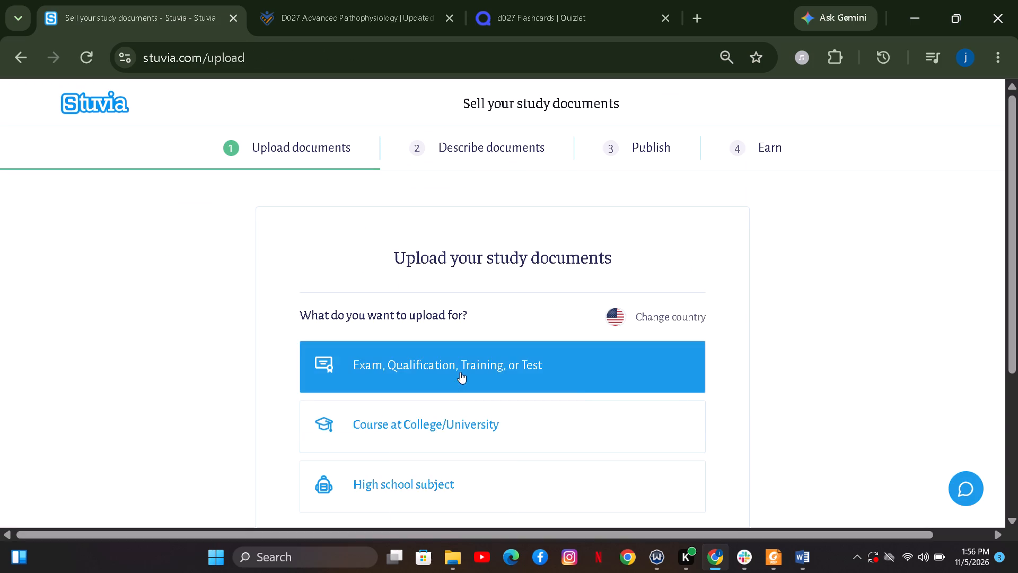
{"action": "left_click", "coordinate": [460, 372]}
Open the D027 EXAM WITH PDF from the GAITOO folder and copy the full title on its first page.
{"action": "left_click", "coordinate": [448, 558]}
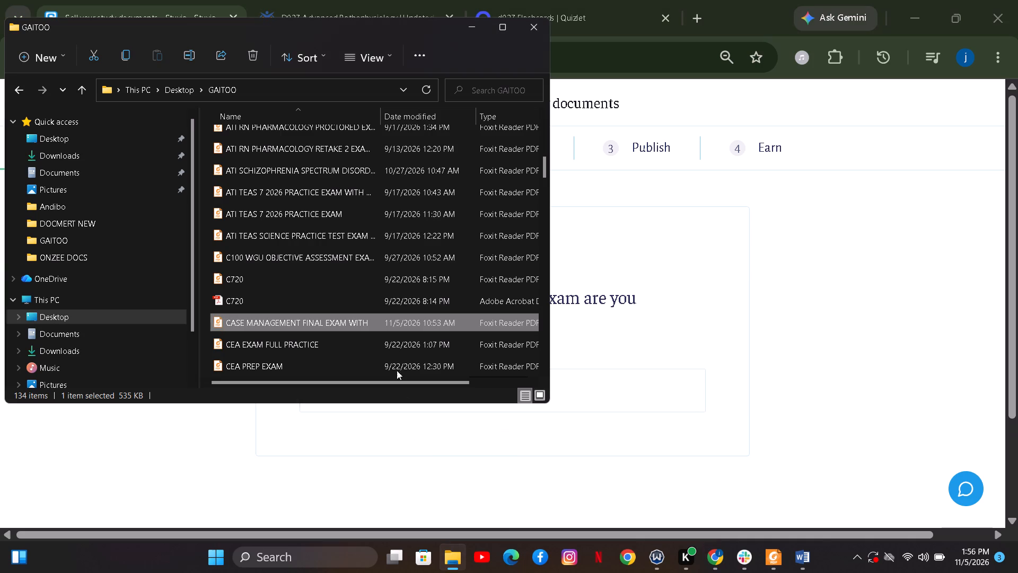
{"action": "scroll", "coordinate": [386, 343], "scroll_direction": "down", "scroll_amount": 1}
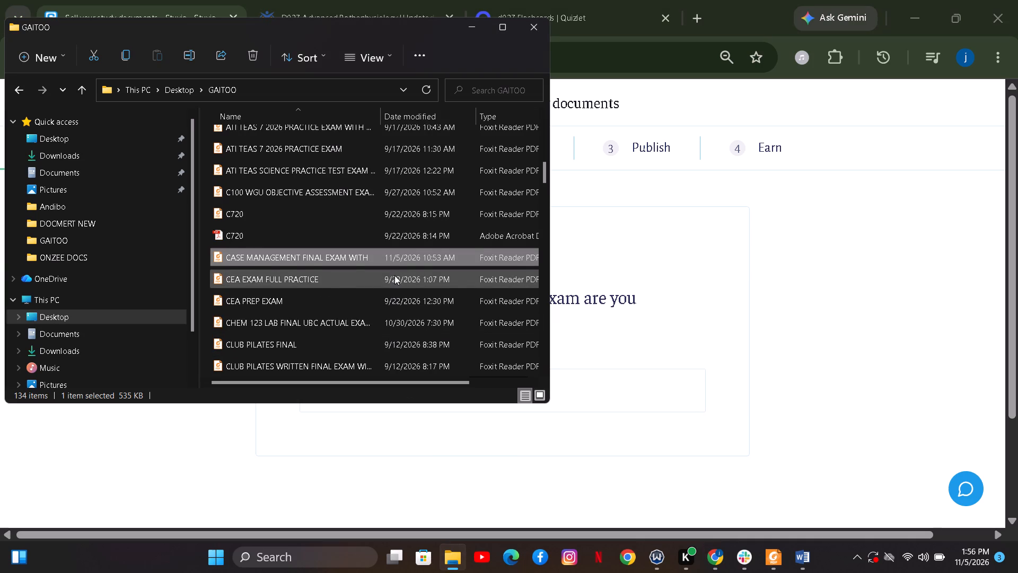
{"action": "scroll", "coordinate": [394, 275], "scroll_direction": "down", "scroll_amount": 1}
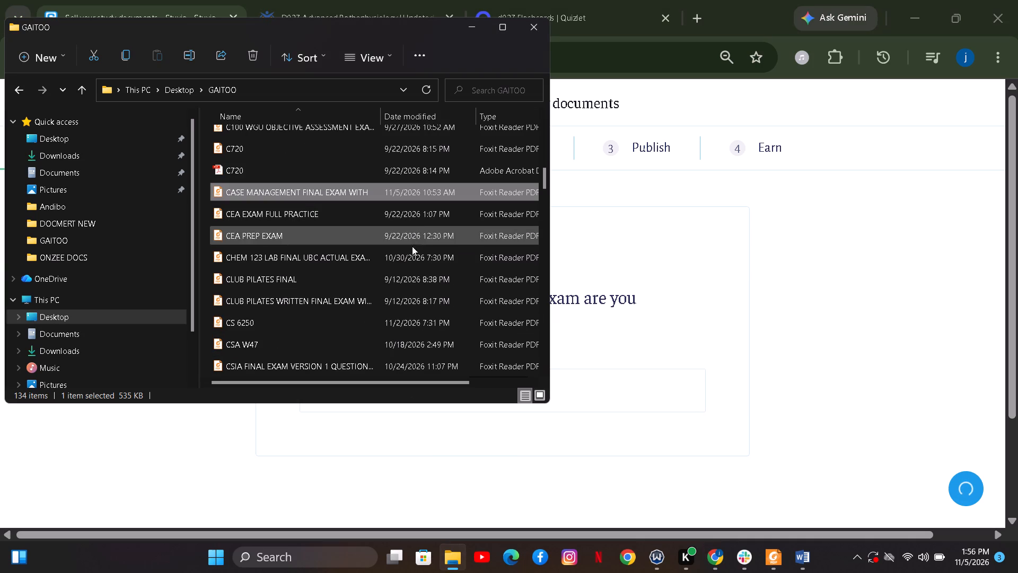
{"action": "scroll", "coordinate": [414, 270], "scroll_direction": "down", "scroll_amount": 1}
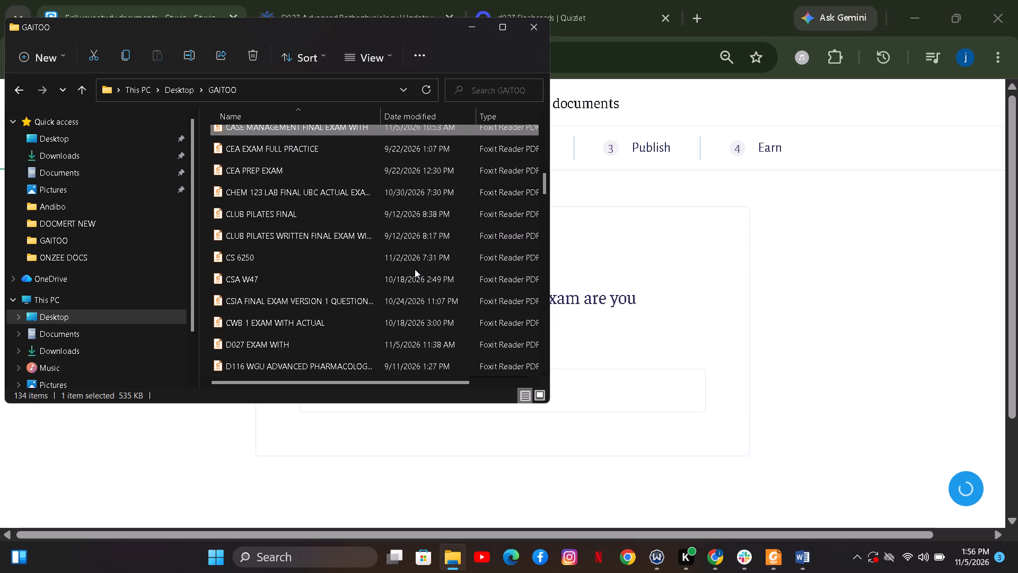
{"action": "double_click", "coordinate": [406, 343]}
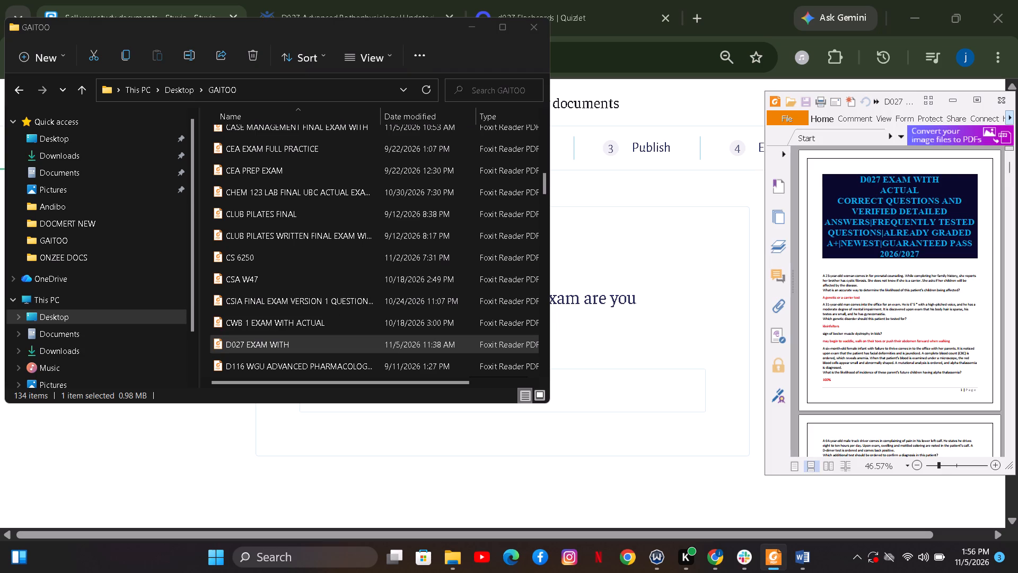
{"action": "left_click_drag", "start_coordinate": [862, 180], "coordinate": [900, 233]}
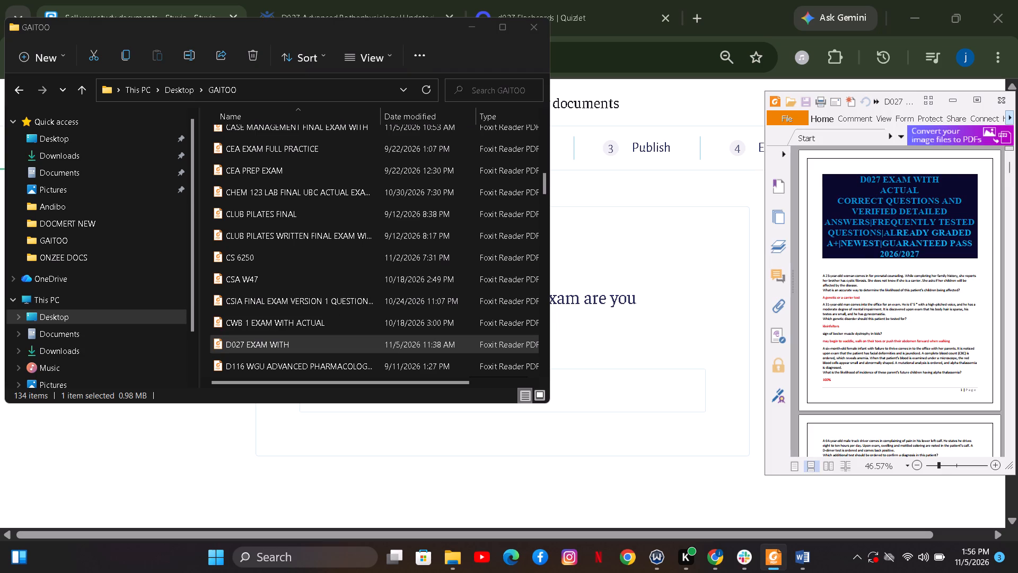
{"action": "left_click_drag", "start_coordinate": [900, 233], "coordinate": [923, 256]}
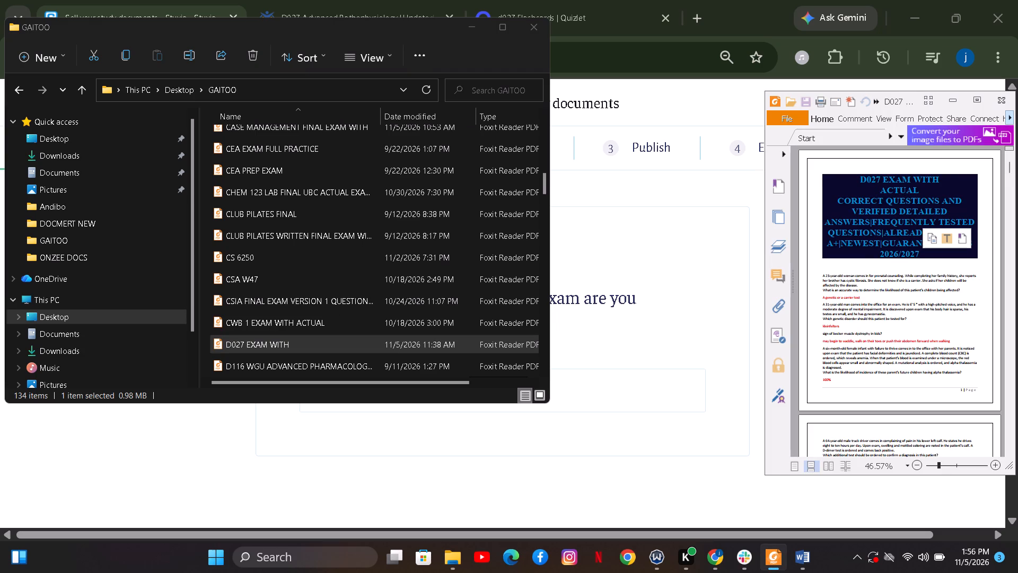
{"action": "key", "text": "ctrl+c"}
{"action": "key", "text": "ctrl+c"}
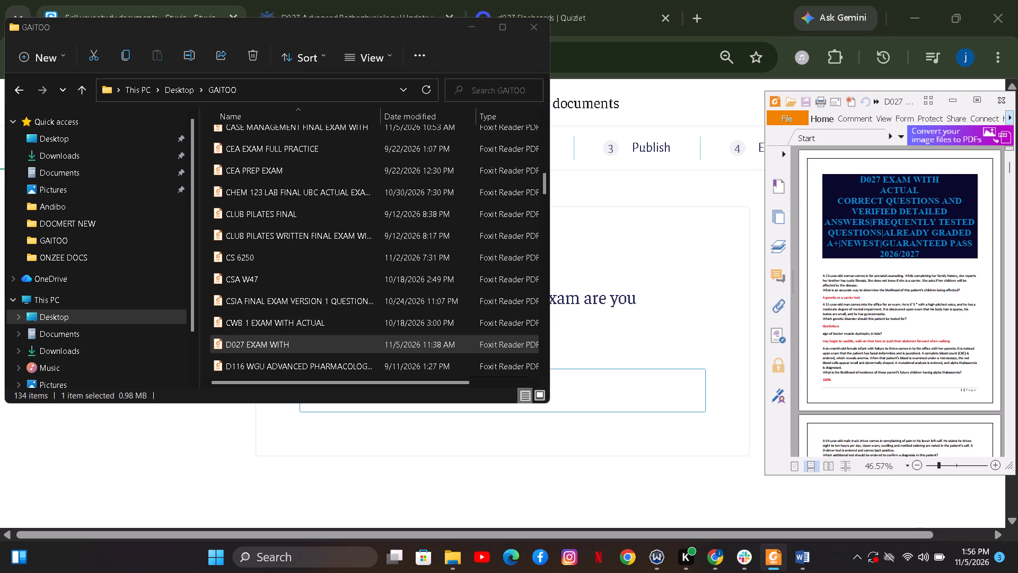
Paste the title into Stuvia's course field, trim it to D027, and add it as a new course.
{"action": "left_click", "coordinate": [656, 384]}
{"action": "key", "text": "ctrl+v"}
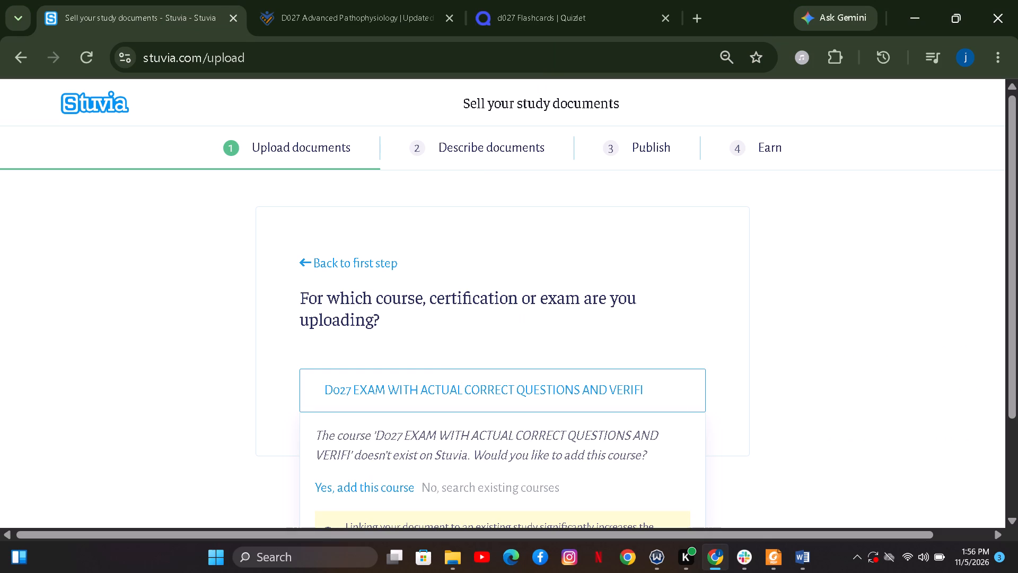
{"action": "left_click_drag", "start_coordinate": [354, 390], "coordinate": [731, 397]}
{"action": "key", "text": "BackSpace"}
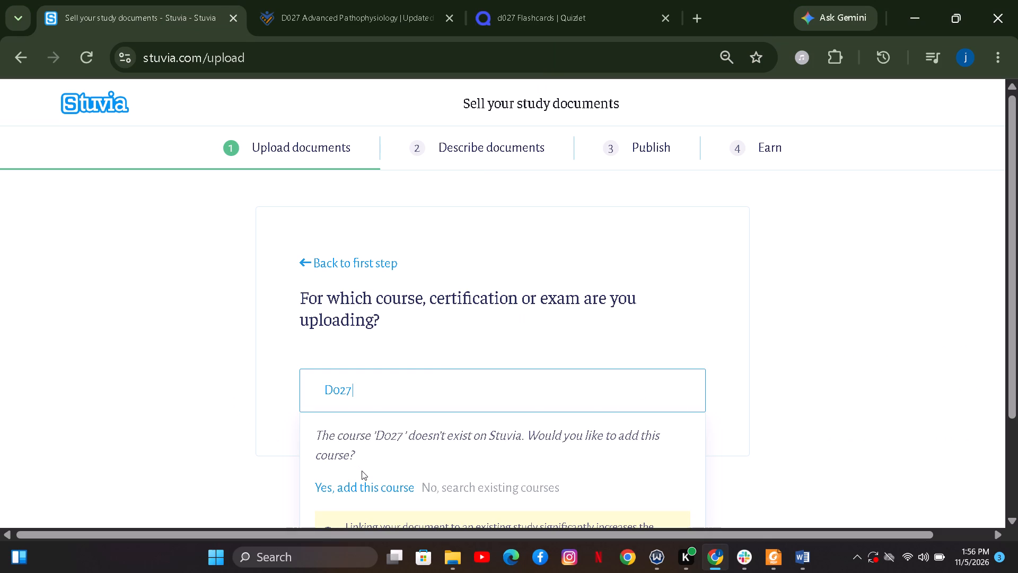
{"action": "left_click", "coordinate": [354, 483]}
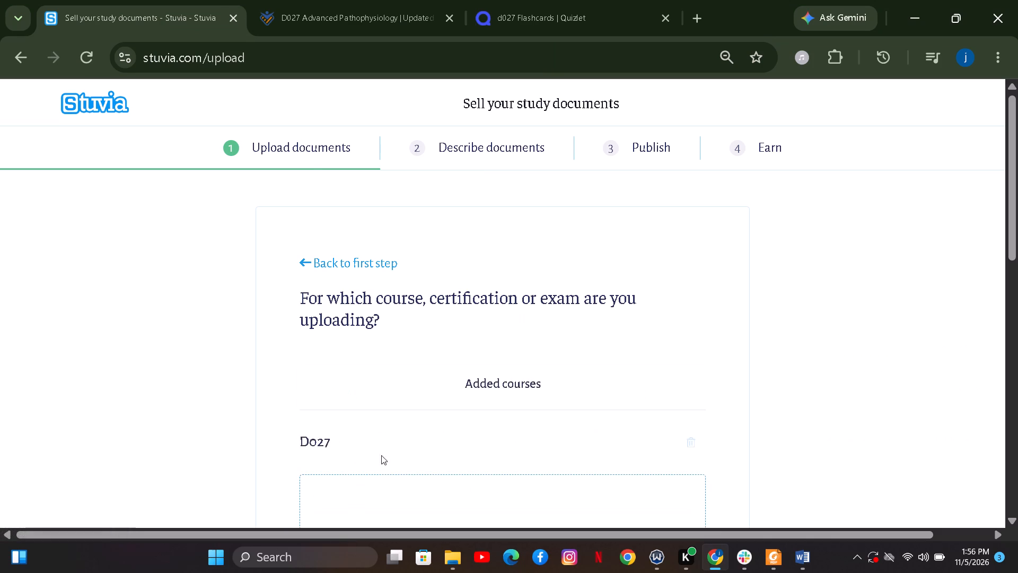
Upload D027 EXAM WITH.pdf from the GAITOO folder for the D027 course and continue to the document description.
{"action": "scroll", "coordinate": [398, 446], "scroll_direction": "down", "scroll_amount": 3}
{"action": "left_click", "coordinate": [451, 559]}
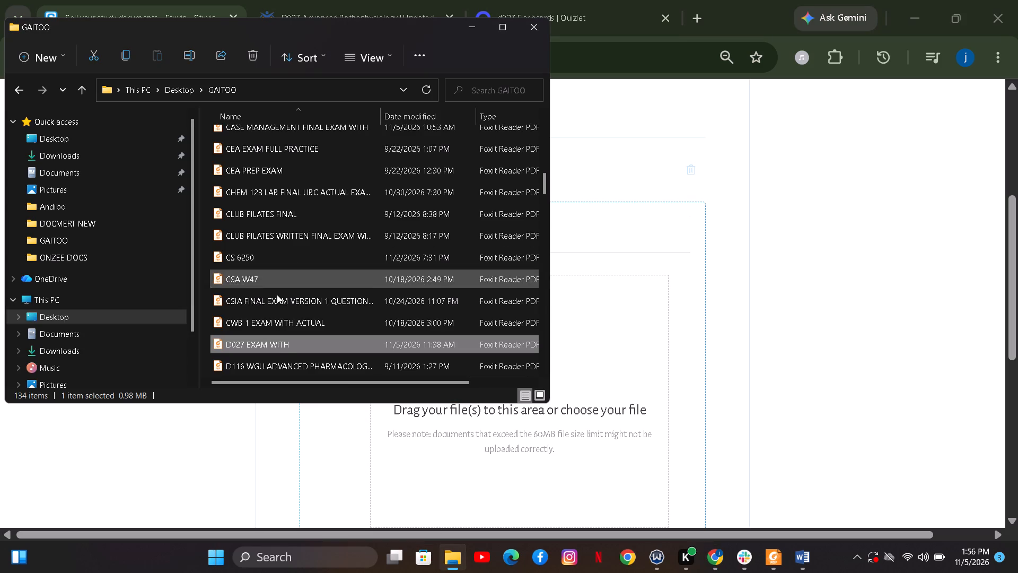
{"action": "left_click_drag", "start_coordinate": [276, 344], "coordinate": [607, 398]}
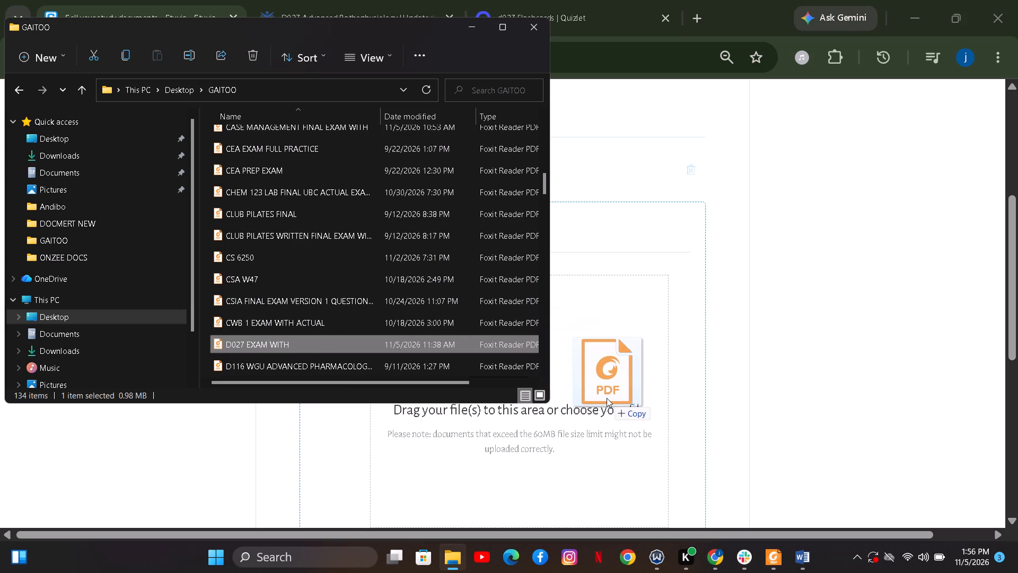
{"action": "left_click_drag", "start_coordinate": [607, 398], "coordinate": [609, 398]}
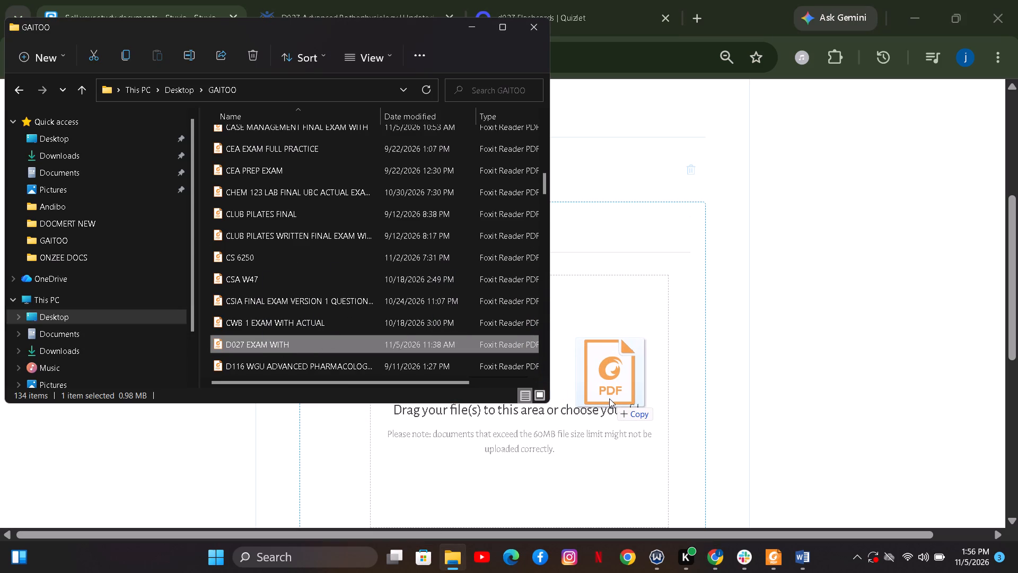
{"action": "left_click_drag", "start_coordinate": [609, 398], "coordinate": [609, 398]}
{"action": "scroll", "coordinate": [592, 418], "scroll_direction": "down", "scroll_amount": 2}
{"action": "left_click", "coordinate": [643, 358]}
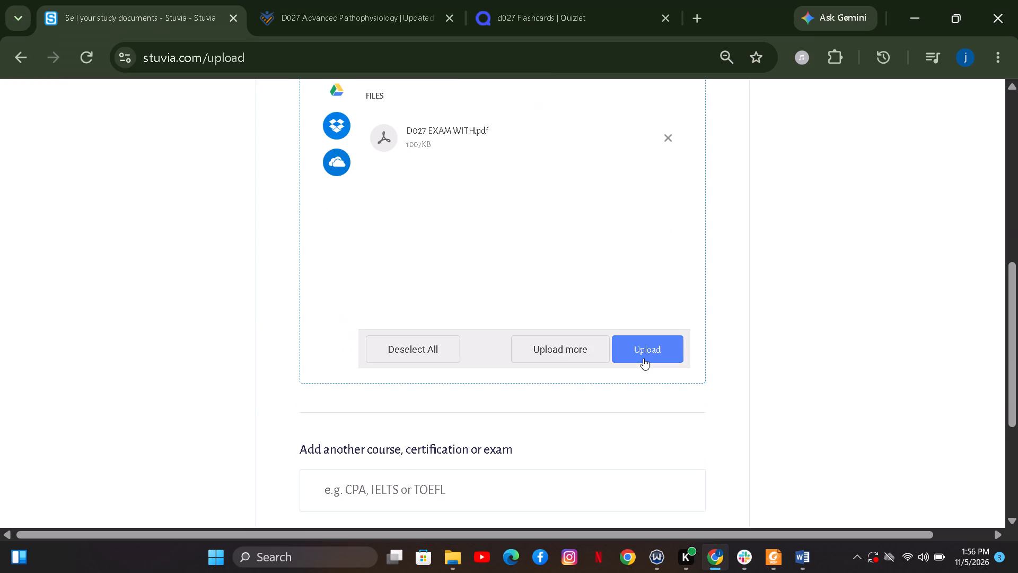
{"action": "scroll", "coordinate": [578, 362], "scroll_direction": "down", "scroll_amount": 3}
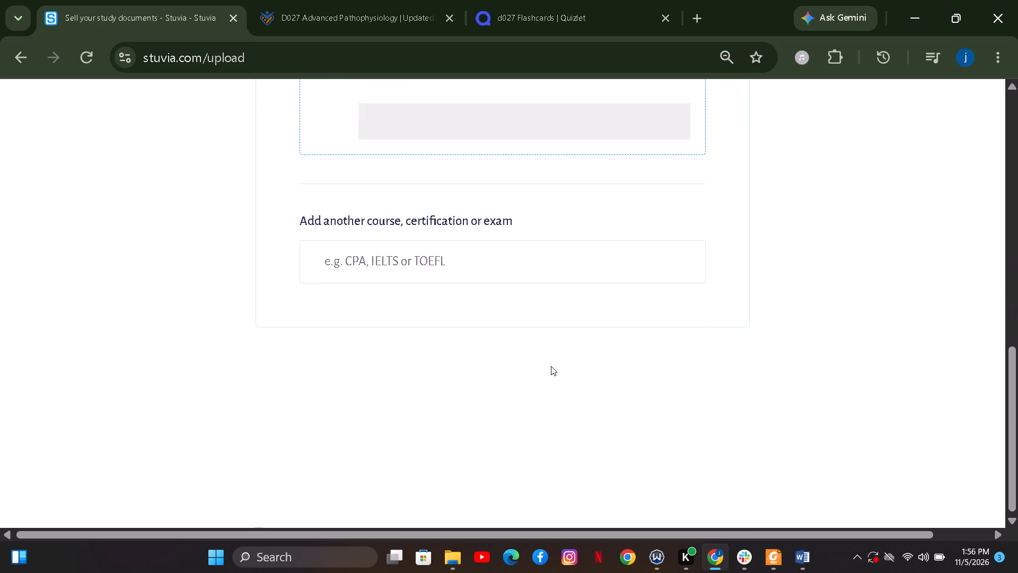
{"action": "scroll", "coordinate": [432, 396], "scroll_direction": "down", "scroll_amount": 1}
{"action": "left_click", "coordinate": [520, 320]}
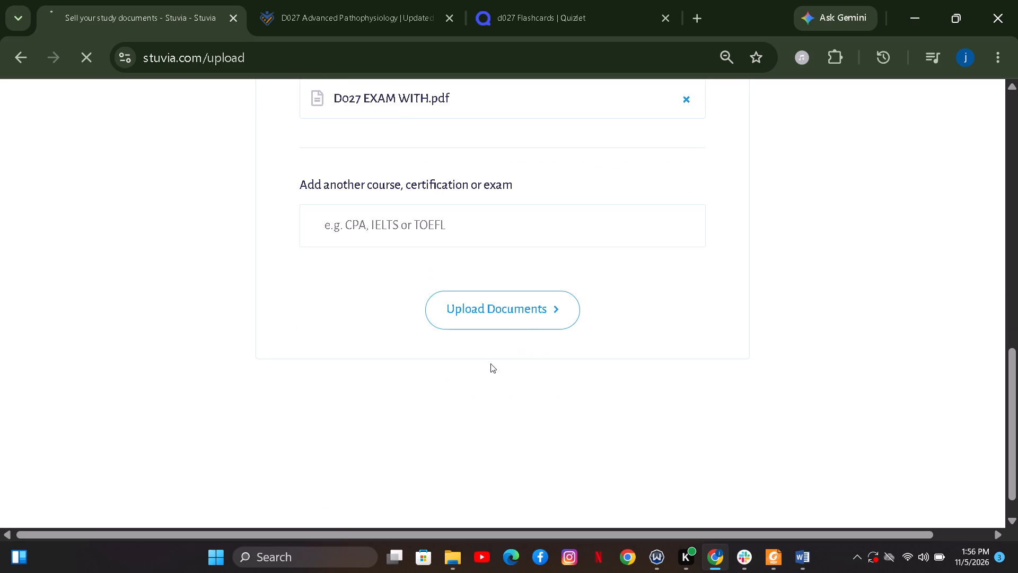
Set the category to Exam (elaborations) with Questions & answers, grade A+ and no linked book, and save the document and course information.
{"action": "scroll", "coordinate": [465, 400], "scroll_direction": "down", "scroll_amount": 1}
{"action": "left_click", "coordinate": [389, 336]}
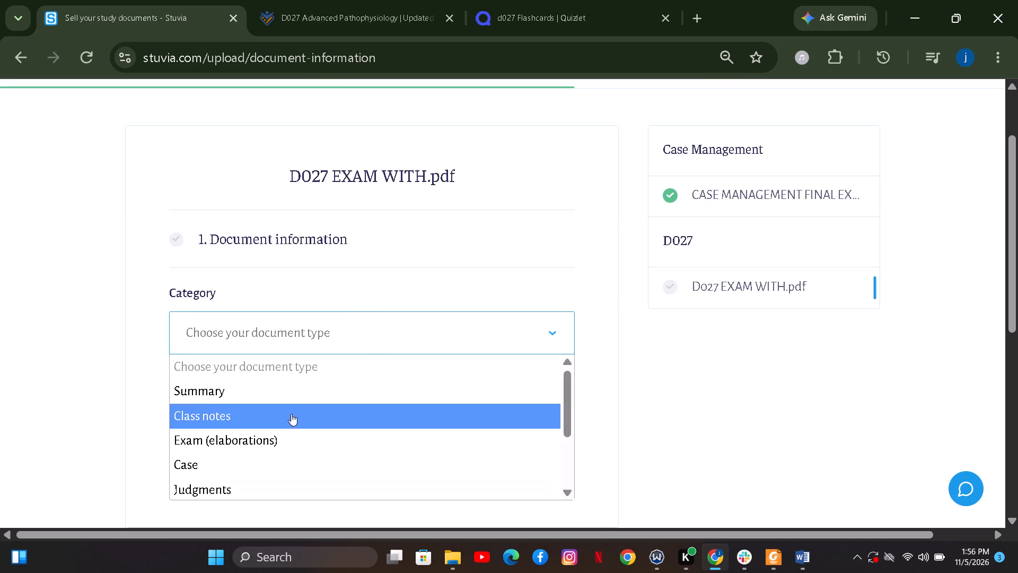
{"action": "left_click", "coordinate": [270, 442]}
{"action": "left_click", "coordinate": [366, 405]}
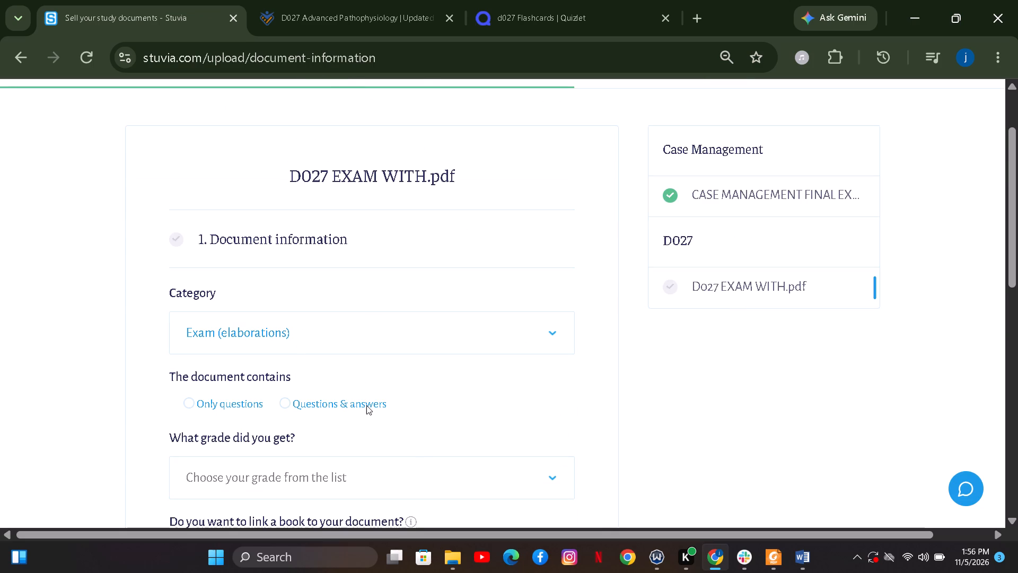
{"action": "scroll", "coordinate": [380, 432], "scroll_direction": "down", "scroll_amount": 1}
{"action": "left_click", "coordinate": [390, 380]}
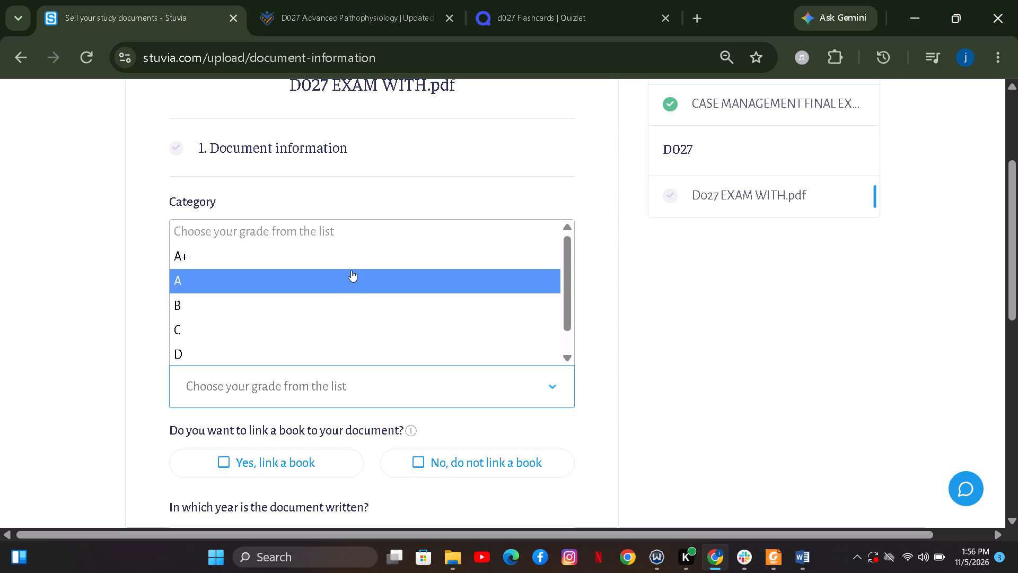
{"action": "left_click", "coordinate": [355, 259]}
{"action": "left_click", "coordinate": [441, 465]}
{"action": "scroll", "coordinate": [439, 464], "scroll_direction": "down", "scroll_amount": 3}
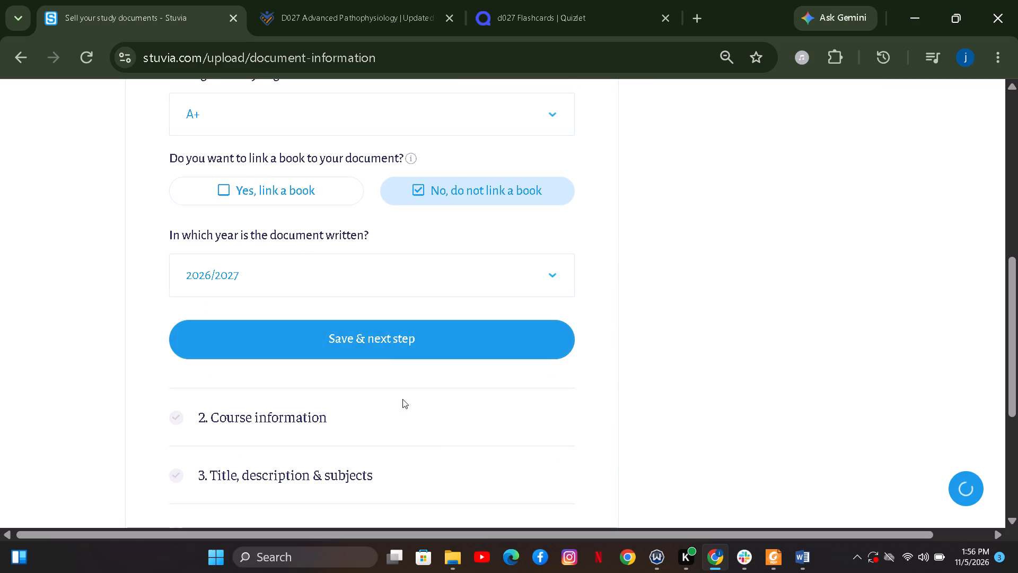
{"action": "left_click", "coordinate": [385, 343]}
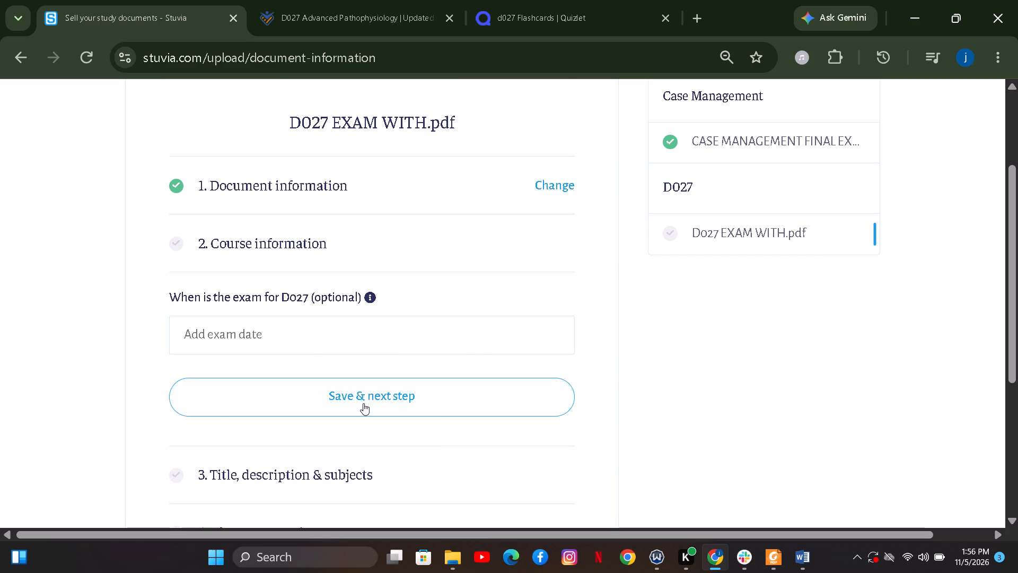
{"action": "left_click", "coordinate": [364, 402]}
Add three keywords from the copied title: the full pasted text, D027 EXAM, and D027.
{"action": "left_click", "coordinate": [354, 411]}
{"action": "key", "text": "ctrl+v"}
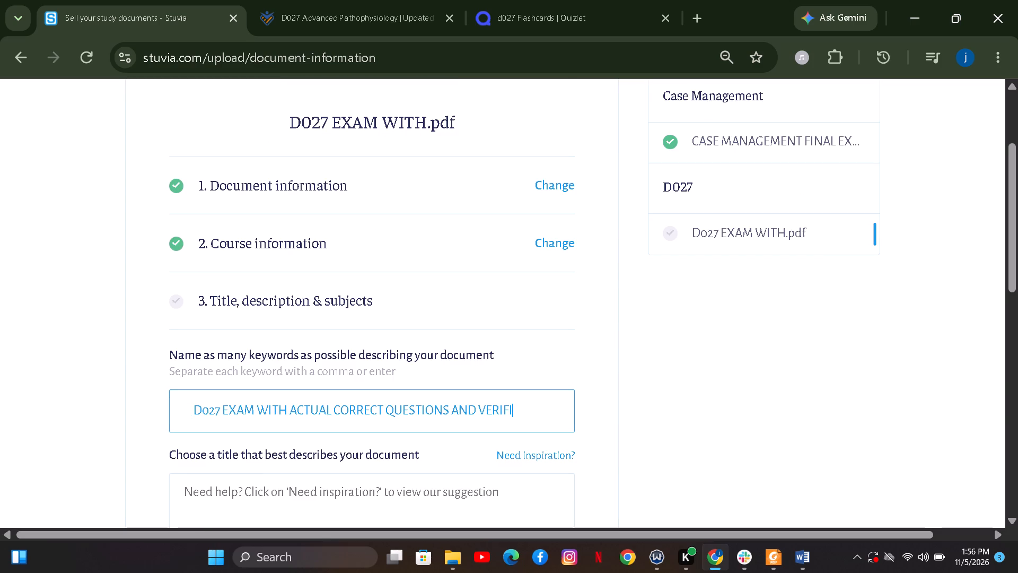
{"action": "key", "text": "Return"}
{"action": "key", "text": "ctrl+v"}
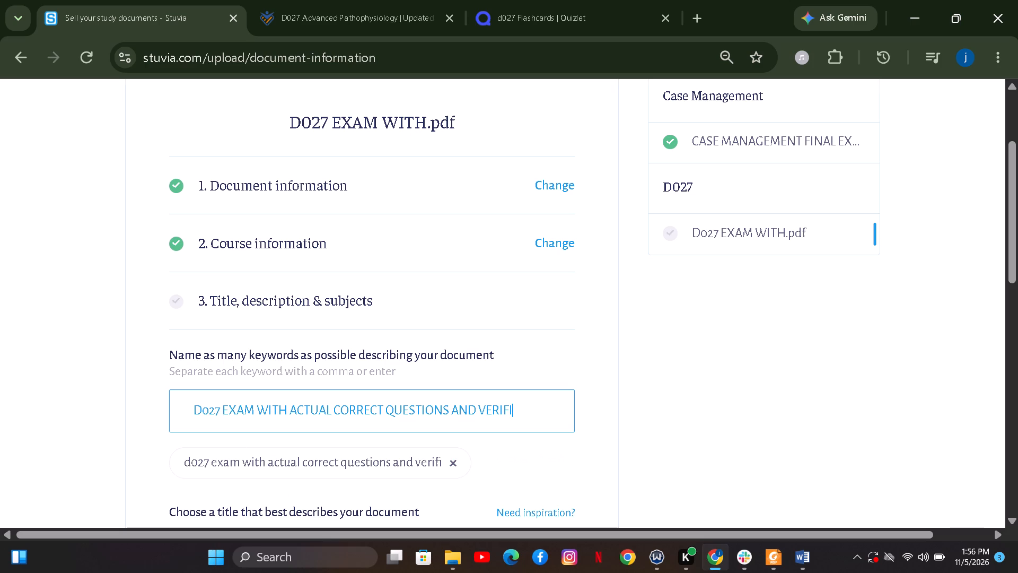
{"action": "left_click_drag", "start_coordinate": [258, 410], "coordinate": [661, 422]}
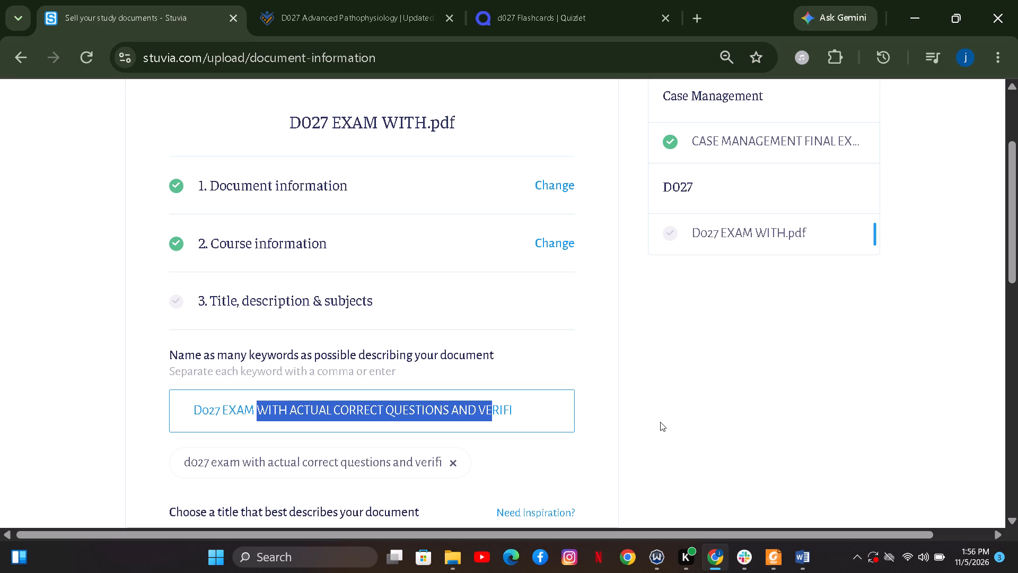
{"action": "key", "text": "BackSpace"}
{"action": "key", "text": "Return"}
{"action": "key", "text": "ctrl+v"}
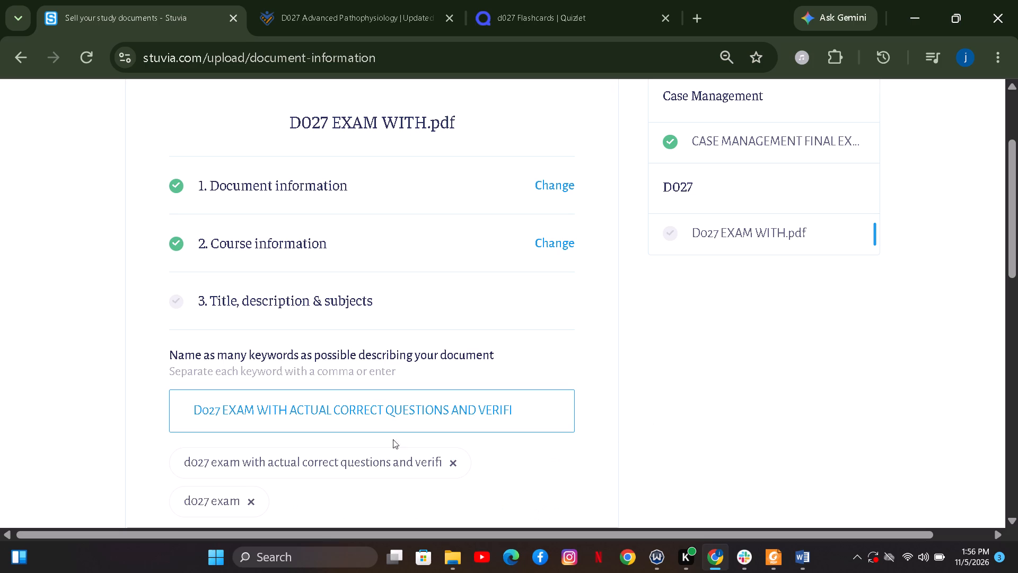
{"action": "left_click_drag", "start_coordinate": [220, 413], "coordinate": [825, 416]}
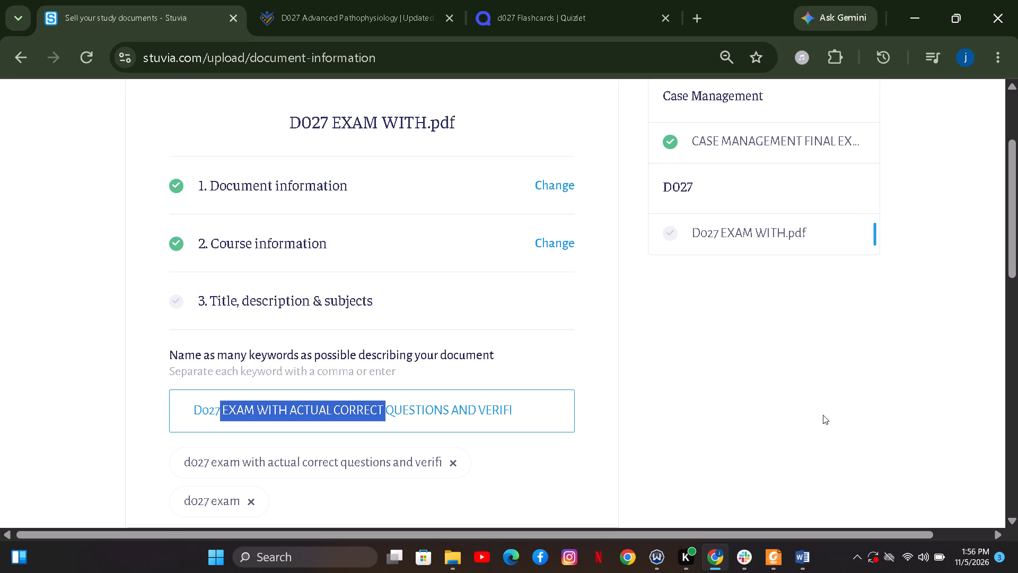
{"action": "key", "text": "BackSpace"}
{"action": "key", "text": "Return"}
Paste the copied D027 title as both the document title and description, set the language to English, and save.
{"action": "scroll", "coordinate": [563, 356], "scroll_direction": "down", "scroll_amount": 4}
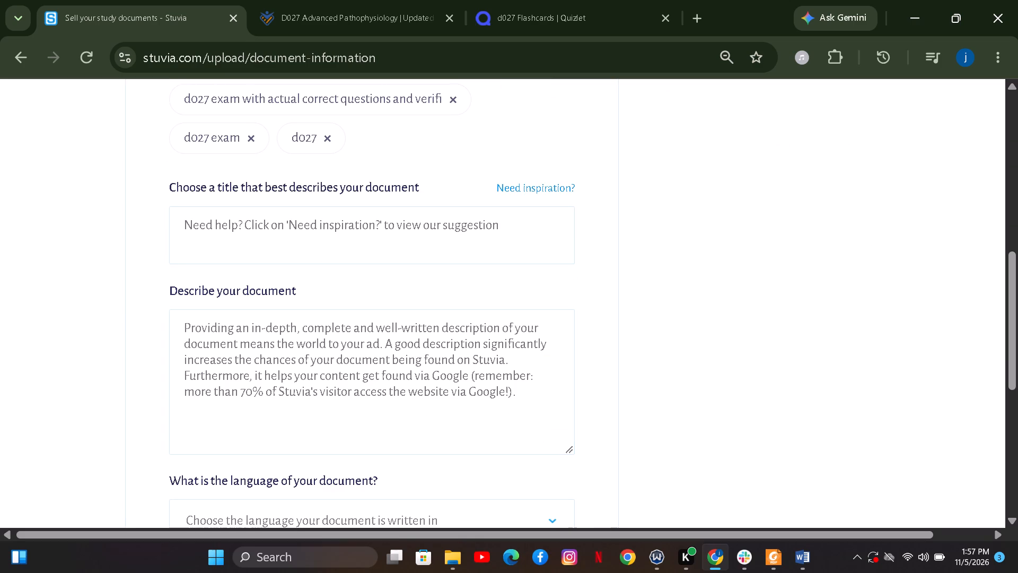
{"action": "left_click", "coordinate": [336, 231]}
{"action": "key", "text": "ctrl+v"}
{"action": "left_click", "coordinate": [344, 333]}
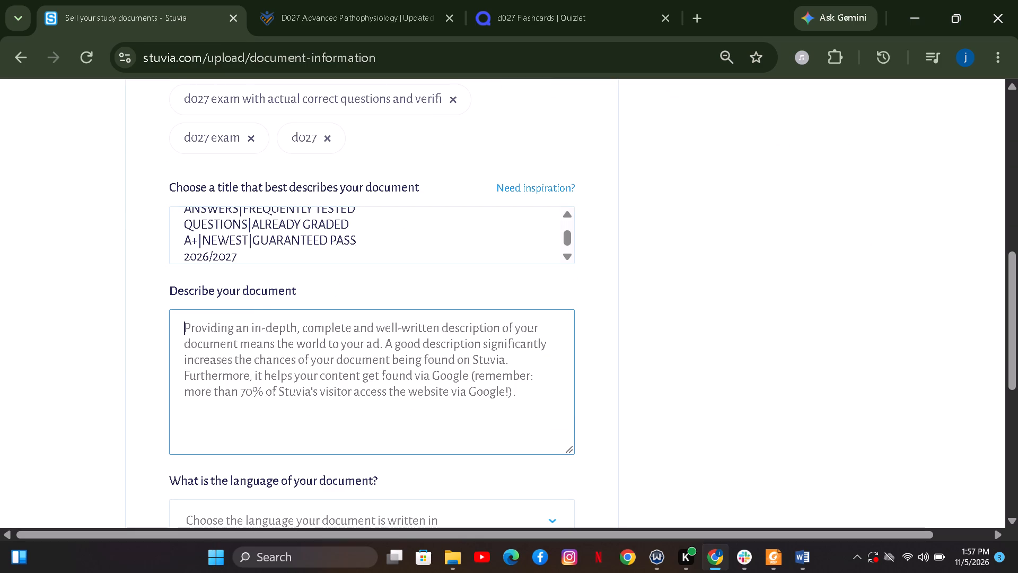
{"action": "key", "text": "ctrl+v"}
{"action": "scroll", "coordinate": [299, 352], "scroll_direction": "down", "scroll_amount": 8}
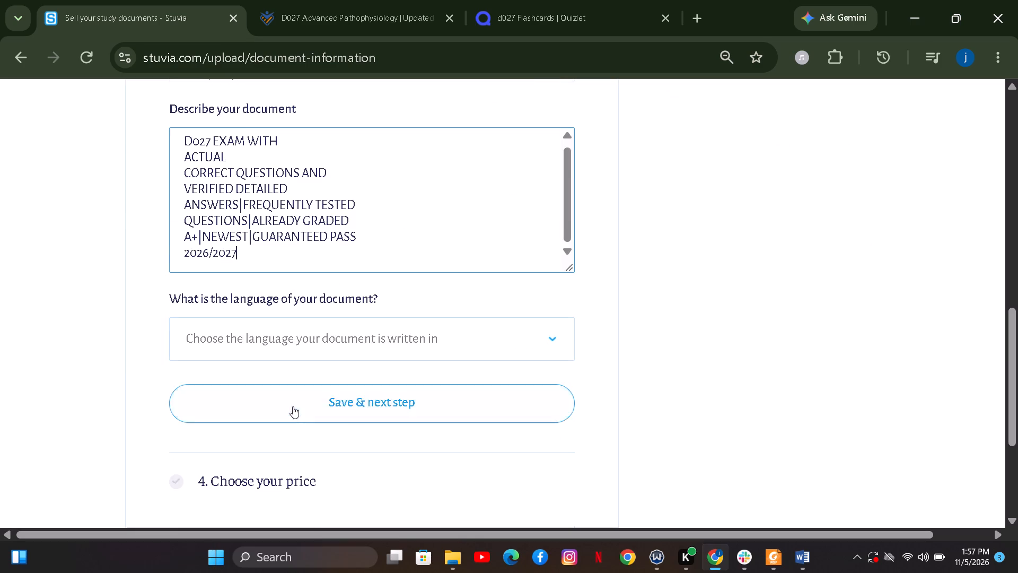
{"action": "left_click", "coordinate": [303, 349]}
{"action": "left_click", "coordinate": [280, 212]}
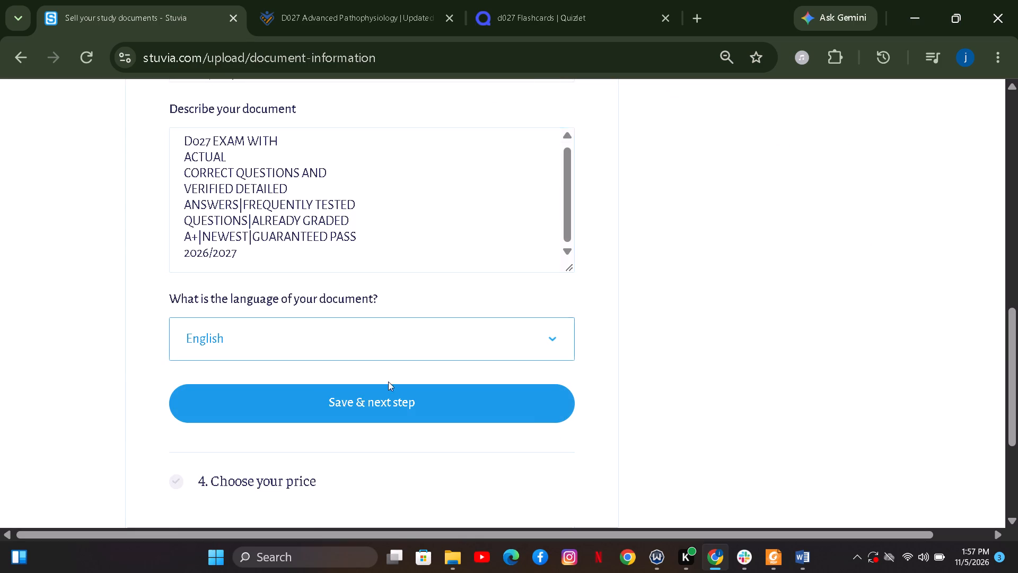
{"action": "left_click", "coordinate": [388, 405]}
Set the price to 15 and publish the D027 exam.
{"action": "left_click", "coordinate": [222, 185]}
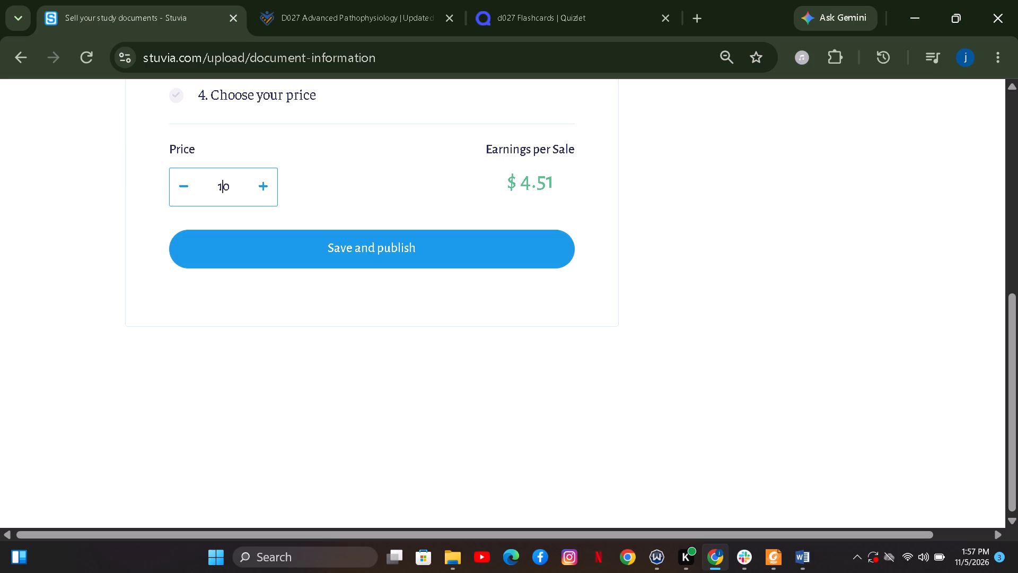
{"action": "left_click_drag", "start_coordinate": [223, 186], "coordinate": [229, 187]}
{"action": "key", "text": "5"}
{"action": "left_click", "coordinate": [391, 253]}
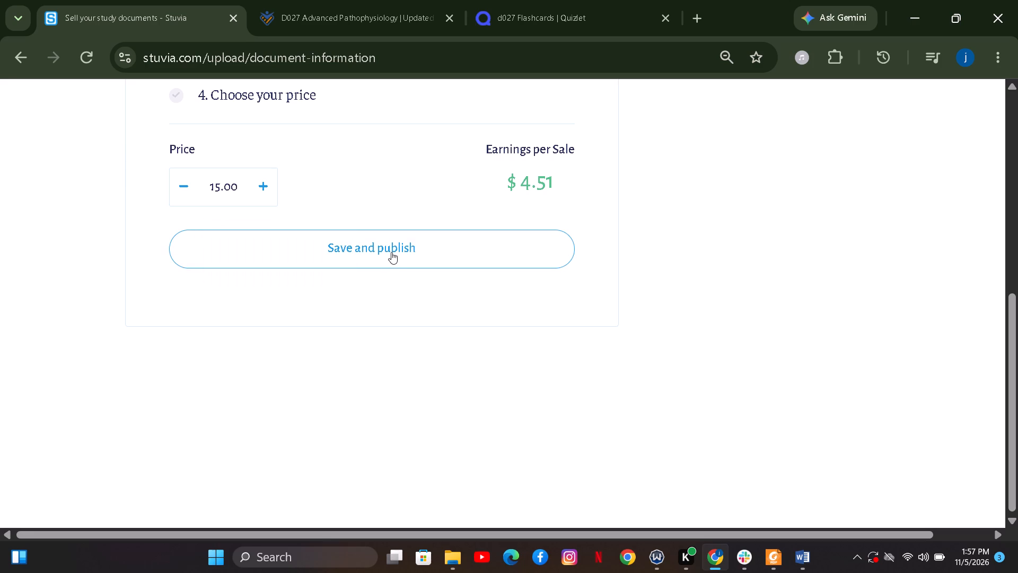
Start a new upload for an Exam, Qualification, Training, or Test.
{"action": "scroll", "coordinate": [405, 277], "scroll_direction": "down", "scroll_amount": 3}
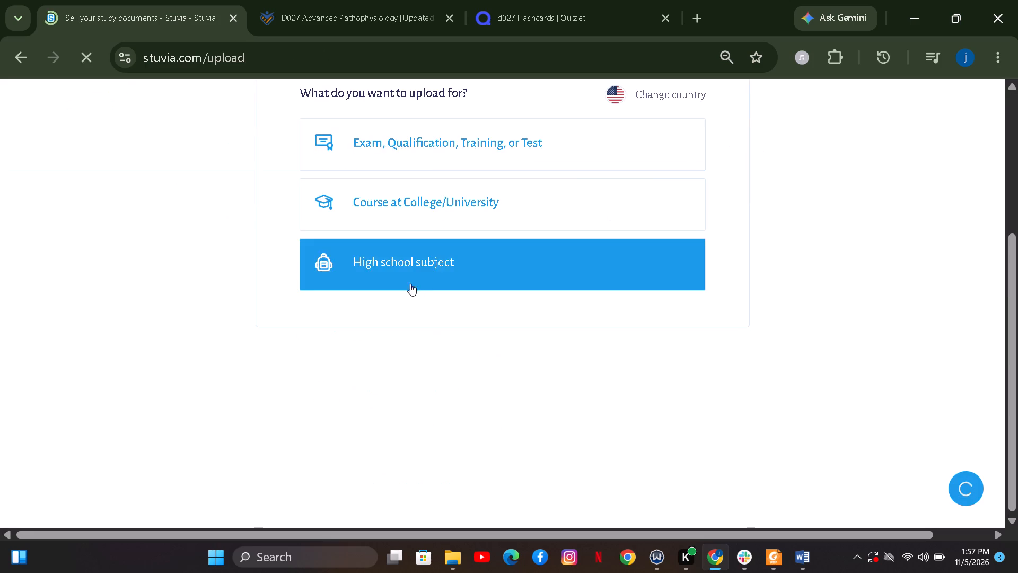
{"action": "left_click", "coordinate": [428, 148]}
Open the EAQ NCLEX EXAM WITH PDF from the GAITOO folder and copy the full title on its first page.
{"action": "left_click", "coordinate": [450, 554]}
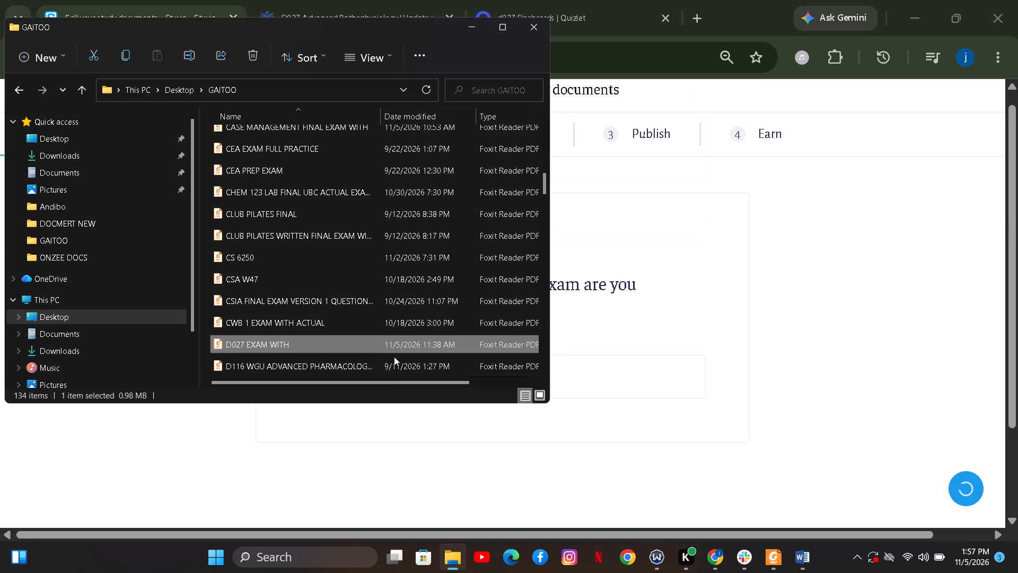
{"action": "scroll", "coordinate": [392, 340], "scroll_direction": "down", "scroll_amount": 2}
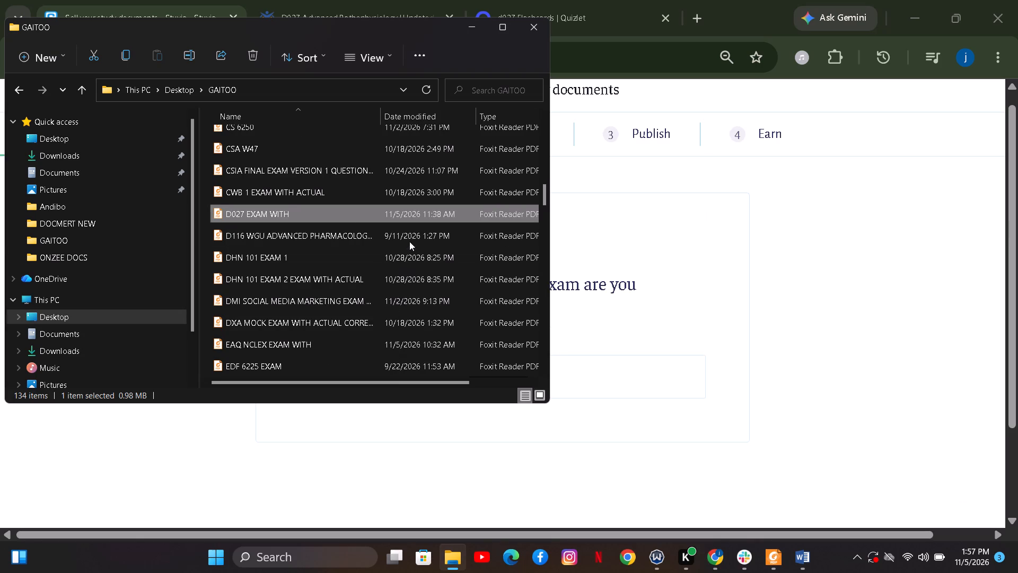
{"action": "double_click", "coordinate": [401, 338]}
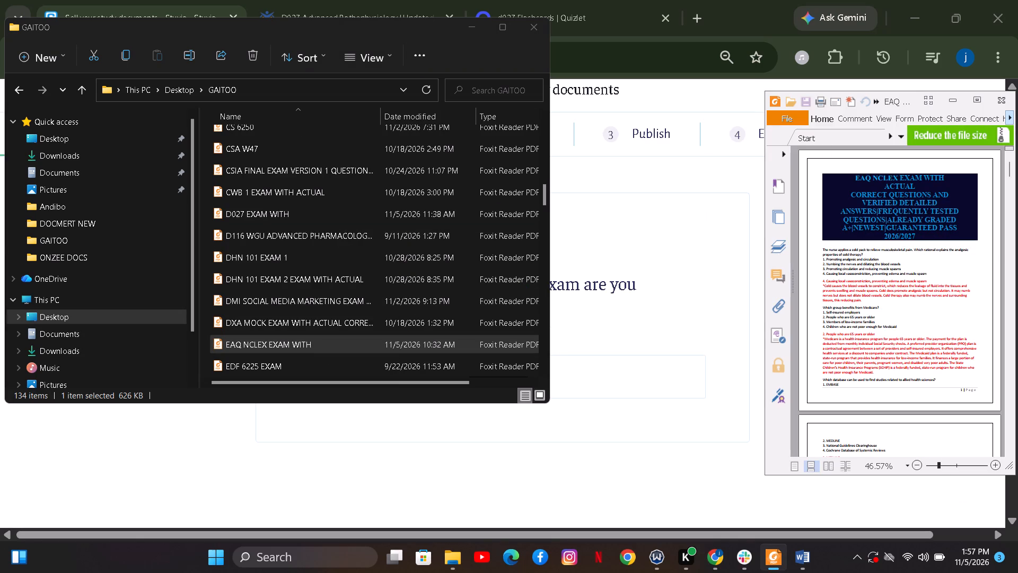
{"action": "left_click_drag", "start_coordinate": [856, 179], "coordinate": [922, 235]}
{"action": "key", "text": "ctrl+c"}
{"action": "key", "text": "ctrl+c"}
Paste the title into Stuvia's course field, trim it to EAQ NCLEX, and add it as a new course.
{"action": "left_click", "coordinate": [641, 394]}
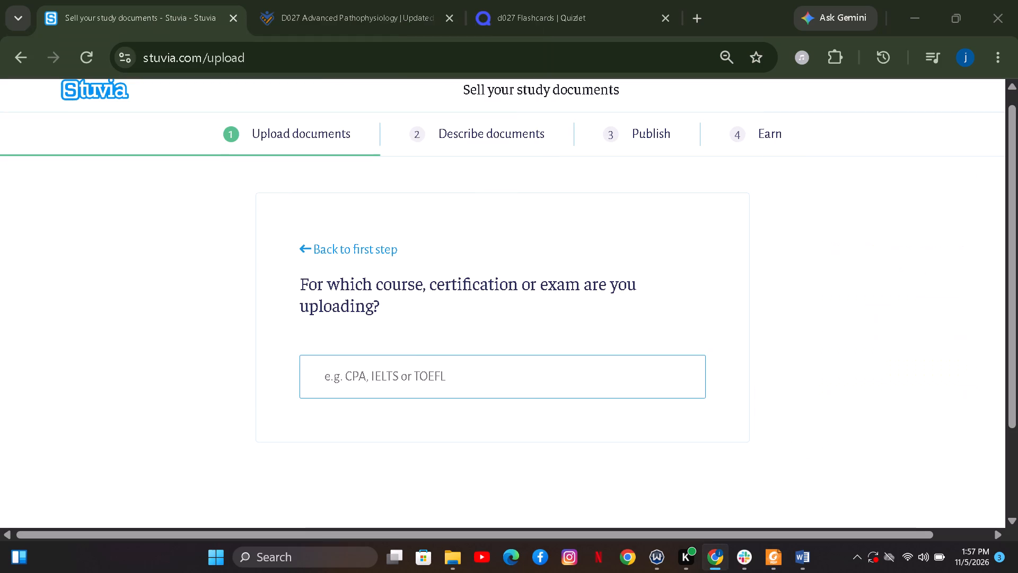
{"action": "key", "text": "ctrl+v"}
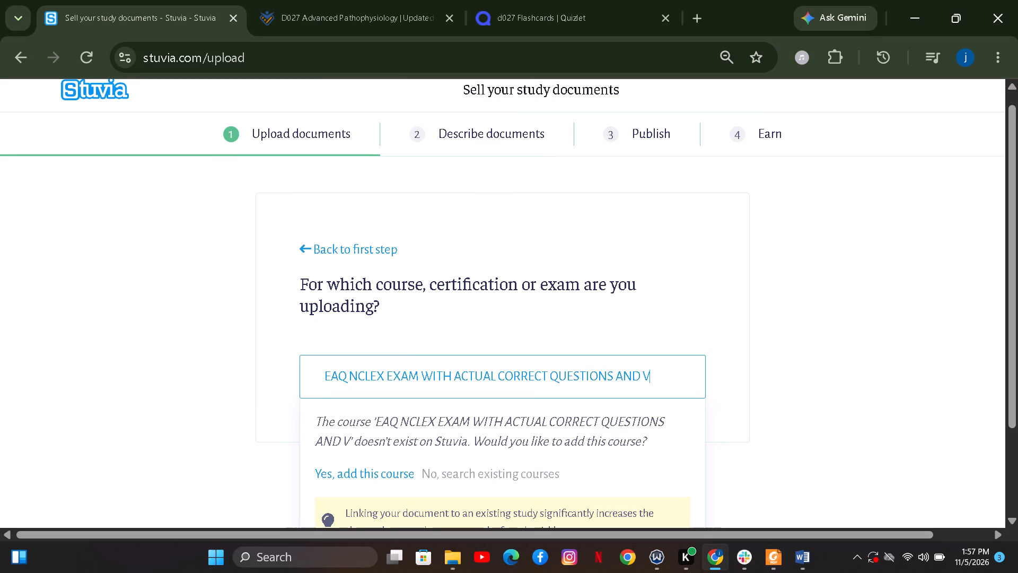
{"action": "left_click_drag", "start_coordinate": [387, 376], "coordinate": [760, 388]}
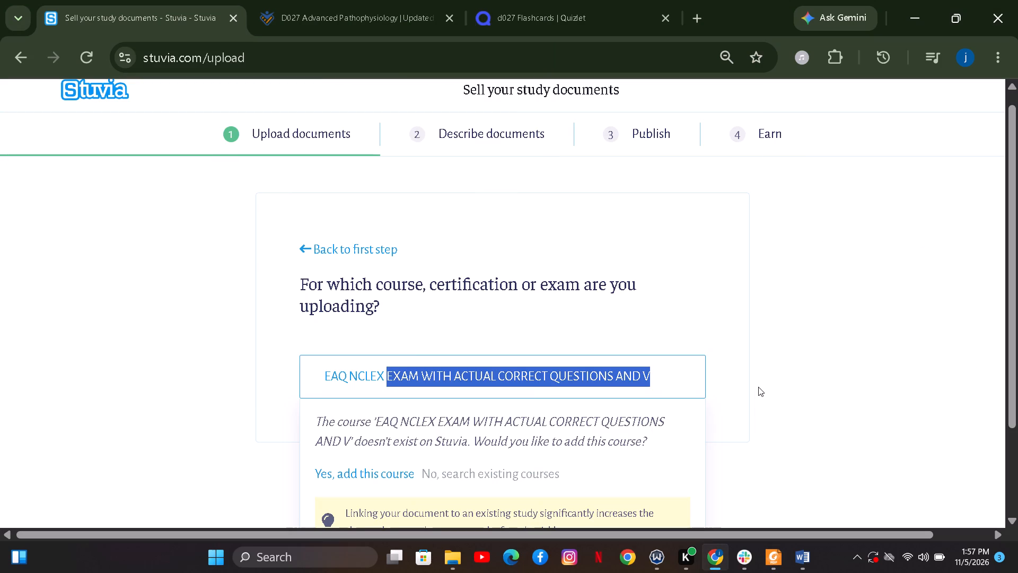
{"action": "key", "text": "BackSpace"}
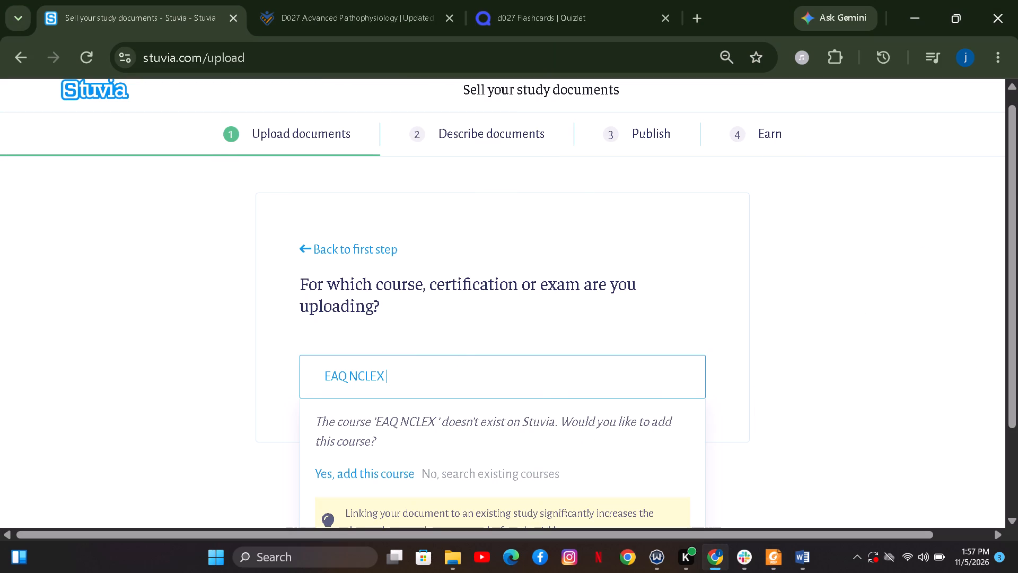
{"action": "left_click", "coordinate": [371, 468]}
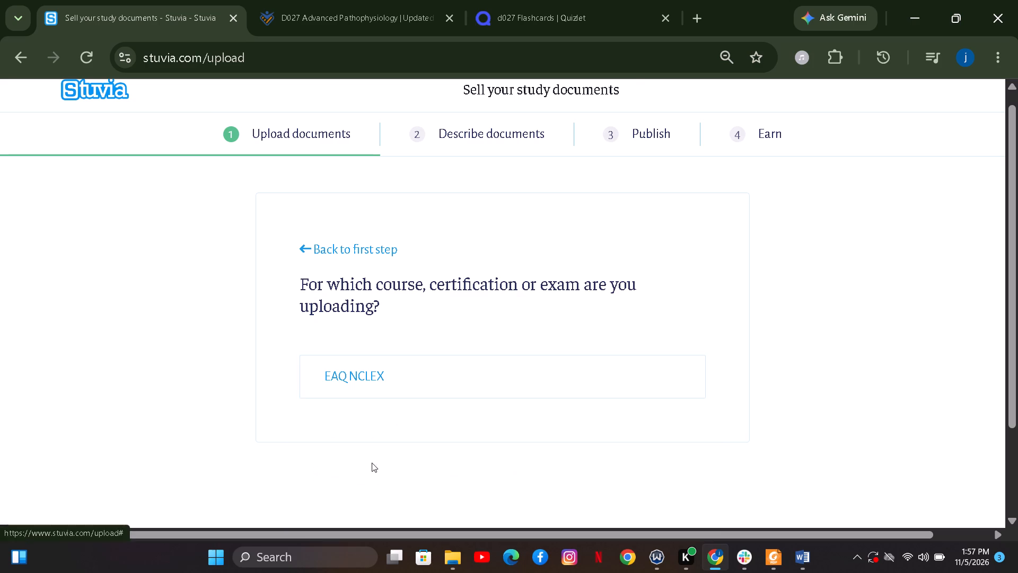
Upload EAQ NCLEX EXAM WITH.pdf from the GAITOO folder to the EAQ NCLEX course.
{"action": "scroll", "coordinate": [444, 354], "scroll_direction": "down", "scroll_amount": 3}
{"action": "scroll", "coordinate": [484, 503], "scroll_direction": "down", "scroll_amount": 1}
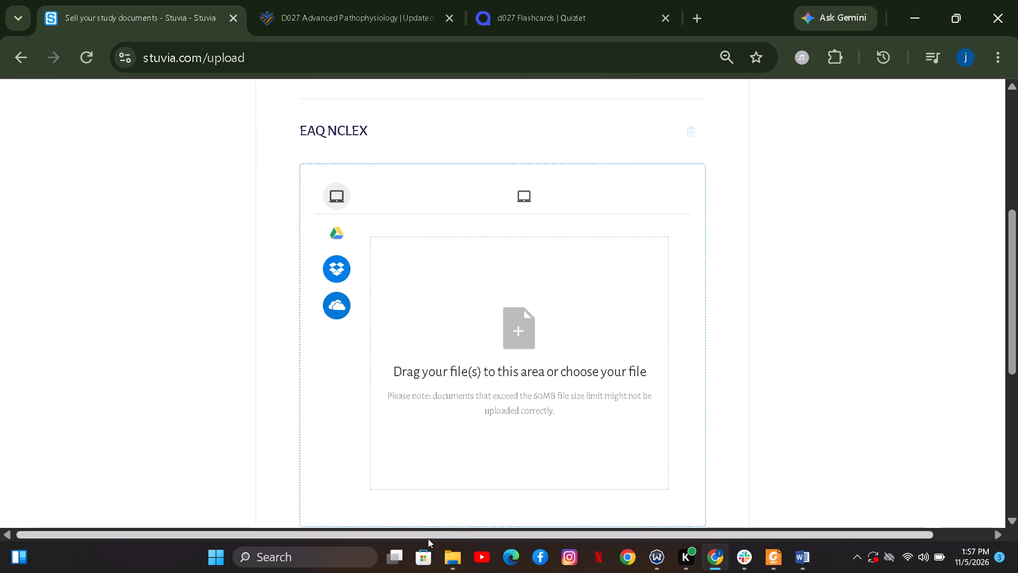
{"action": "left_click", "coordinate": [451, 554]}
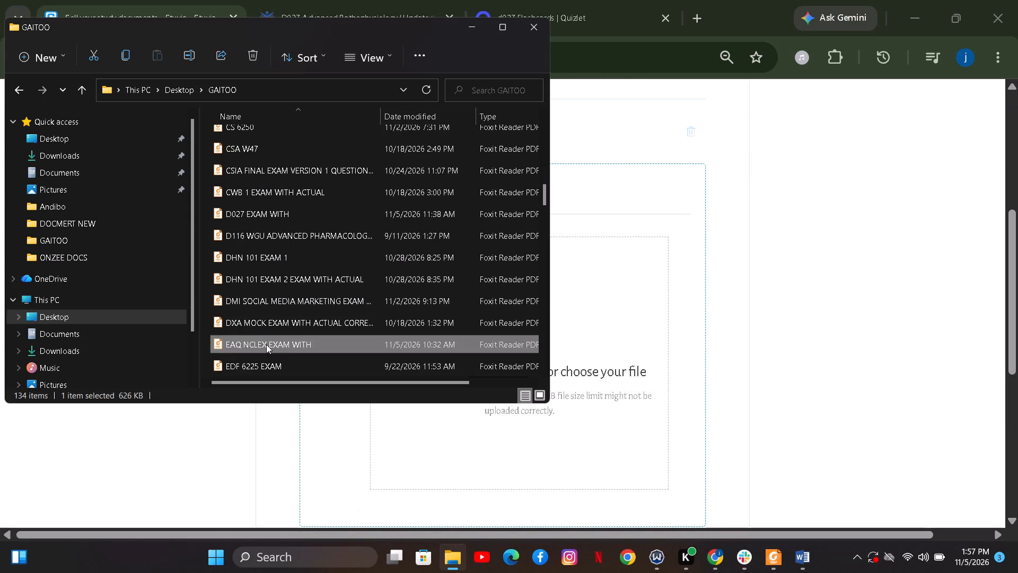
{"action": "left_click_drag", "start_coordinate": [266, 344], "coordinate": [624, 377]}
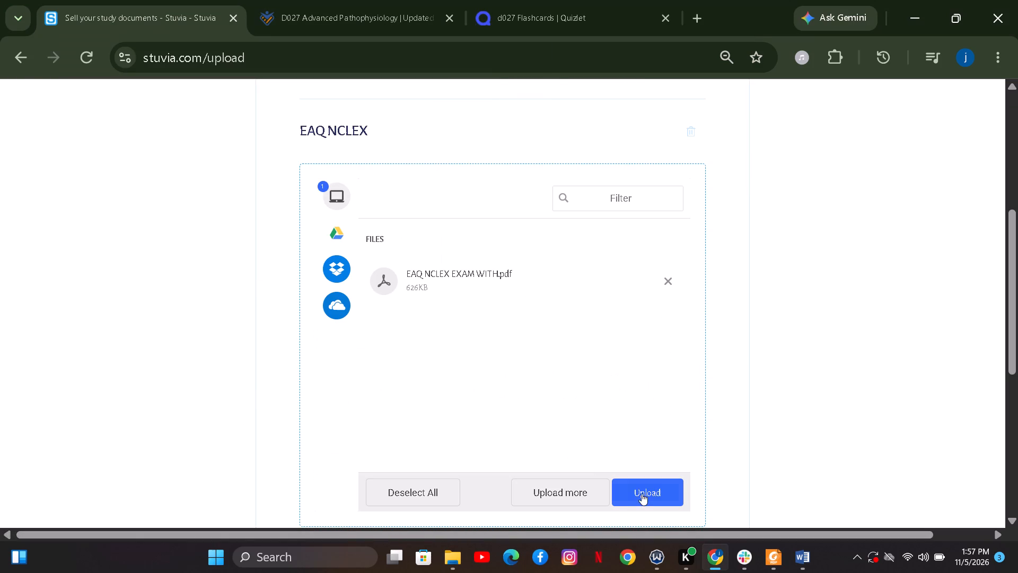
{"action": "left_click", "coordinate": [642, 491]}
{"action": "scroll", "coordinate": [585, 417], "scroll_direction": "down", "scroll_amount": 3}
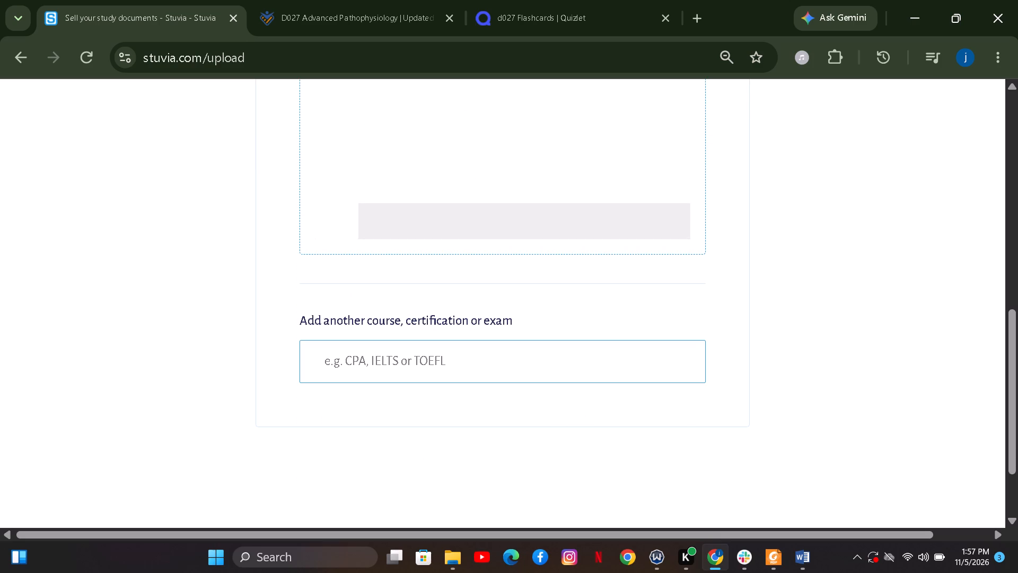
{"action": "scroll", "coordinate": [502, 443], "scroll_direction": "down", "scroll_amount": 1}
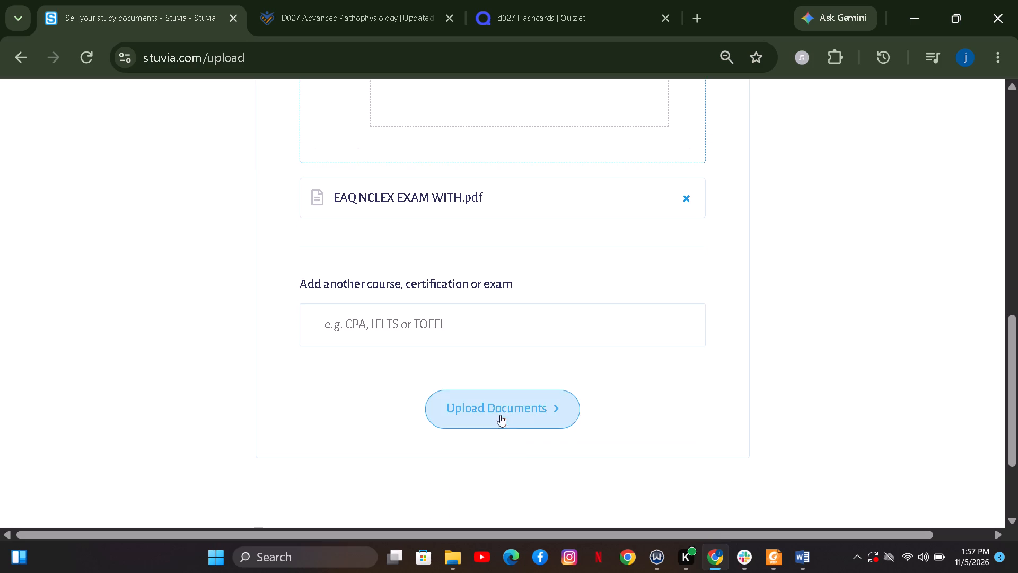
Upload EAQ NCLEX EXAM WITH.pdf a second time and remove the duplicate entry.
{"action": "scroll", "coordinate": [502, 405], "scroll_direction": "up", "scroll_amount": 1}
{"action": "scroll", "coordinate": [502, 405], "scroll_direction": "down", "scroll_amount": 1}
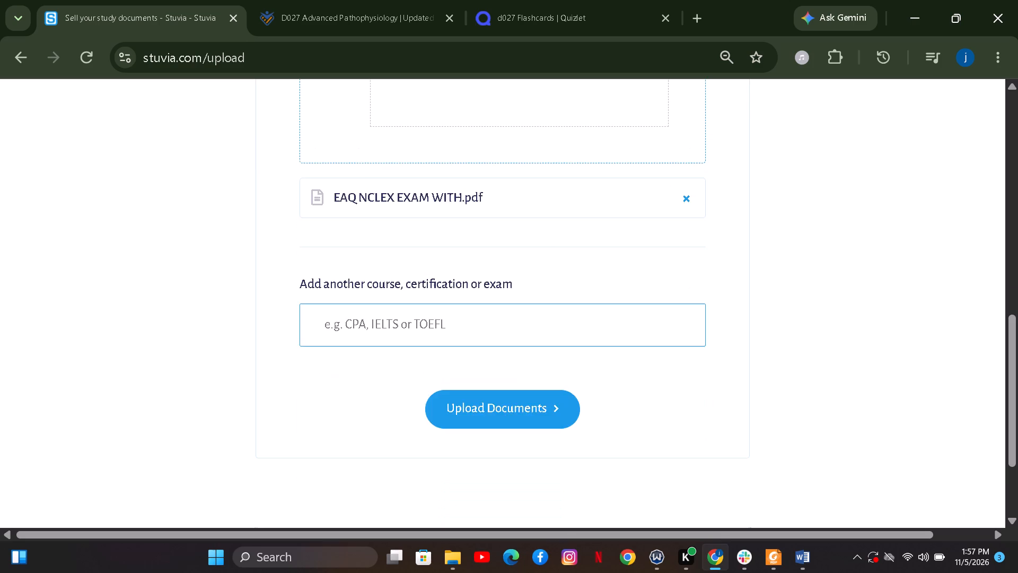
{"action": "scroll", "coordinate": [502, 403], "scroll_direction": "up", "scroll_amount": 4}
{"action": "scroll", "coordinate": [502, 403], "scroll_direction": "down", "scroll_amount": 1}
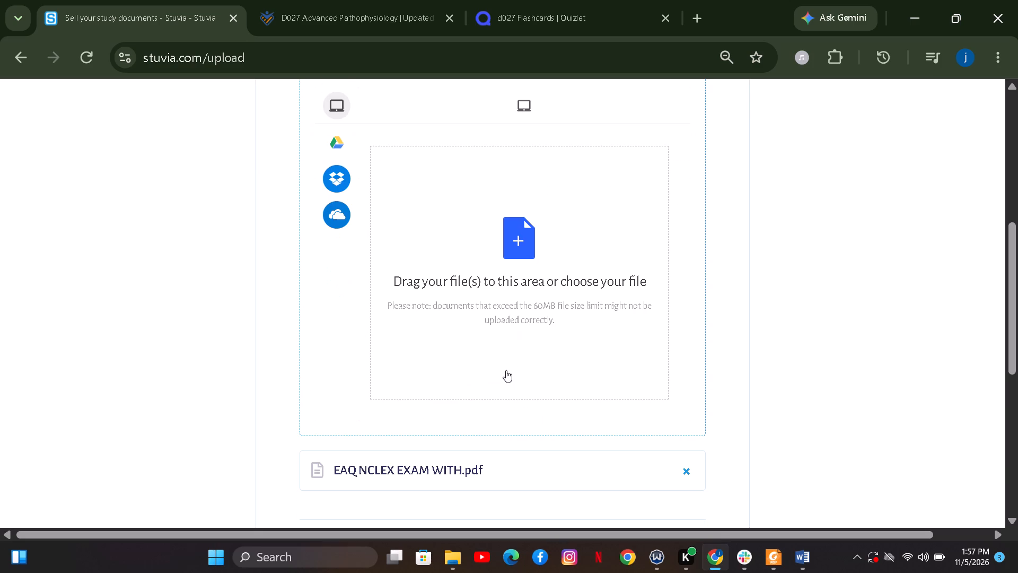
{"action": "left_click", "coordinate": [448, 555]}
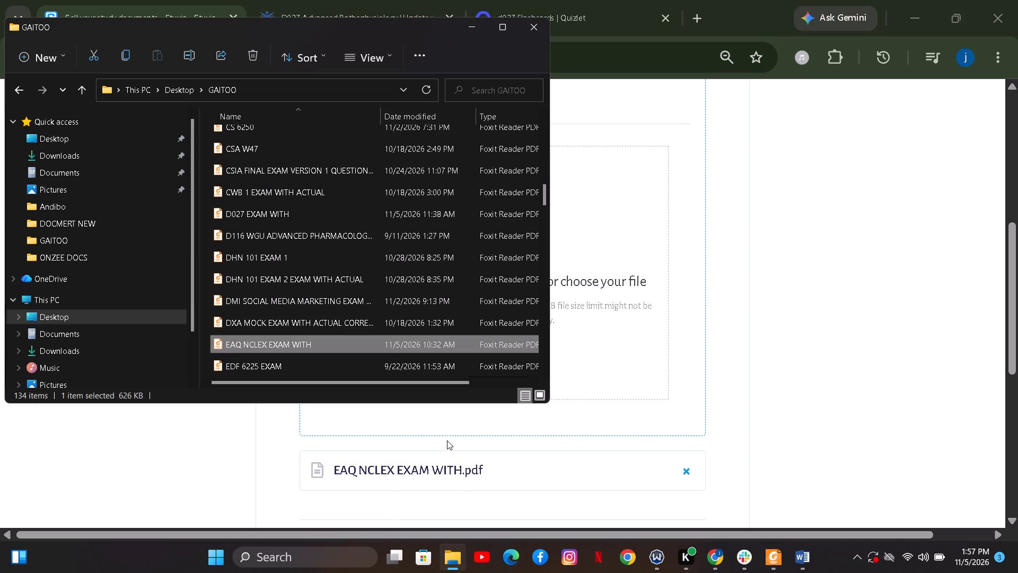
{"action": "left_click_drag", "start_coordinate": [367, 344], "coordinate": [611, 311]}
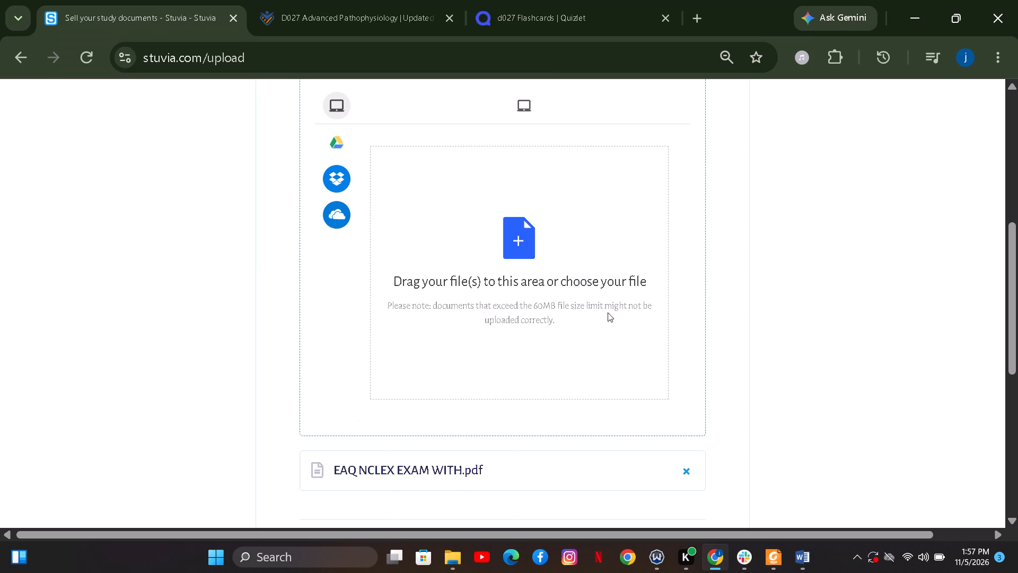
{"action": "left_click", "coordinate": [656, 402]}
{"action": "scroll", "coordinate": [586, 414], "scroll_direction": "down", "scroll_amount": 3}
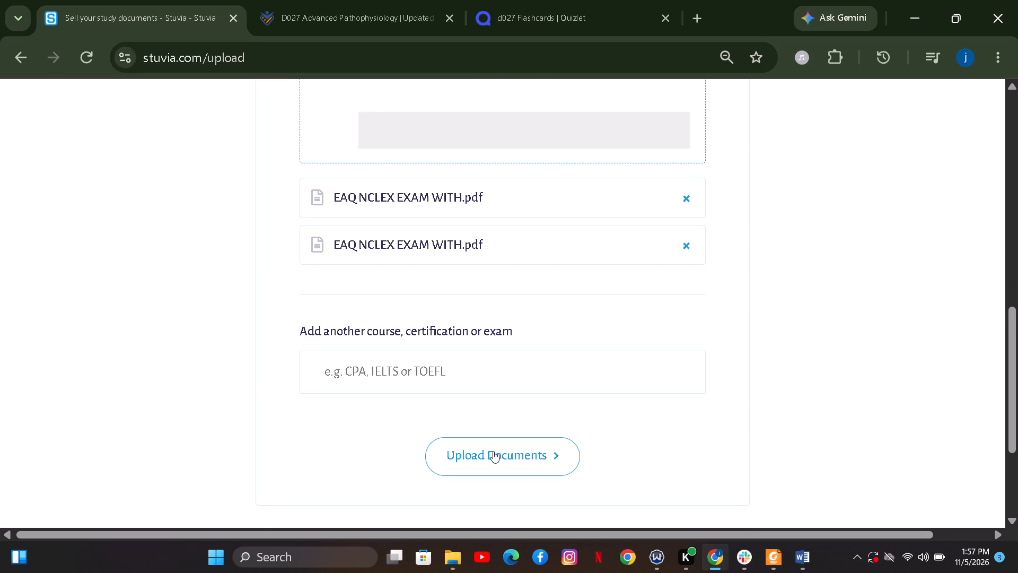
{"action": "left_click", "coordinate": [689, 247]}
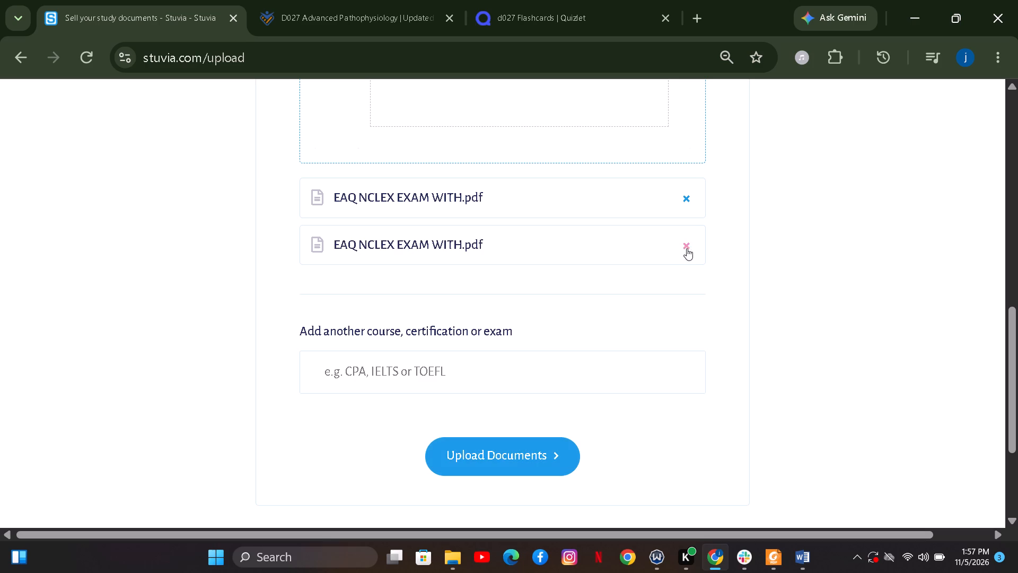
Submit the uploaded EAQ NCLEX document and continue to its description.
{"action": "left_click", "coordinate": [517, 411]}
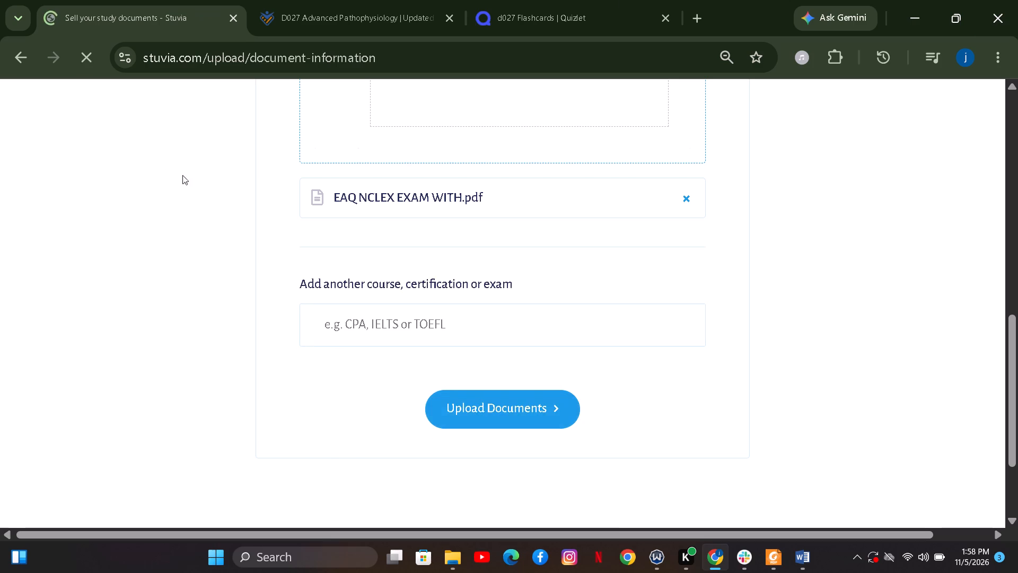
Complete the EAQ NCLEX document information as Exam (elaborations), Questions & answers, grade A+, no linked book, and save through the course information.
{"action": "scroll", "coordinate": [333, 187], "scroll_direction": "down", "scroll_amount": 1}
{"action": "left_click", "coordinate": [286, 336]}
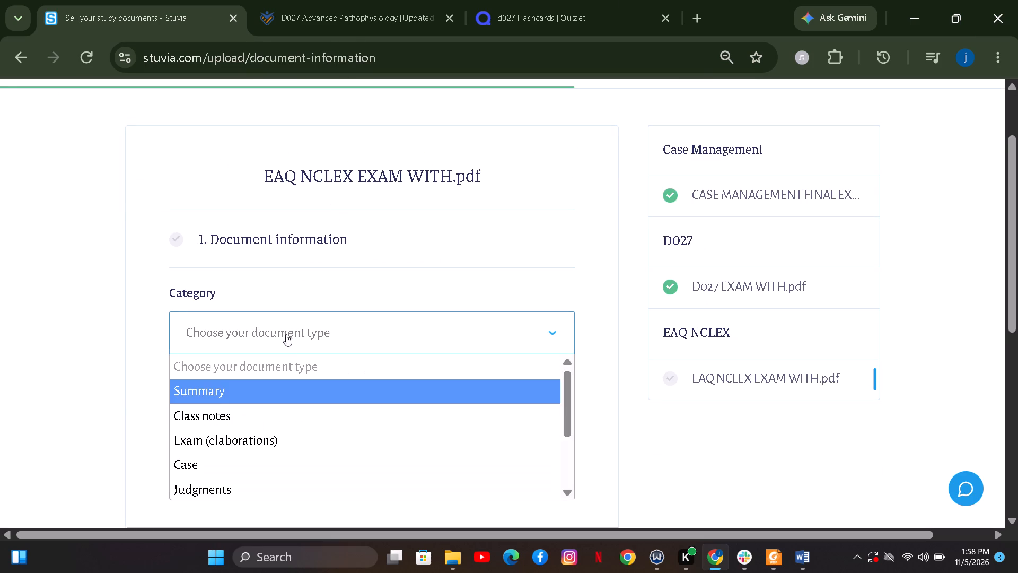
{"action": "left_click", "coordinate": [229, 441]}
{"action": "scroll", "coordinate": [294, 386], "scroll_direction": "down", "scroll_amount": 2}
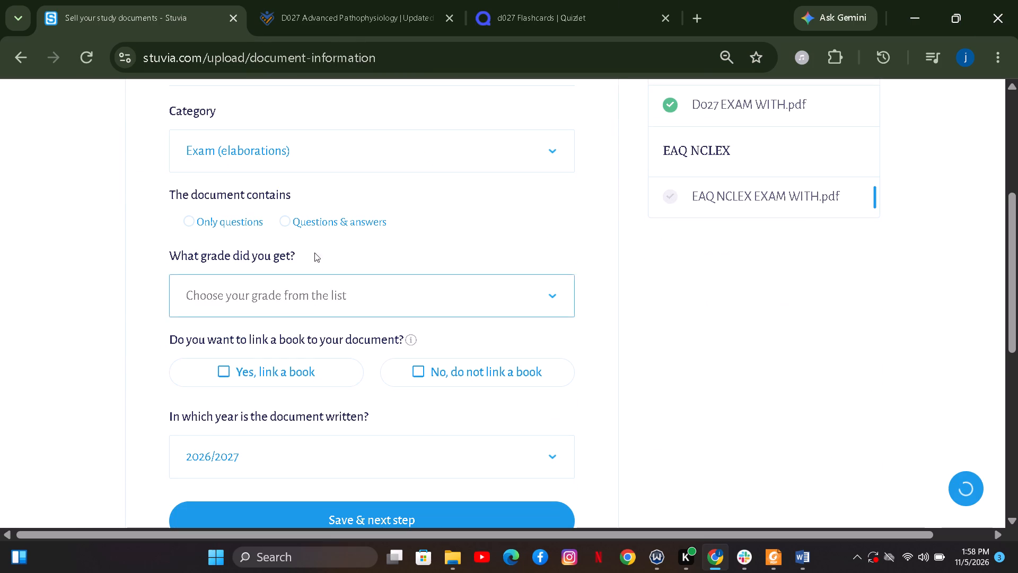
{"action": "left_click", "coordinate": [317, 215]}
{"action": "left_click", "coordinate": [346, 299]}
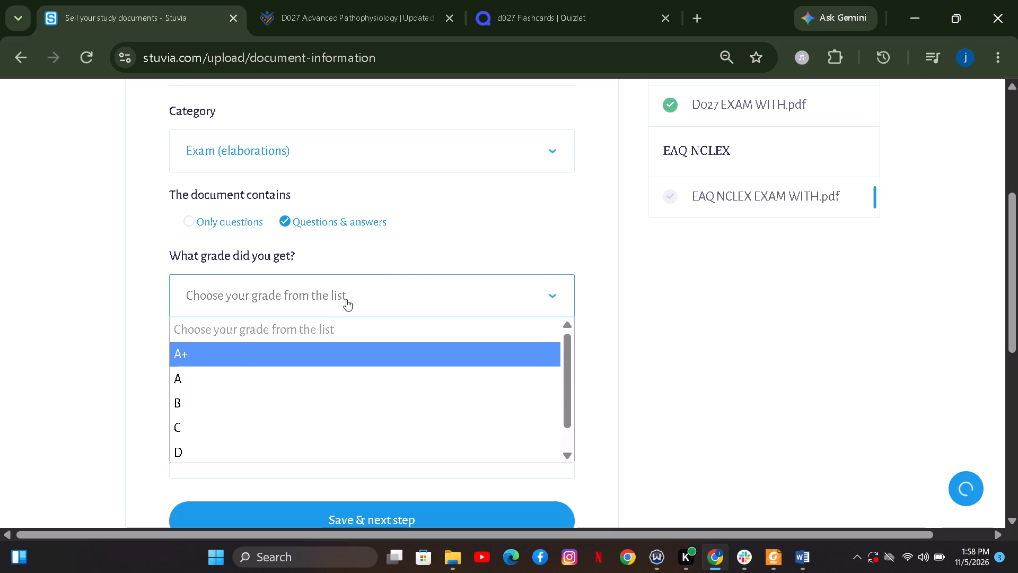
{"action": "left_click", "coordinate": [240, 355]}
{"action": "left_click", "coordinate": [466, 363]}
{"action": "scroll", "coordinate": [367, 402], "scroll_direction": "down", "scroll_amount": 1}
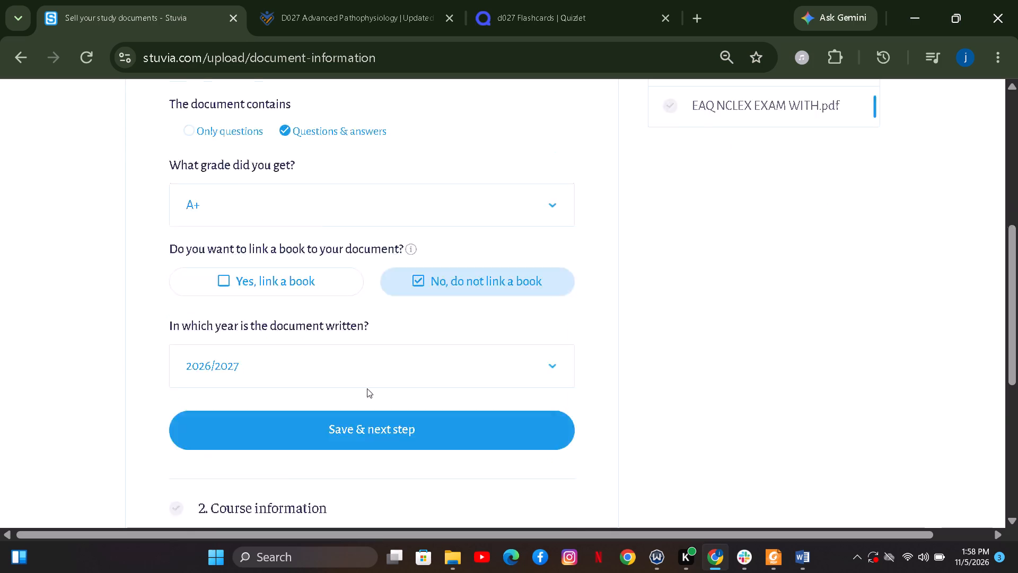
{"action": "scroll", "coordinate": [367, 388], "scroll_direction": "down", "scroll_amount": 1}
{"action": "left_click", "coordinate": [363, 349]}
{"action": "left_click", "coordinate": [355, 390]}
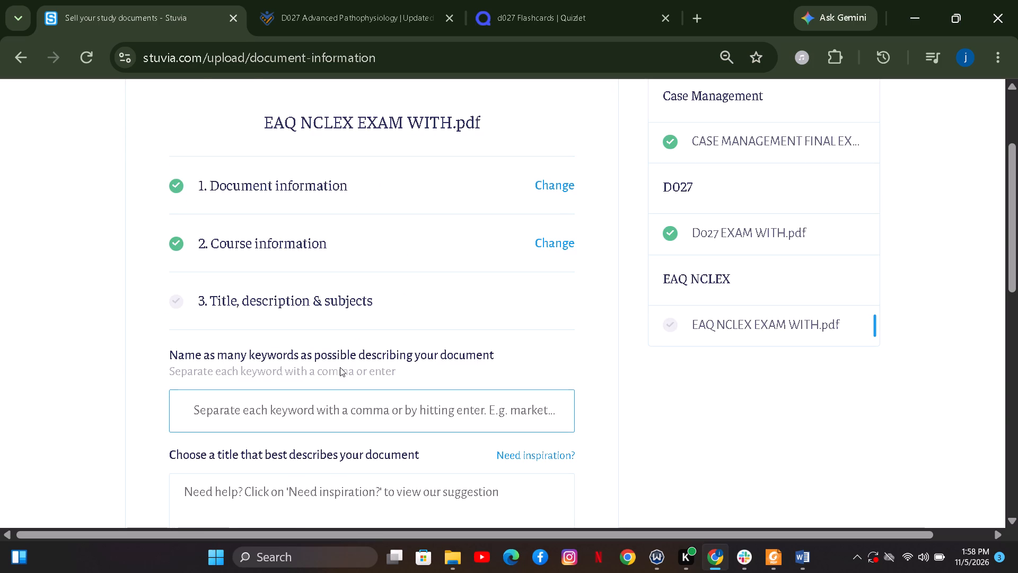
Add the keywords "eaq nclex exam with actual correct questions and v", "eaq nclex exam" and "eaq nclex" using the copied title.
{"action": "left_click", "coordinate": [317, 403]}
{"action": "key", "text": "ctrl+v"}
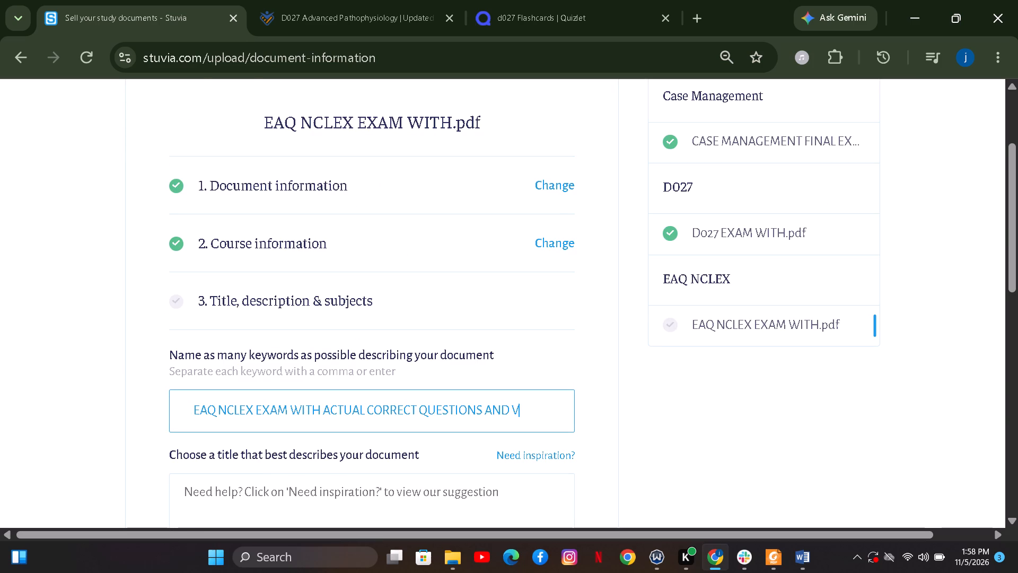
{"action": "key", "text": "Return"}
{"action": "key", "text": "ctrl+v"}
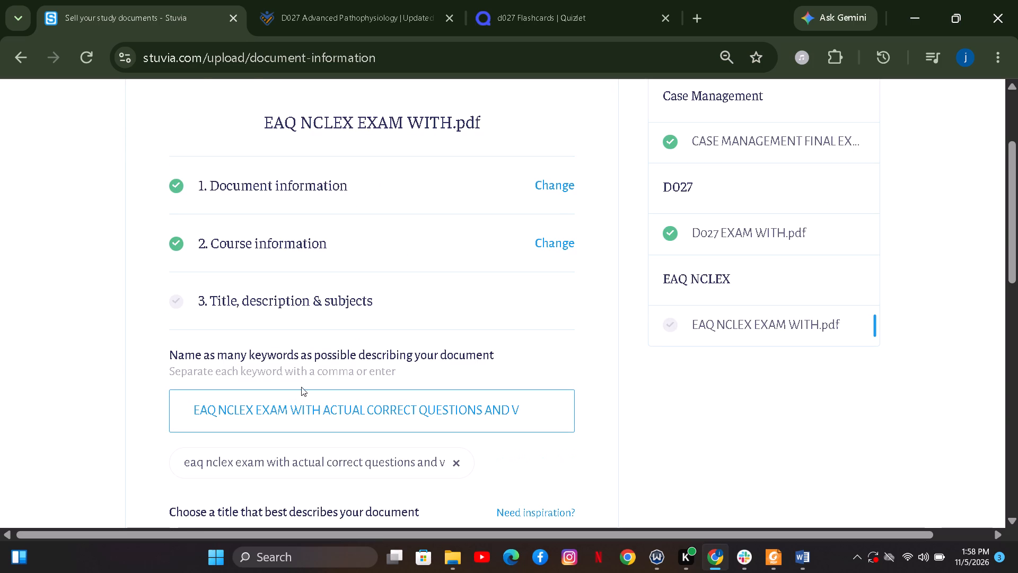
{"action": "left_click_drag", "start_coordinate": [291, 409], "coordinate": [561, 419]}
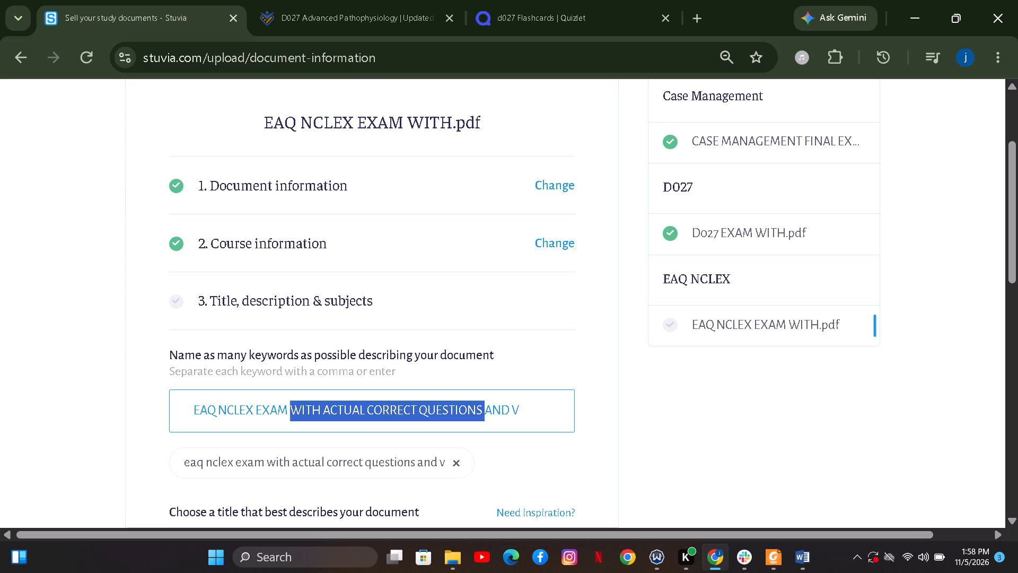
{"action": "key", "text": "BackSpace"}
{"action": "key", "text": "Return"}
{"action": "key", "text": "ctrl+v"}
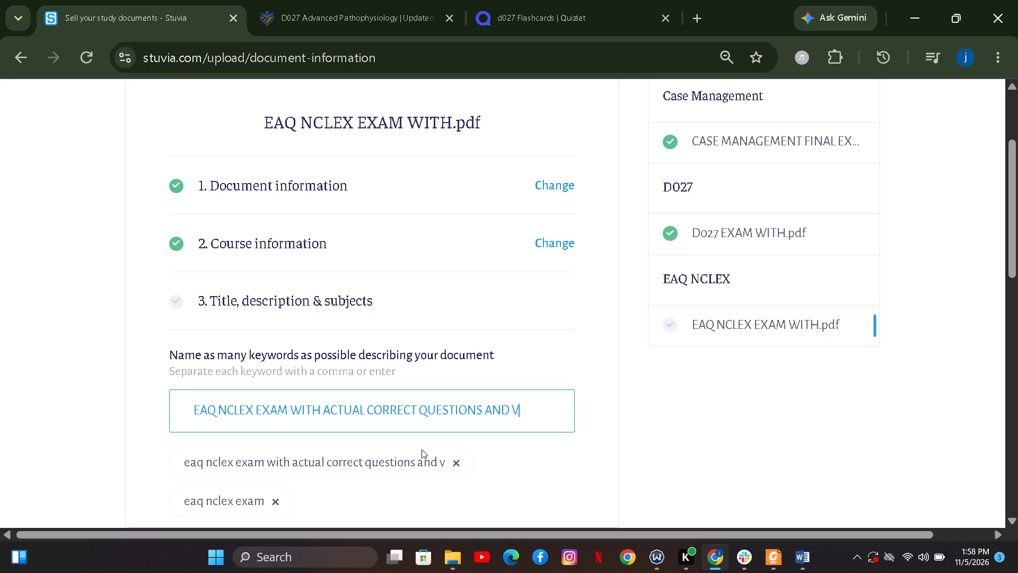
{"action": "left_click_drag", "start_coordinate": [257, 410], "coordinate": [531, 405]}
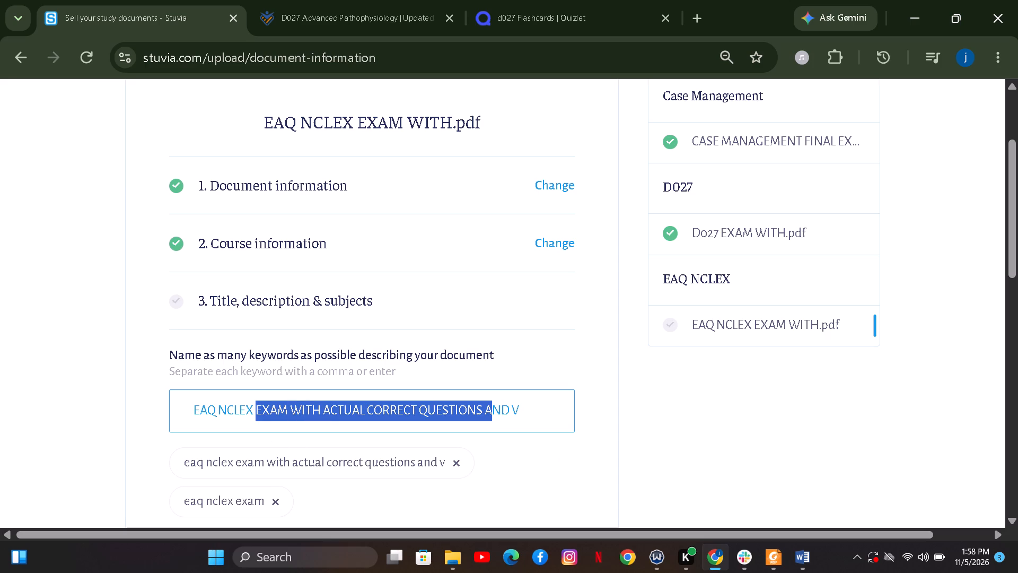
{"action": "key", "text": "BackSpace"}
{"action": "key", "text": "Return"}
Paste the copied EAQ NCLEX exam title as both the document's title and its description.
{"action": "scroll", "coordinate": [334, 366], "scroll_direction": "down", "scroll_amount": 3}
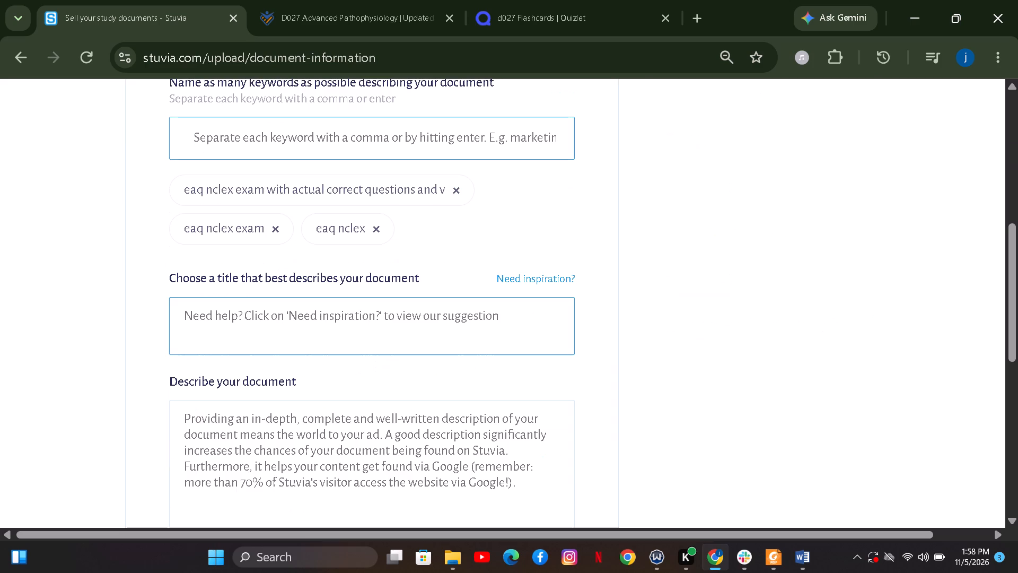
{"action": "left_click", "coordinate": [342, 332]}
{"action": "key", "text": "ctrl+v"}
{"action": "left_click", "coordinate": [287, 437]}
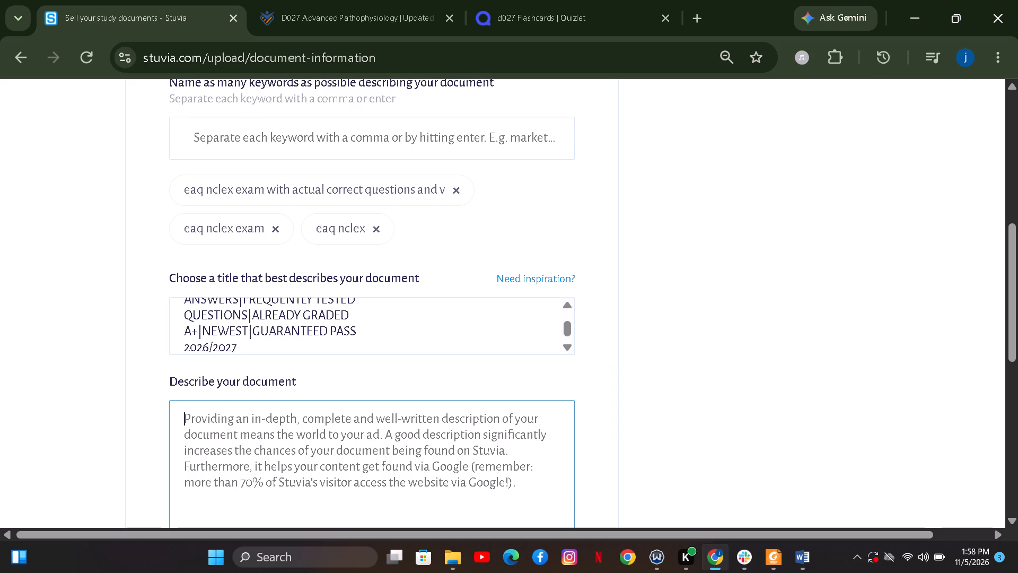
{"action": "key", "text": "ctrl+v"}
Set the document's language to English and save the title, description and subjects section.
{"action": "scroll", "coordinate": [267, 448], "scroll_direction": "down", "scroll_amount": 5}
{"action": "left_click", "coordinate": [264, 333]}
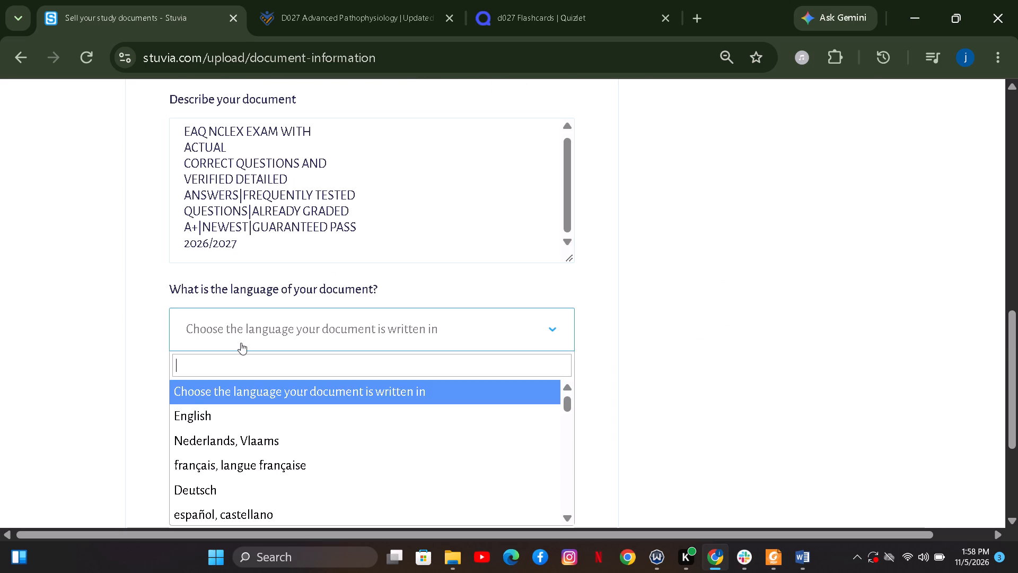
{"action": "left_click", "coordinate": [202, 420]}
{"action": "left_click", "coordinate": [407, 398]}
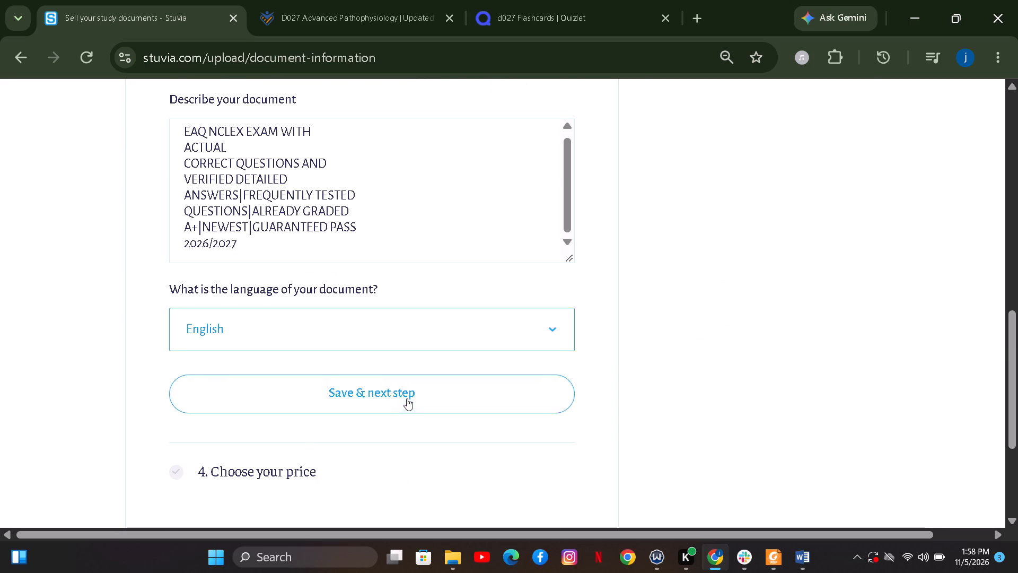
Set the EAQ NCLEX document's price to 15 and publish it.
{"action": "left_click_drag", "start_coordinate": [224, 190], "coordinate": [237, 187]}
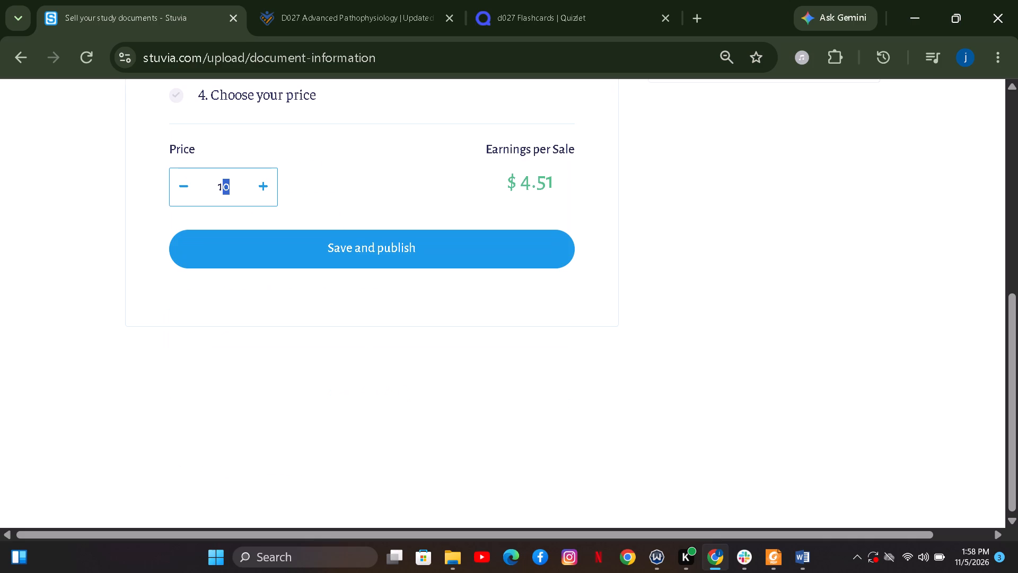
{"action": "key", "text": "5"}
{"action": "left_click", "coordinate": [406, 242]}
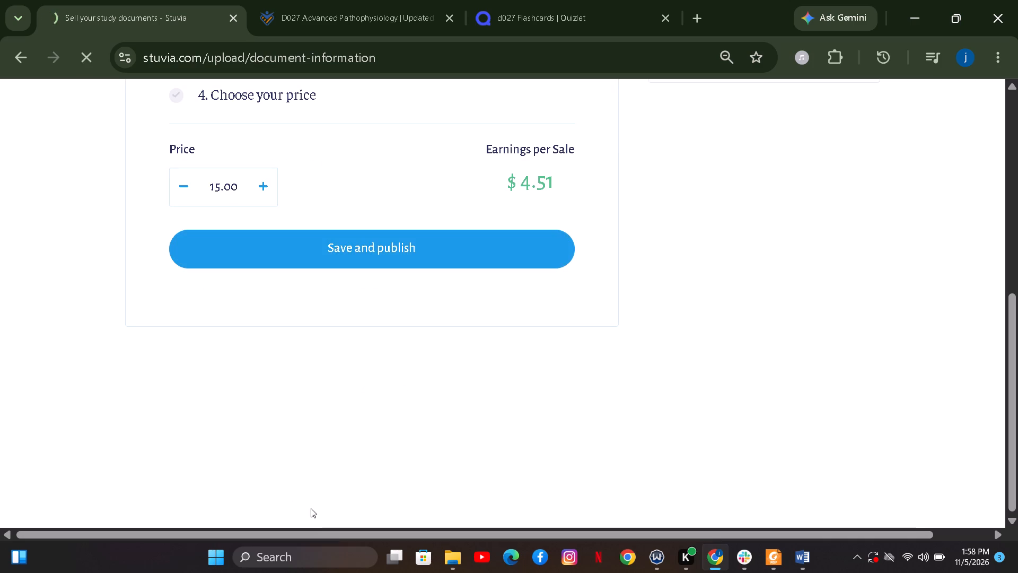
Start another document upload for an Exam, Qualification, Training, or Test.
{"action": "scroll", "coordinate": [452, 460], "scroll_direction": "down", "scroll_amount": 3}
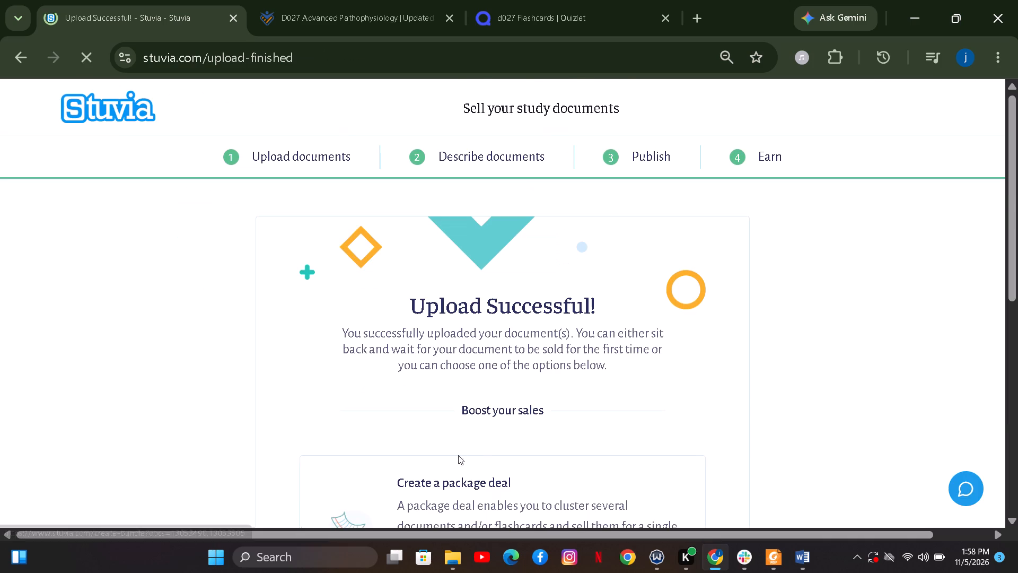
{"action": "left_click", "coordinate": [459, 394]}
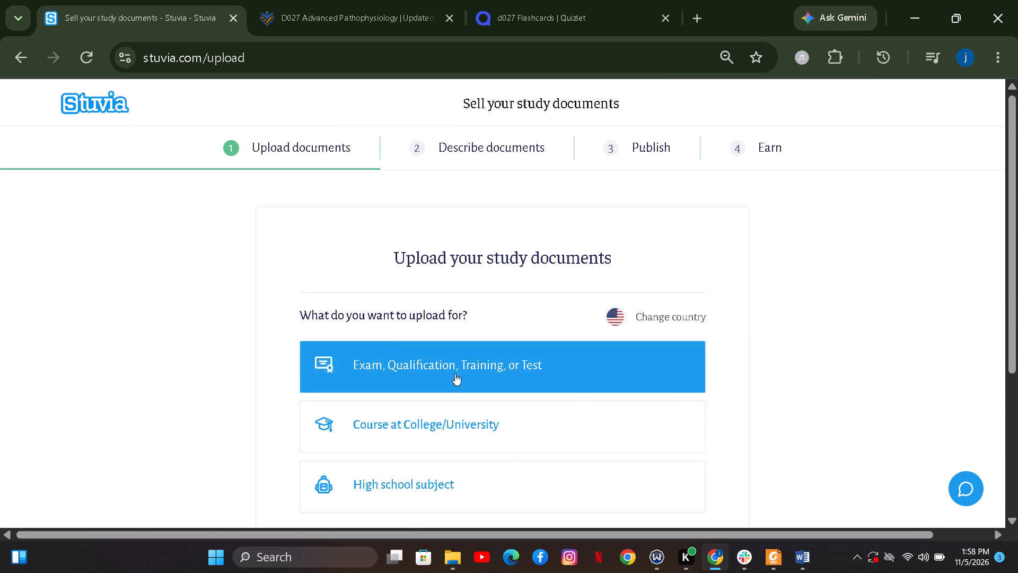
{"action": "left_click", "coordinate": [457, 371]}
Switch to the GAITOO folder in File Explorer and open the NP1 EXAM 1 REVIEW QUESTIONS EXAM PDF.
{"action": "left_click", "coordinate": [449, 553]}
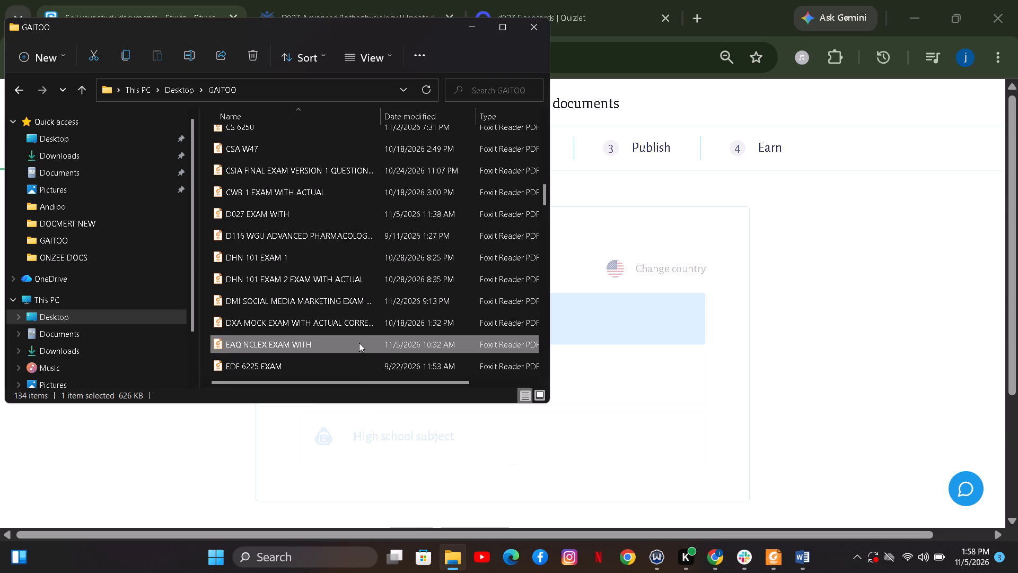
{"action": "scroll", "coordinate": [359, 343], "scroll_direction": "down", "scroll_amount": 1}
{"action": "scroll", "coordinate": [418, 325], "scroll_direction": "down", "scroll_amount": 1}
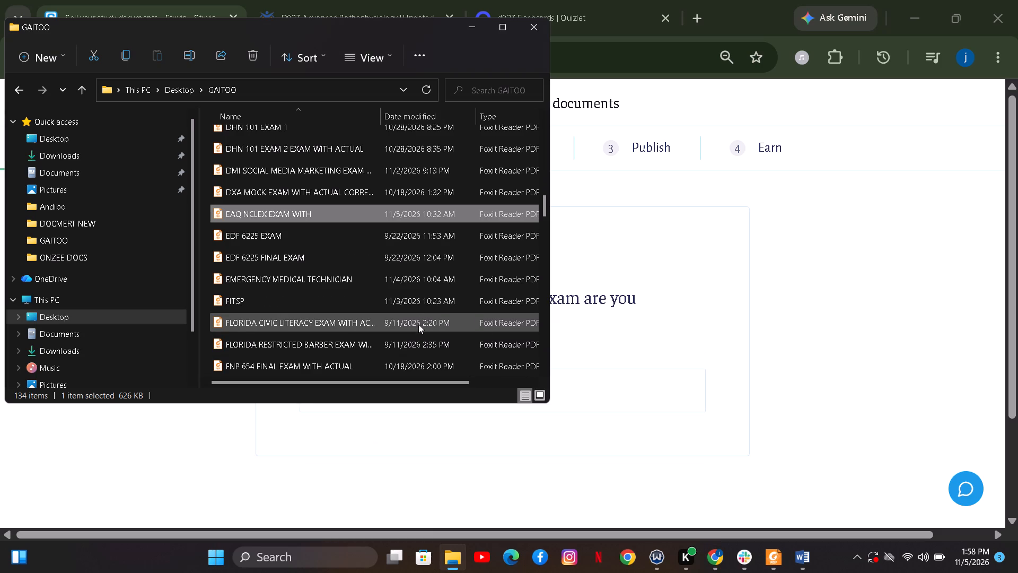
{"action": "scroll", "coordinate": [419, 321], "scroll_direction": "down", "scroll_amount": 1}
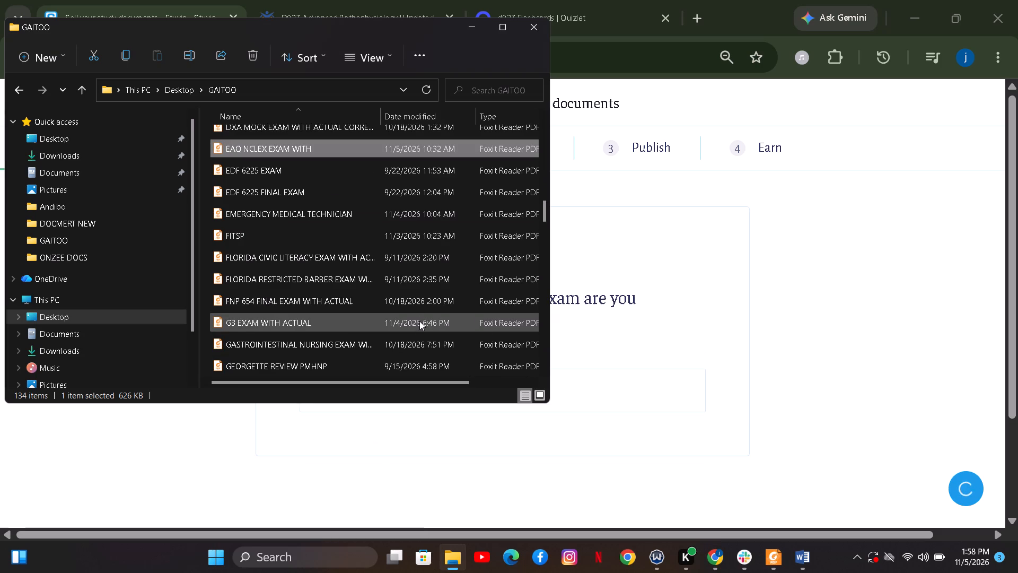
{"action": "scroll", "coordinate": [419, 321], "scroll_direction": "down", "scroll_amount": 2}
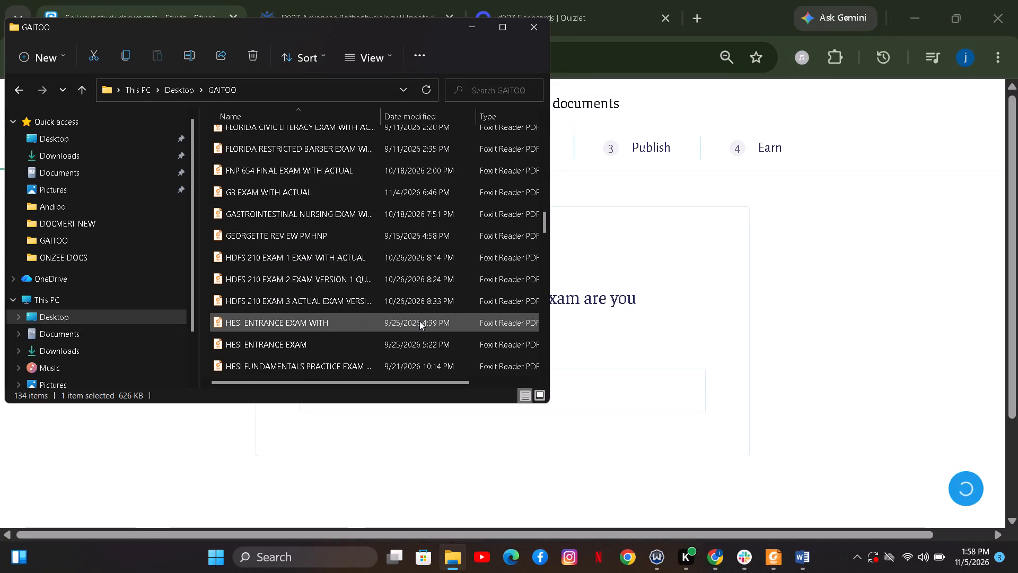
{"action": "scroll", "coordinate": [419, 321], "scroll_direction": "down", "scroll_amount": 3}
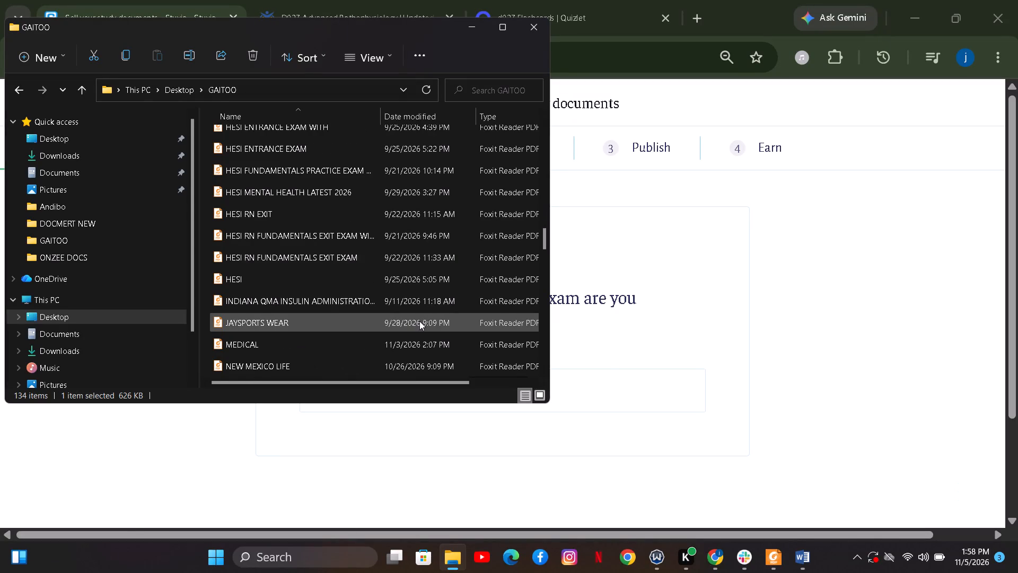
{"action": "scroll", "coordinate": [419, 321], "scroll_direction": "down", "scroll_amount": 1}
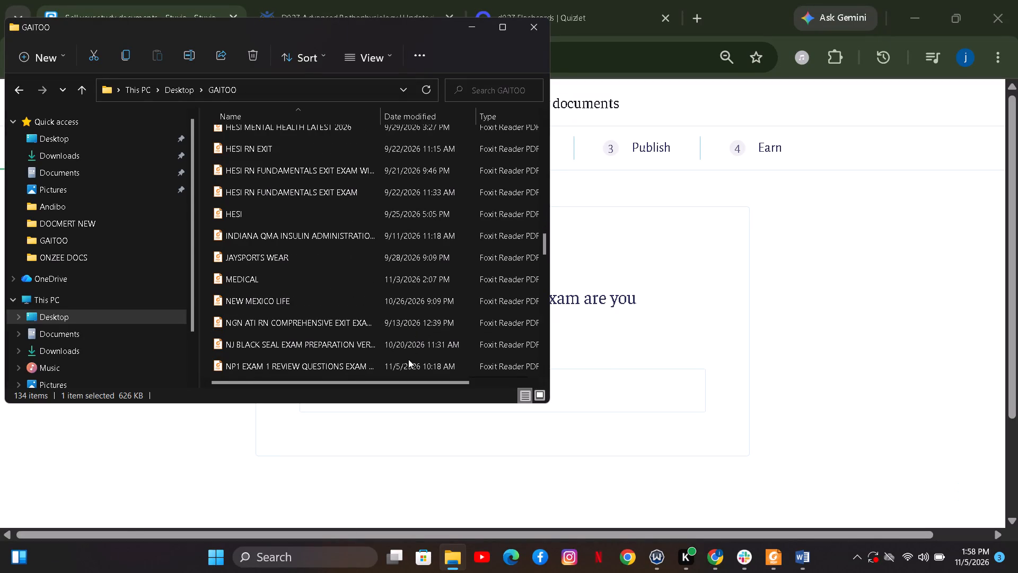
{"action": "double_click", "coordinate": [408, 359]}
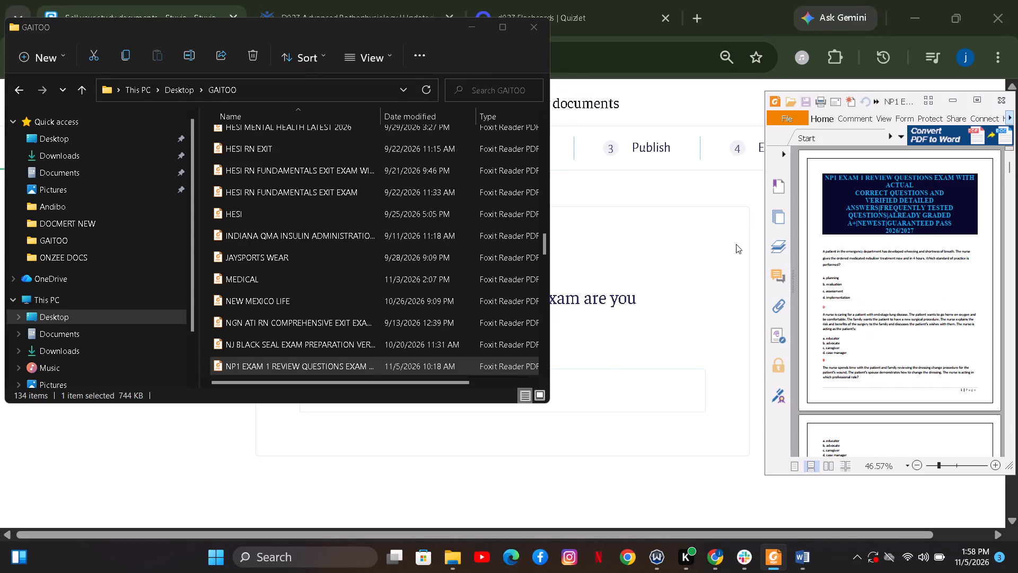
Copy the full title block from the first page of the NP1 exam PDF.
{"action": "left_click_drag", "start_coordinate": [826, 179], "coordinate": [913, 205]}
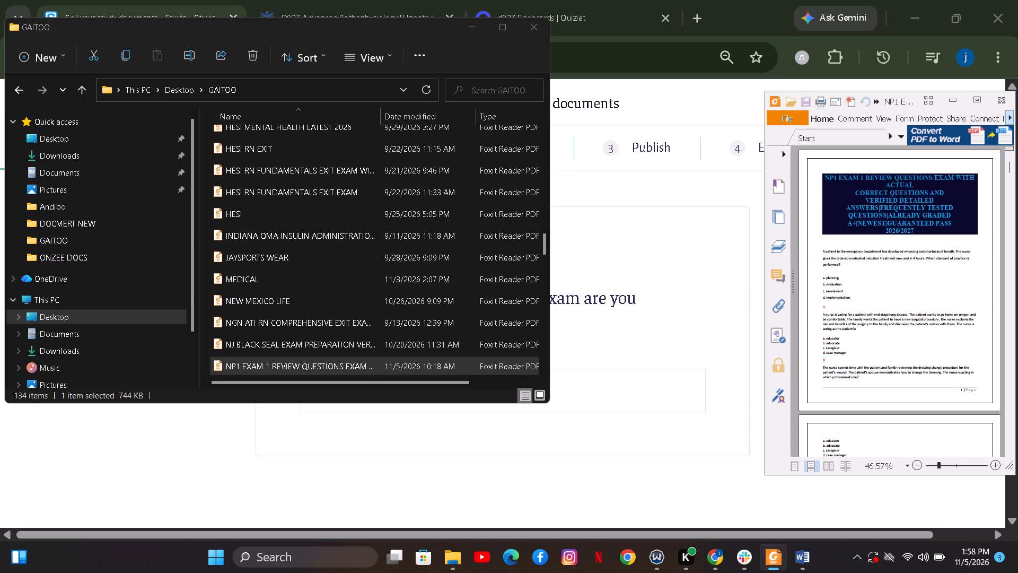
{"action": "left_click_drag", "start_coordinate": [913, 205], "coordinate": [922, 233]}
{"action": "key", "text": "ctrl+c"}
{"action": "key", "text": "ctrl+c"}
Switch back to Stuvia, paste the copied title into the course field and trim it to NP1 EXAM.
{"action": "left_click", "coordinate": [660, 405]}
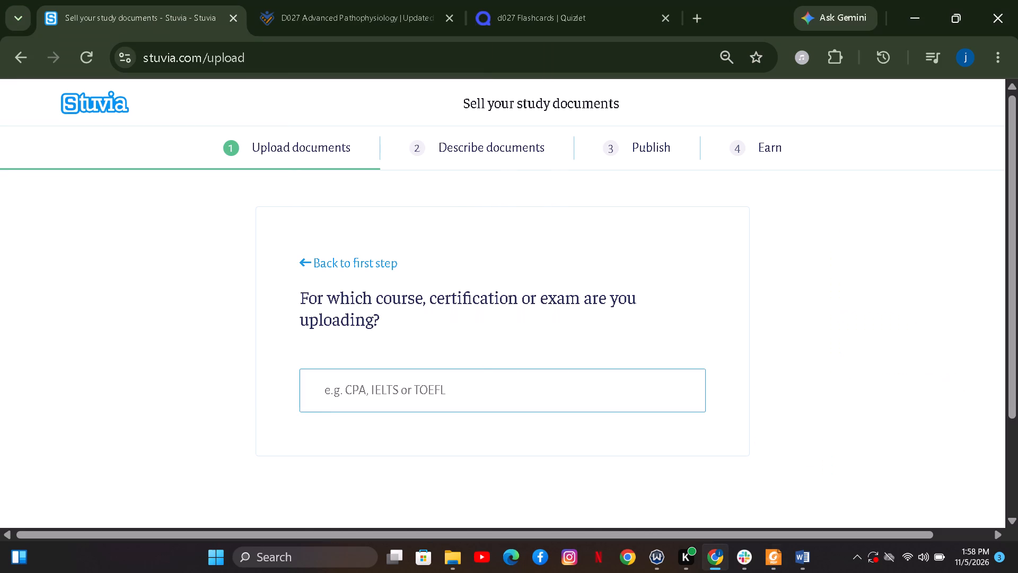
{"action": "key", "text": "ctrl+v"}
{"action": "left_click_drag", "start_coordinate": [383, 390], "coordinate": [552, 390]}
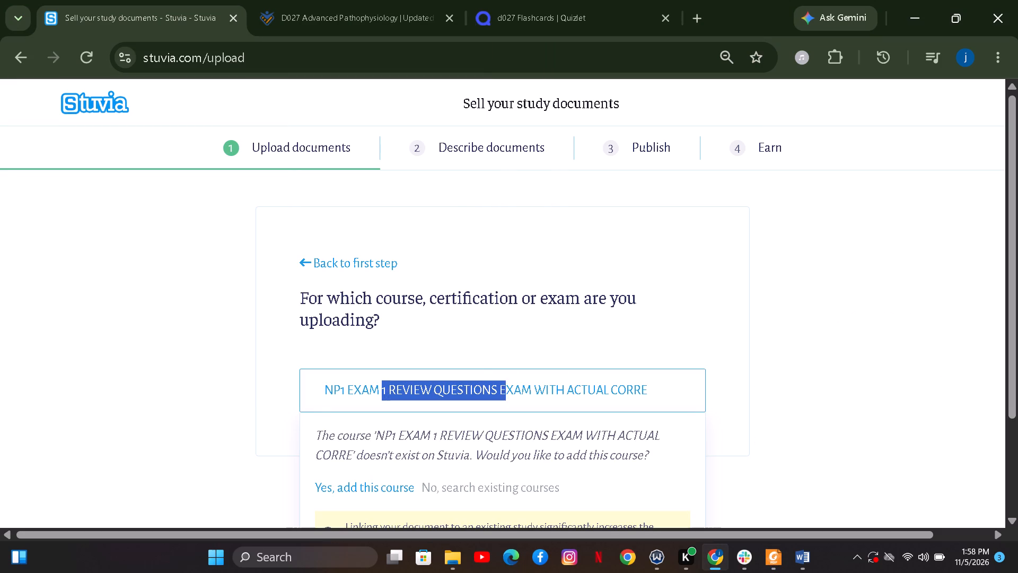
{"action": "left_click_drag", "start_coordinate": [552, 390], "coordinate": [605, 383]}
{"action": "left_click", "coordinate": [600, 381]}
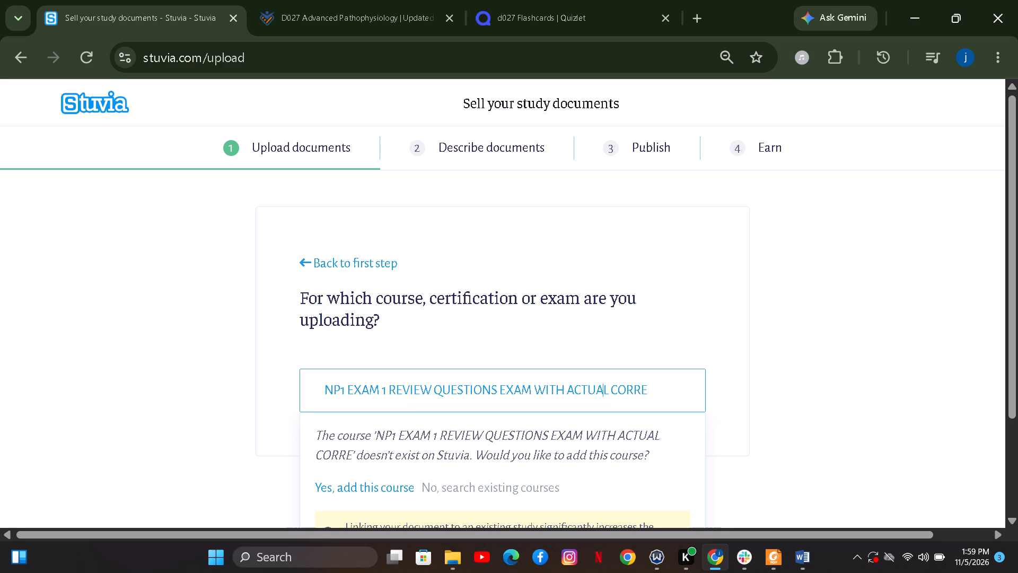
{"action": "left_click_drag", "start_coordinate": [382, 392], "coordinate": [858, 388]}
{"action": "key", "text": "BackSpace"}
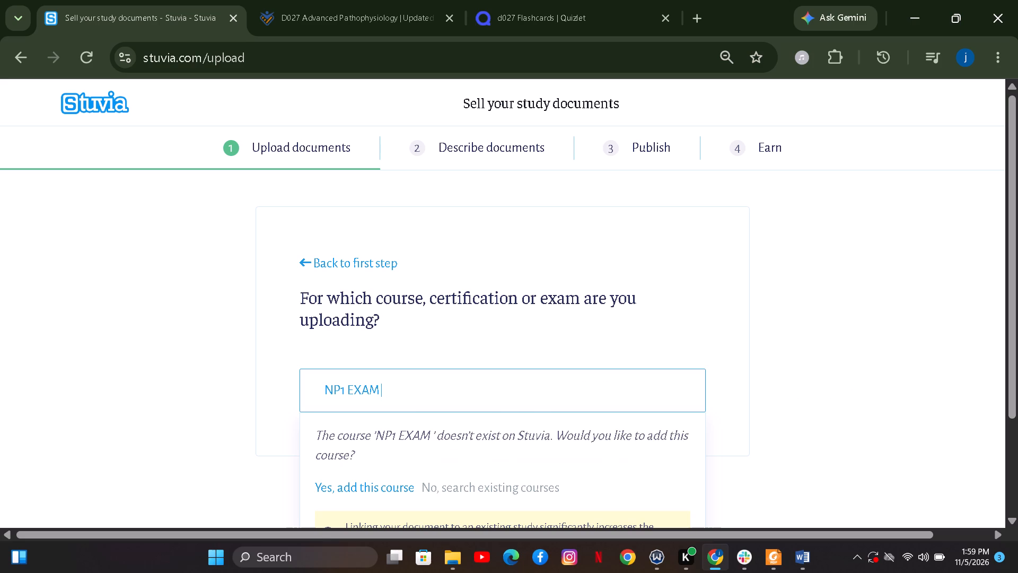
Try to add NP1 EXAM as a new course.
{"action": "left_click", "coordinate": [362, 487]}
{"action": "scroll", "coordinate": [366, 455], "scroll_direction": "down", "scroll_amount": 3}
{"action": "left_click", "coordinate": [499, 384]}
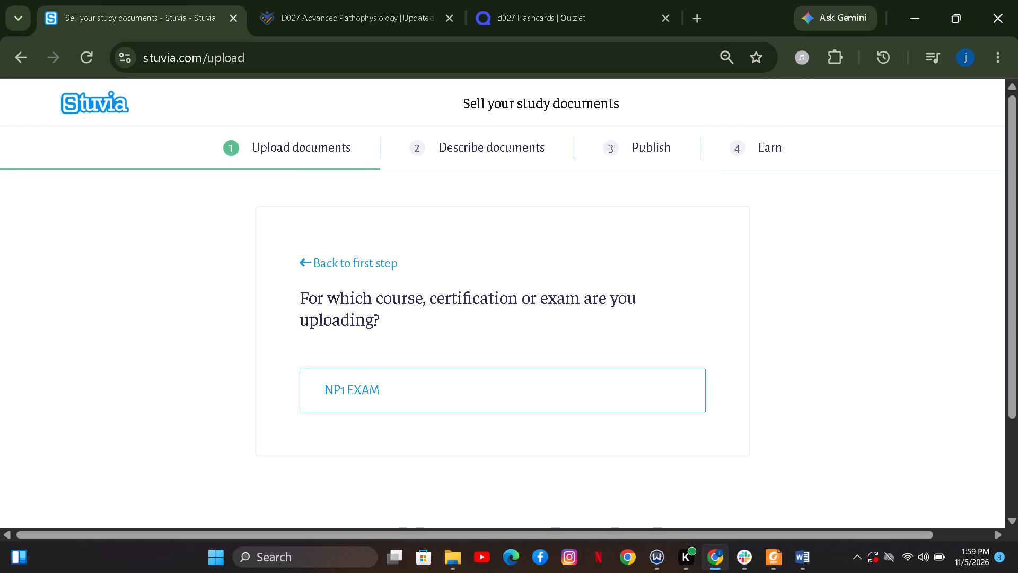
Shorten the course name to NP1 and add it as a new course.
{"action": "left_click_drag", "start_coordinate": [346, 395], "coordinate": [459, 393]}
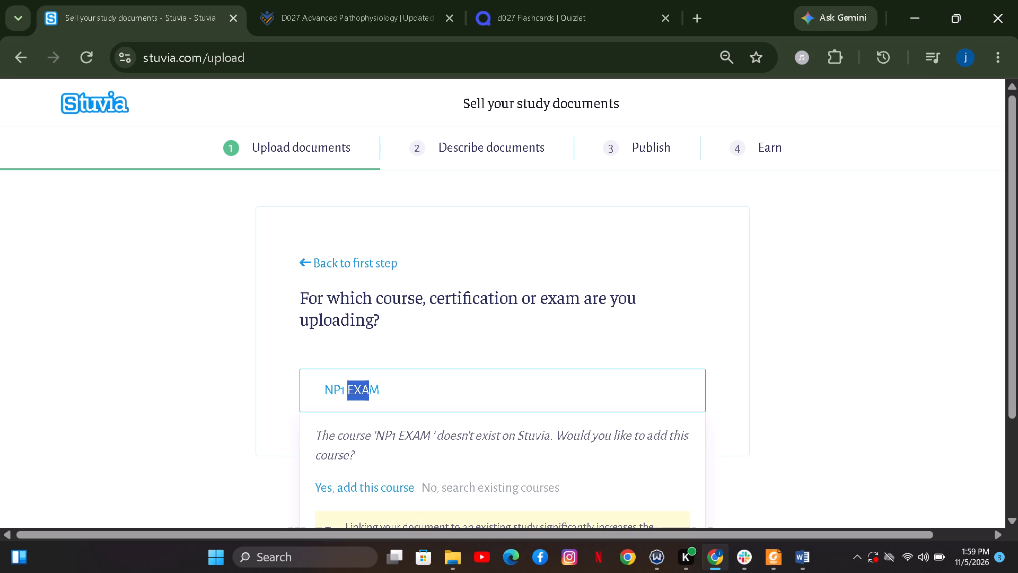
{"action": "key", "text": "BackSpace"}
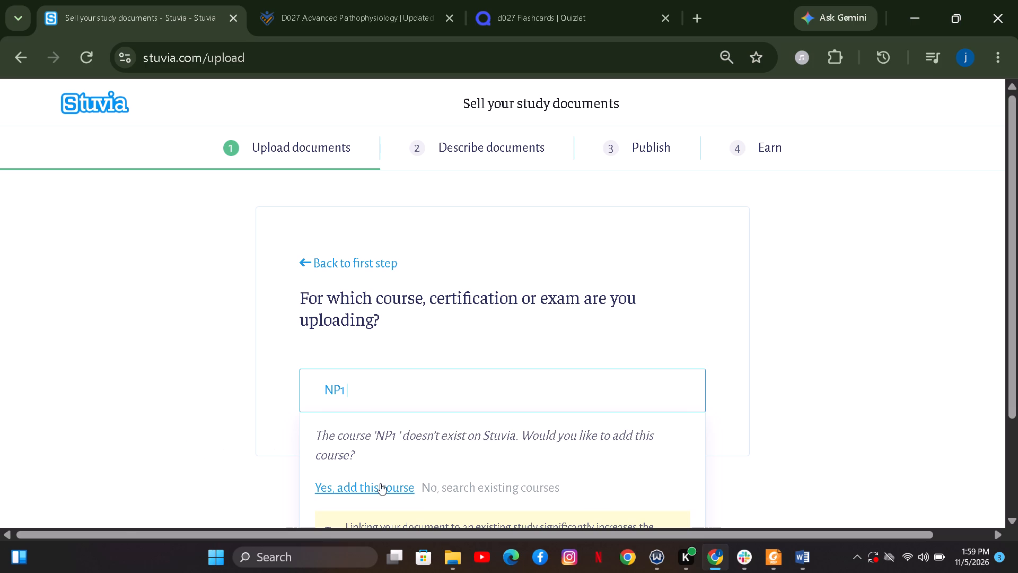
{"action": "left_click", "coordinate": [380, 483]}
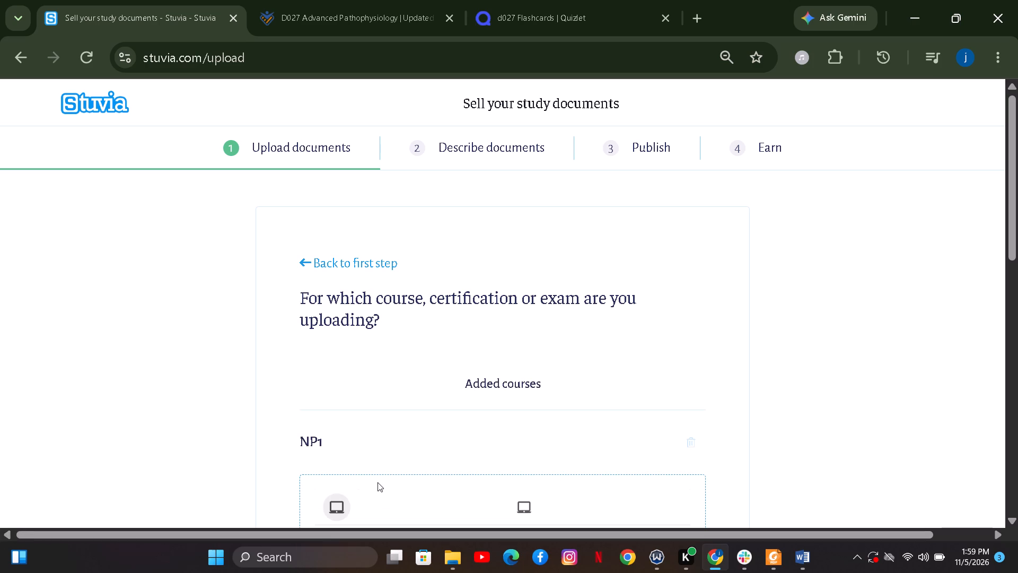
Add the NP1 EXAM 1 REVIEW QUESTIONS PDF from the GAITOO folder to the NP1 course and upload it.
{"action": "scroll", "coordinate": [436, 463], "scroll_direction": "down", "scroll_amount": 2}
{"action": "scroll", "coordinate": [480, 414], "scroll_direction": "down", "scroll_amount": 2}
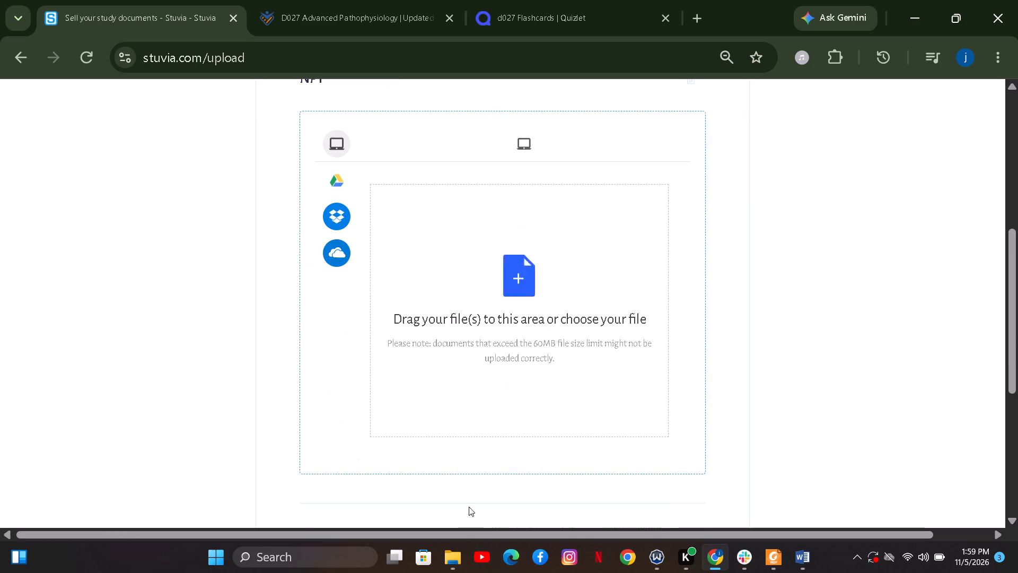
{"action": "left_click", "coordinate": [444, 553]}
{"action": "left_click_drag", "start_coordinate": [387, 363], "coordinate": [463, 358]}
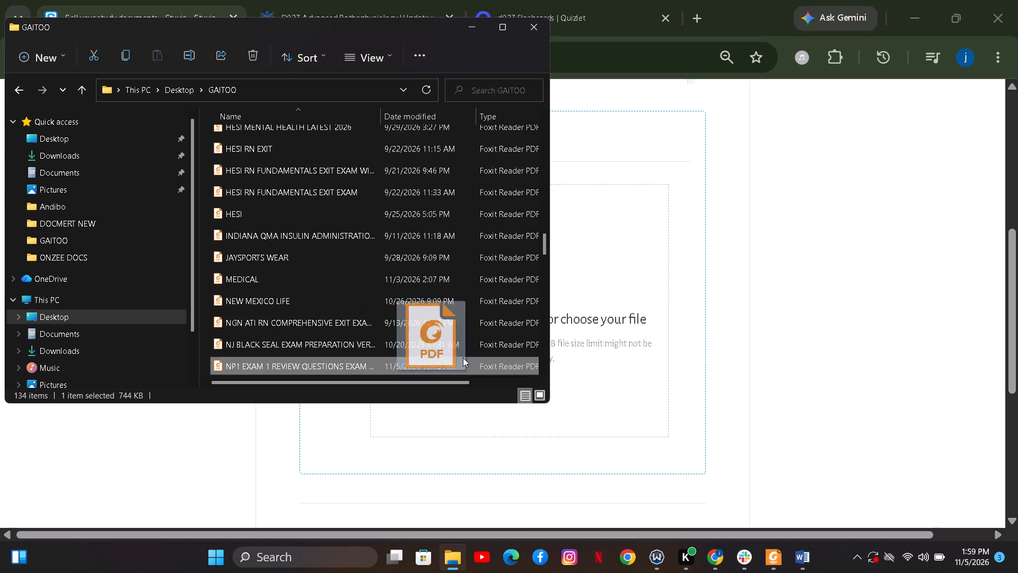
{"action": "left_click_drag", "start_coordinate": [463, 358], "coordinate": [588, 331]}
{"action": "left_click", "coordinate": [640, 437]}
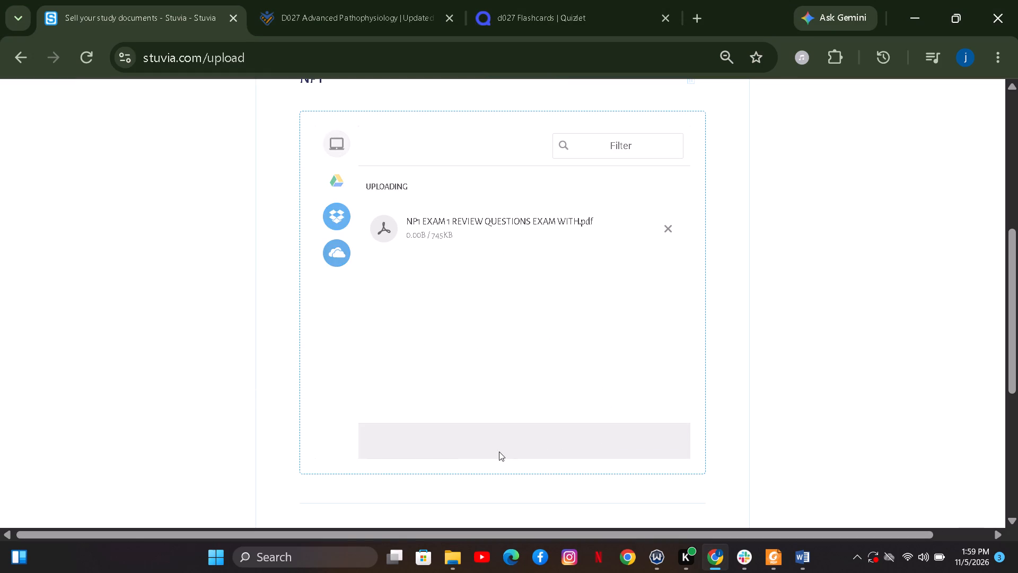
{"action": "scroll", "coordinate": [497, 441], "scroll_direction": "down", "scroll_amount": 4}
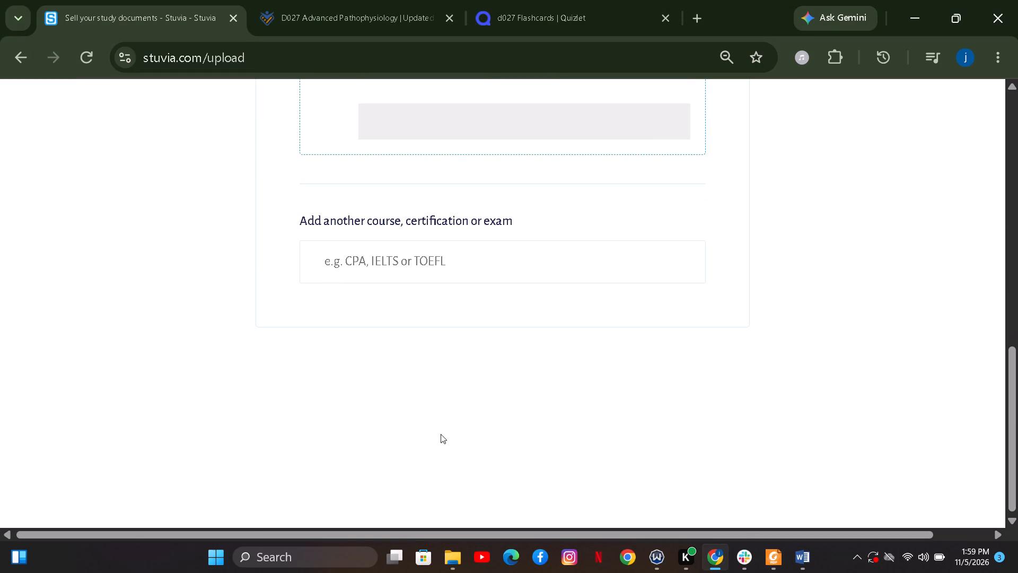
{"action": "left_click", "coordinate": [514, 398]}
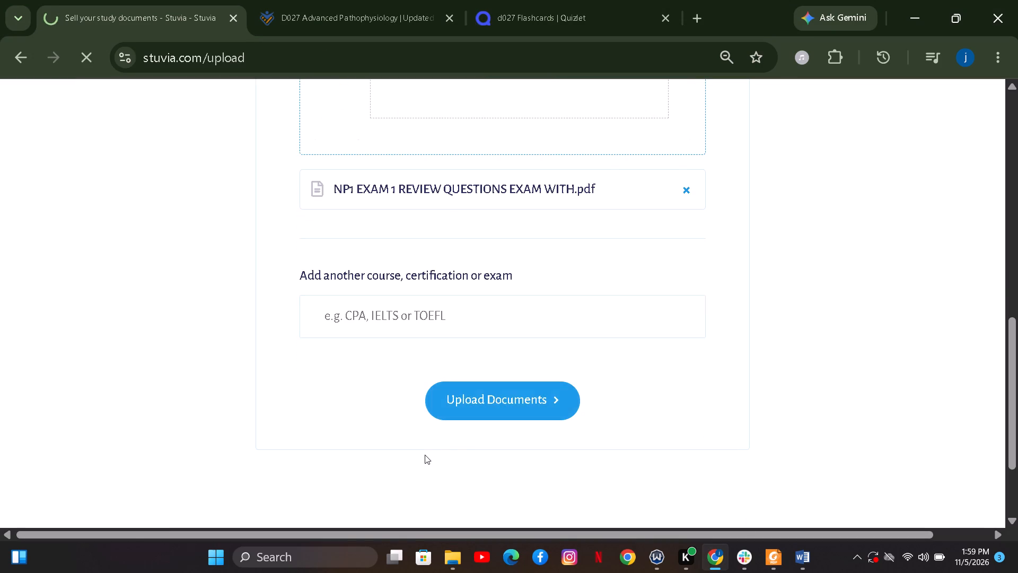
Save the document information as Exam (elaborations) with questions & answers, grade A+ and no linked book.
{"action": "left_click", "coordinate": [325, 422]}
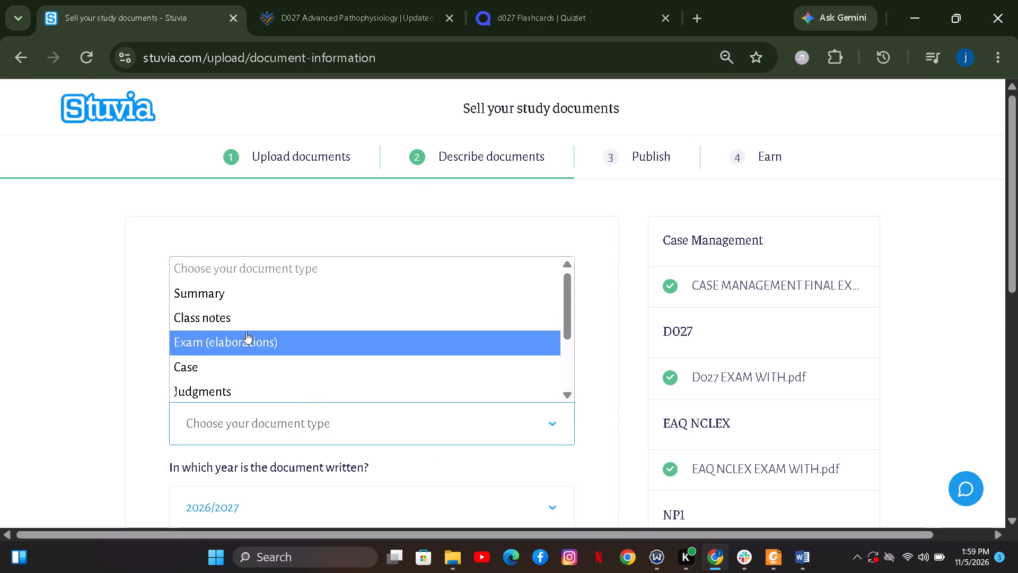
{"action": "left_click", "coordinate": [246, 332]}
{"action": "scroll", "coordinate": [328, 364], "scroll_direction": "down", "scroll_amount": 1}
{"action": "left_click", "coordinate": [309, 392]}
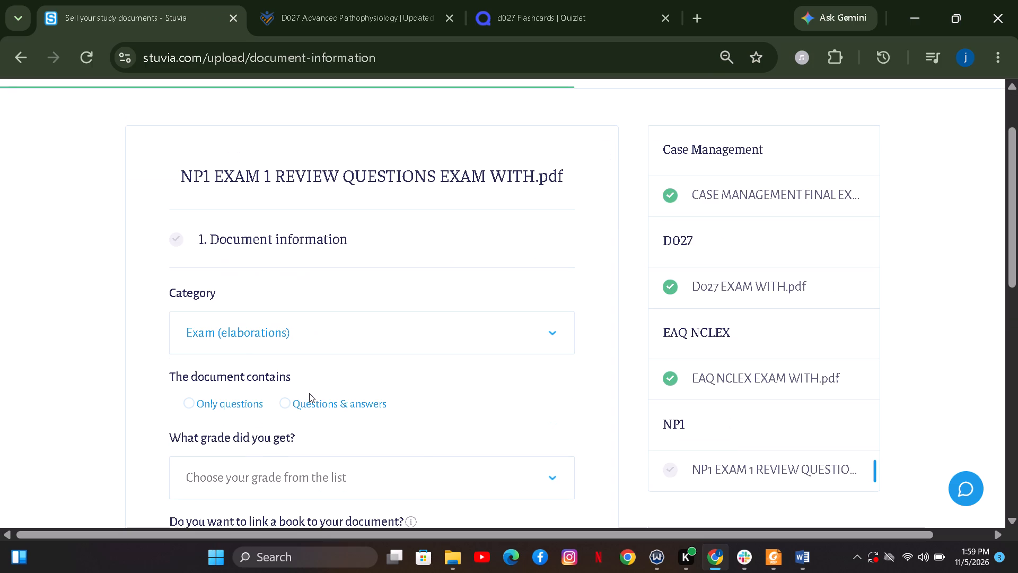
{"action": "left_click", "coordinate": [306, 405]}
{"action": "scroll", "coordinate": [306, 404], "scroll_direction": "down", "scroll_amount": 1}
{"action": "left_click", "coordinate": [310, 383]}
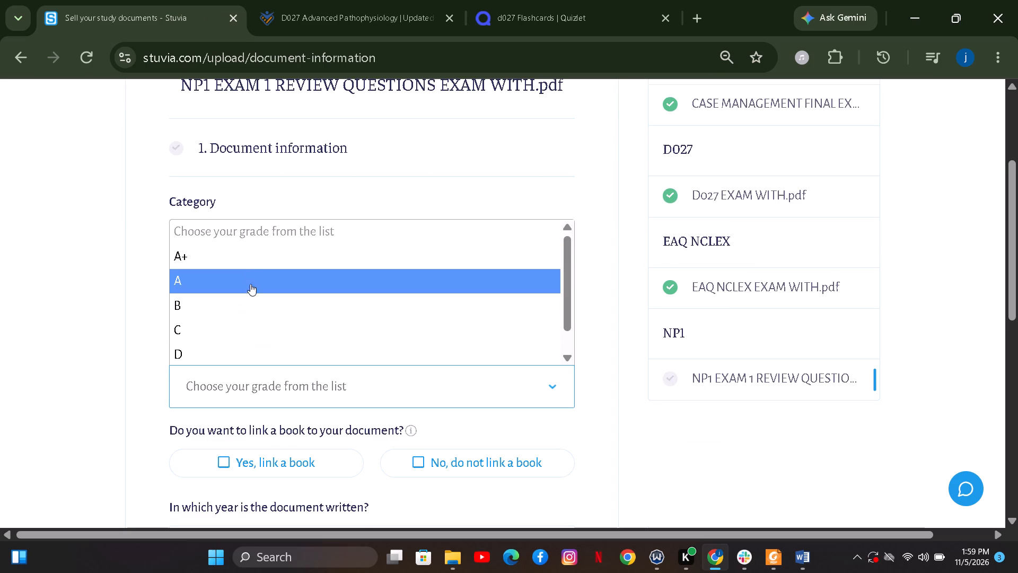
{"action": "left_click", "coordinate": [255, 260]}
{"action": "left_click", "coordinate": [420, 449]}
{"action": "scroll", "coordinate": [399, 463], "scroll_direction": "down", "scroll_amount": 2}
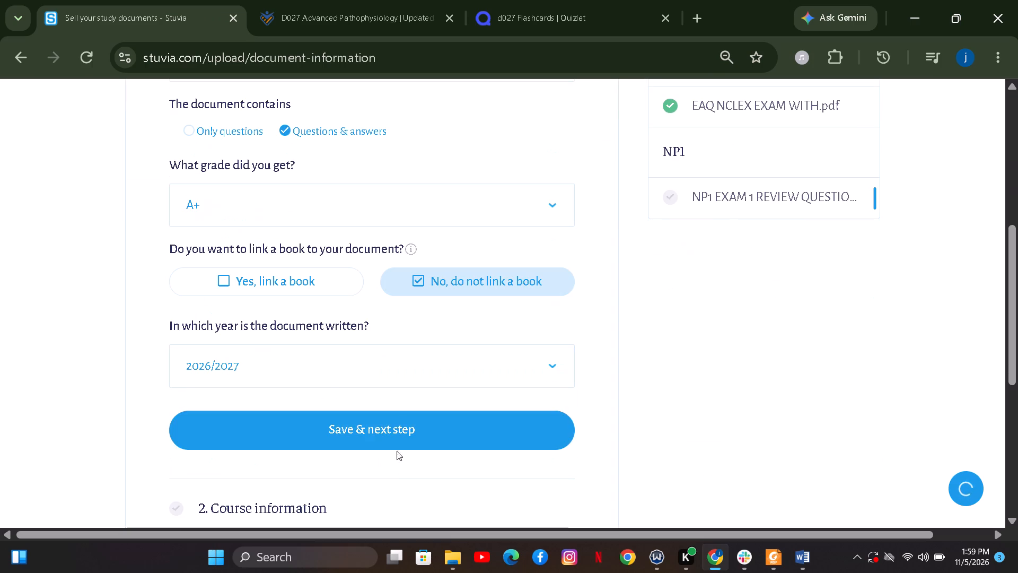
{"action": "left_click", "coordinate": [392, 430]}
Save the course information without an exam date.
{"action": "scroll", "coordinate": [344, 334], "scroll_direction": "up", "scroll_amount": 3}
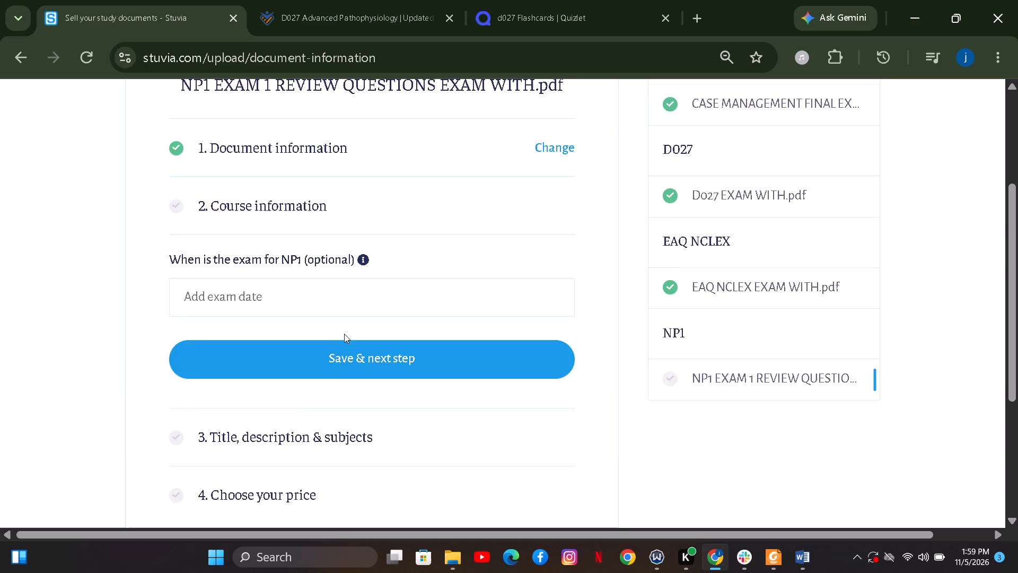
{"action": "left_click", "coordinate": [365, 454]}
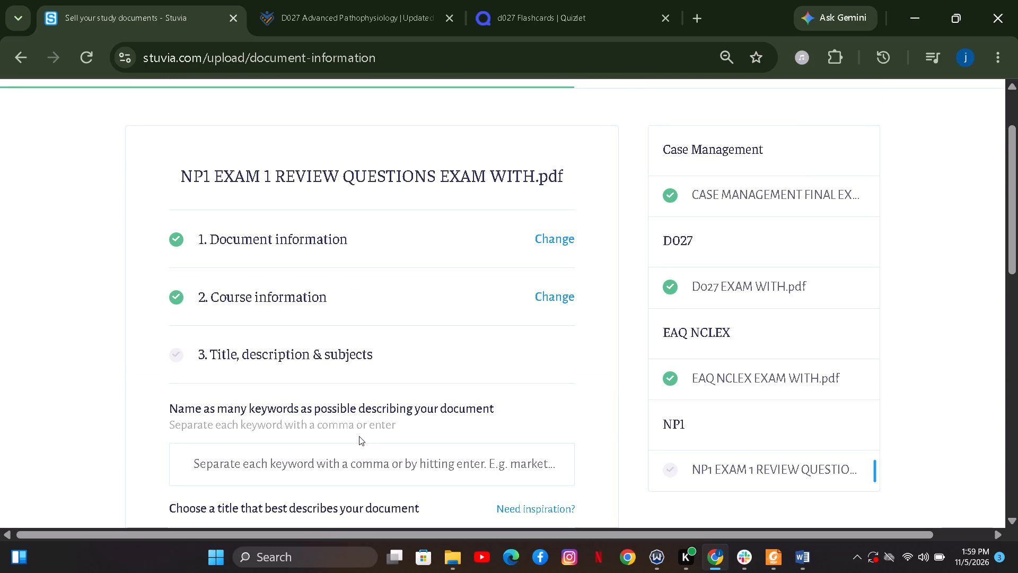
Add three keywords from the copied title: the full pasted title line, NP1 EXAM 1, and NP1.
{"action": "left_click", "coordinate": [344, 439]}
{"action": "left_click", "coordinate": [339, 449]}
{"action": "key", "text": "ctrl+v"}
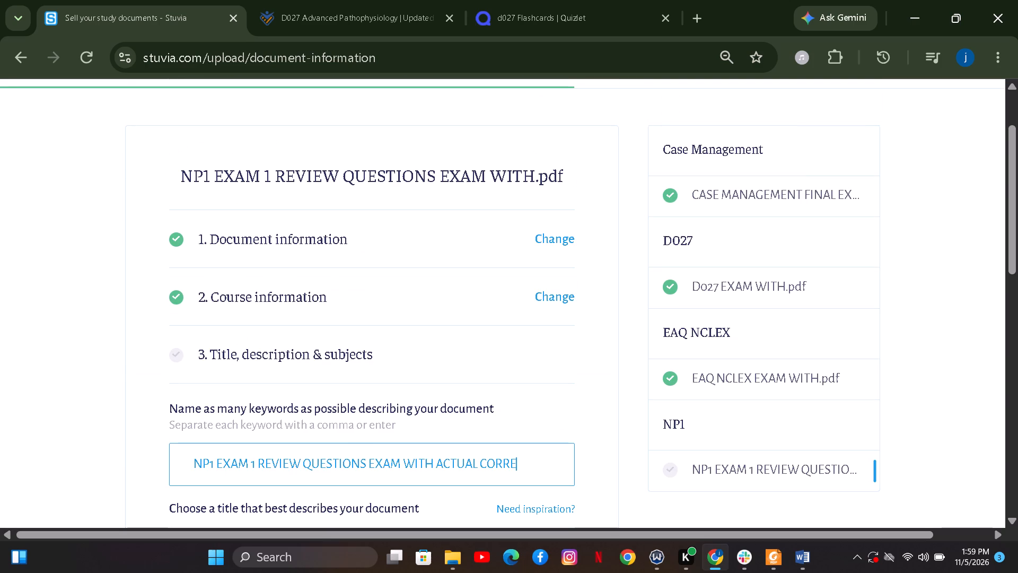
{"action": "key", "text": "Return"}
{"action": "key", "text": "ctrl+v"}
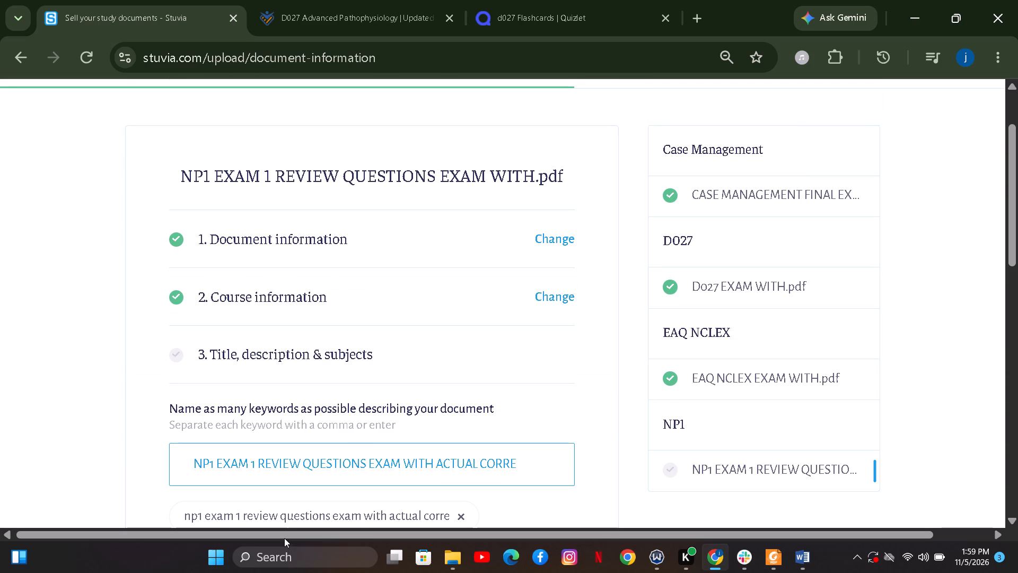
{"action": "left_click_drag", "start_coordinate": [256, 463], "coordinate": [811, 468]}
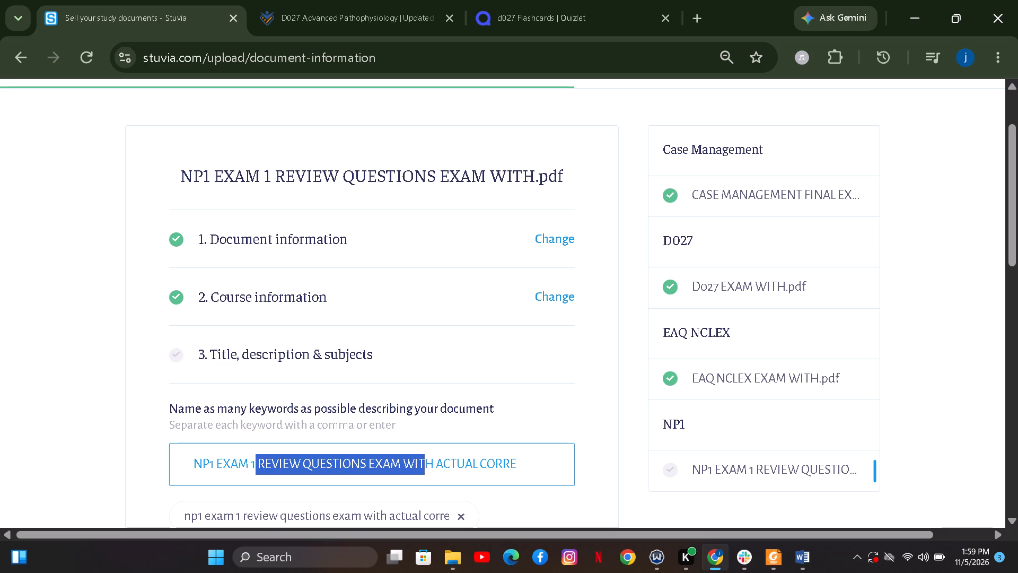
{"action": "key", "text": "BackSpace"}
{"action": "key", "text": "Return"}
{"action": "key", "text": "ctrl+v"}
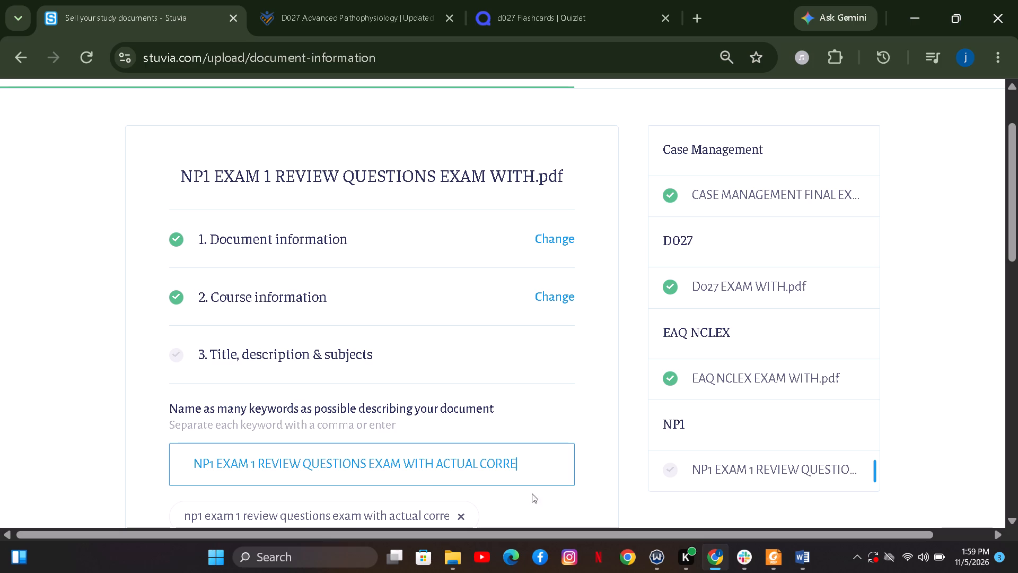
{"action": "left_click_drag", "start_coordinate": [217, 464], "coordinate": [813, 463]}
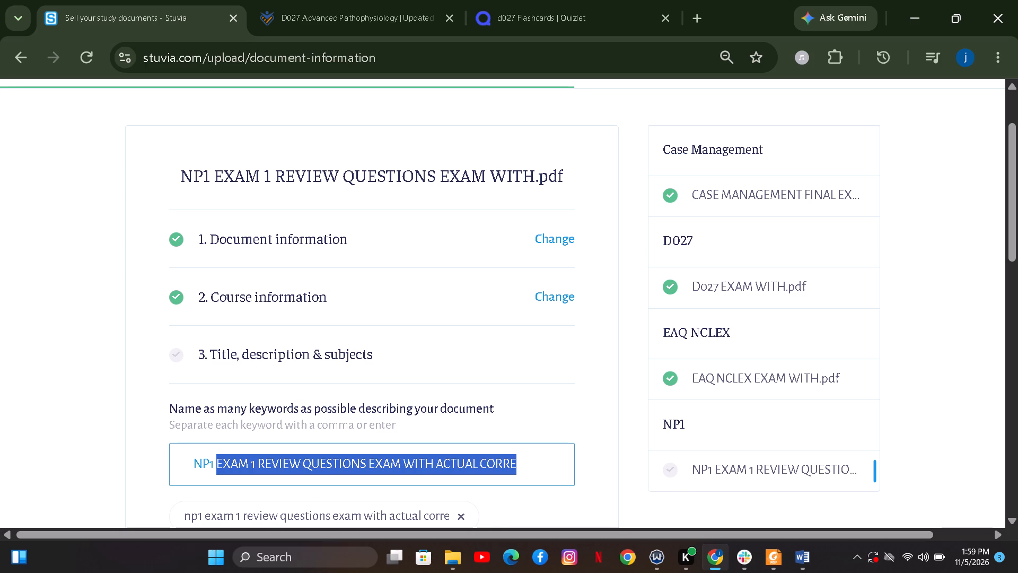
{"action": "key", "text": "BackSpace"}
{"action": "key", "text": "Return"}
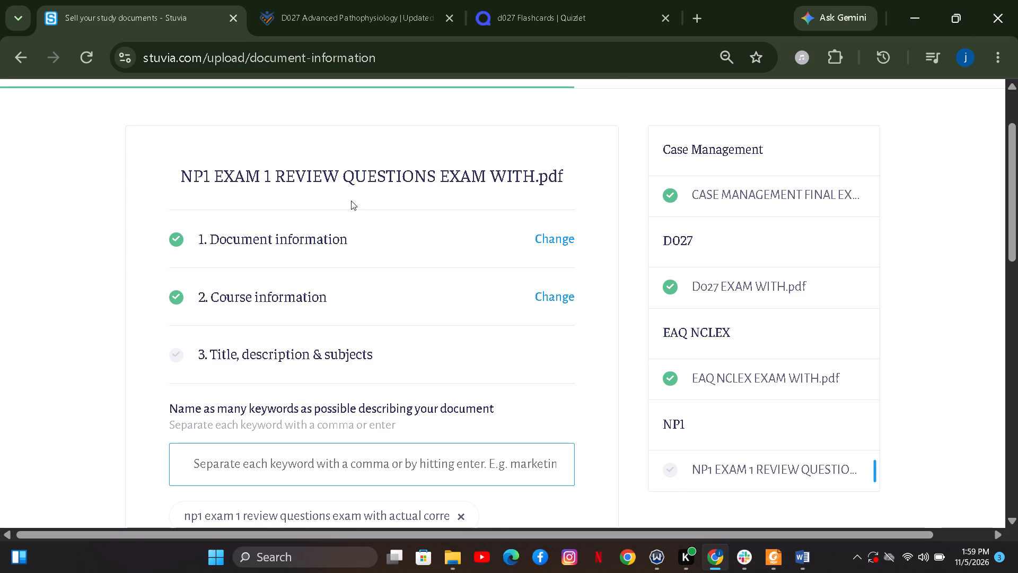
Paste the copied NP1 exam title block as both the document's title and its description.
{"action": "scroll", "coordinate": [528, 379], "scroll_direction": "down", "scroll_amount": 2}
{"action": "left_click", "coordinate": [369, 444]}
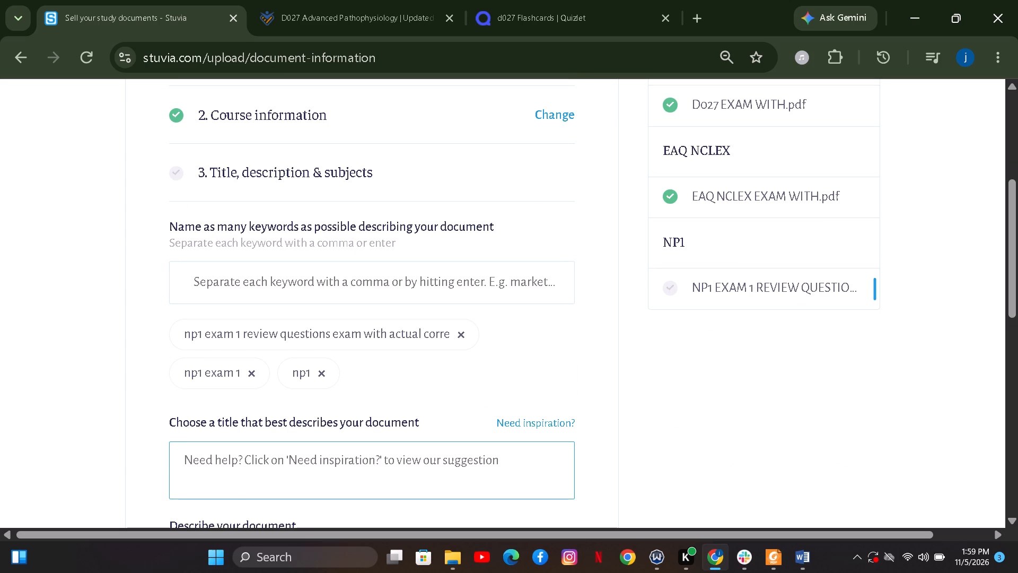
{"action": "key", "text": "ctrl+v"}
{"action": "scroll", "coordinate": [360, 447], "scroll_direction": "down", "scroll_amount": 6}
{"action": "left_click", "coordinate": [335, 433]}
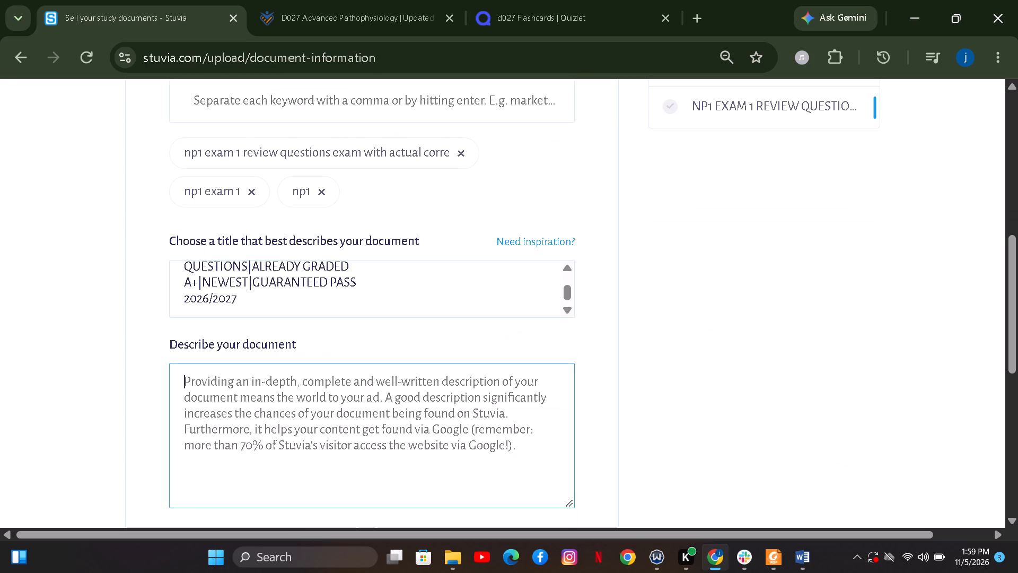
{"action": "key", "text": "ctrl+v"}
Choose the document's language and save the title, description and subjects section.
{"action": "scroll", "coordinate": [322, 433], "scroll_direction": "down", "scroll_amount": 4}
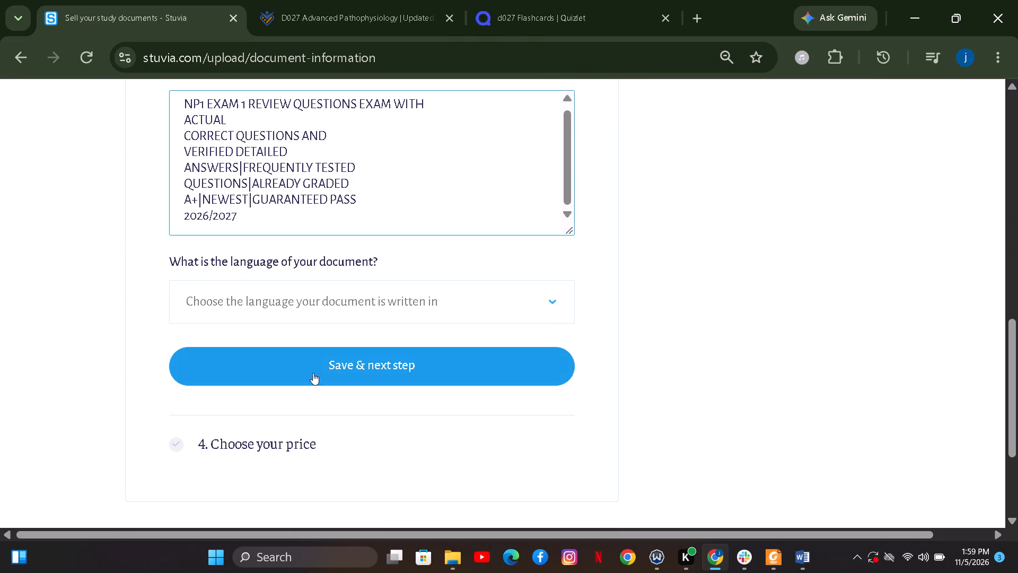
{"action": "left_click", "coordinate": [340, 308]}
{"action": "left_click", "coordinate": [248, 383]}
{"action": "left_click", "coordinate": [417, 358]}
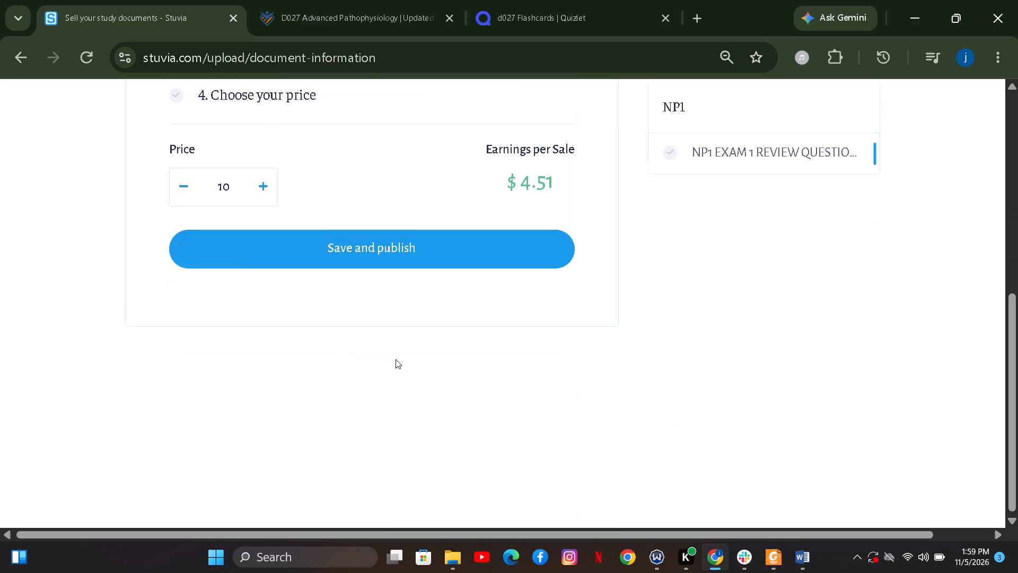
Set the price to 15 and publish the NP1 exam.
{"action": "left_click_drag", "start_coordinate": [223, 185], "coordinate": [228, 185]}
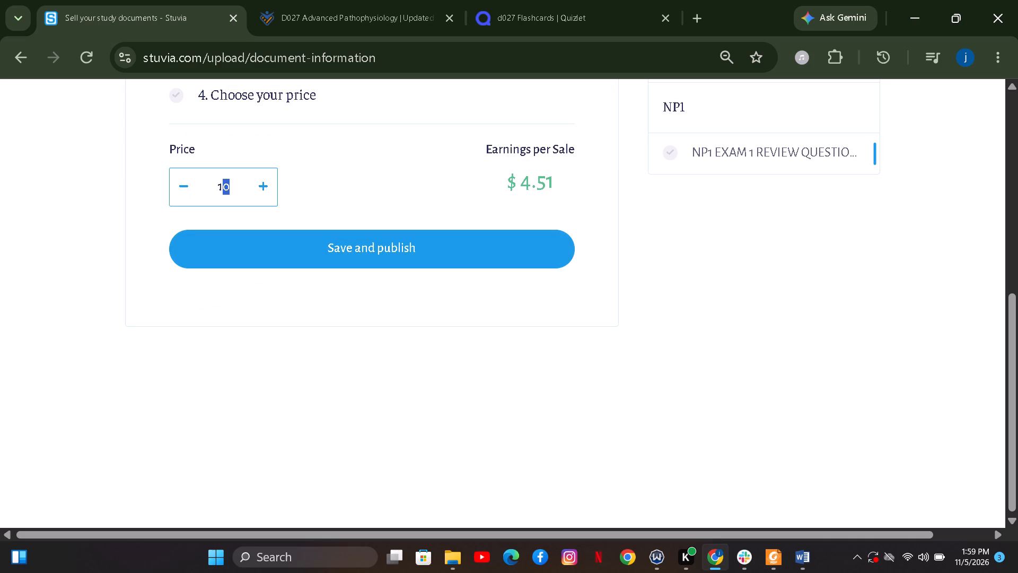
{"action": "key", "text": "5"}
{"action": "left_click", "coordinate": [385, 241]}
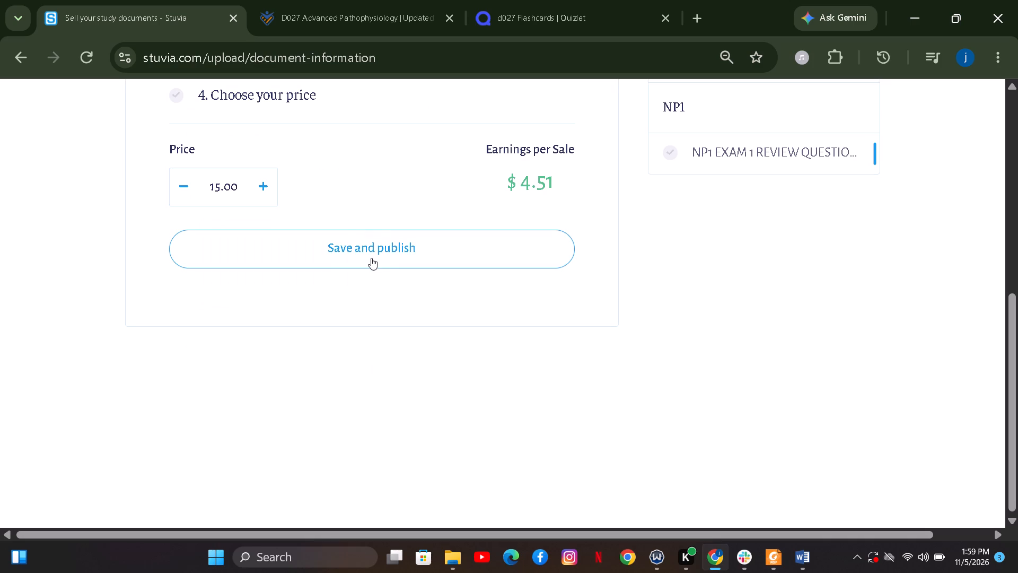
Start another document upload for an Exam, Qualification, Training, or Test.
{"action": "scroll", "coordinate": [377, 282], "scroll_direction": "down", "scroll_amount": 5}
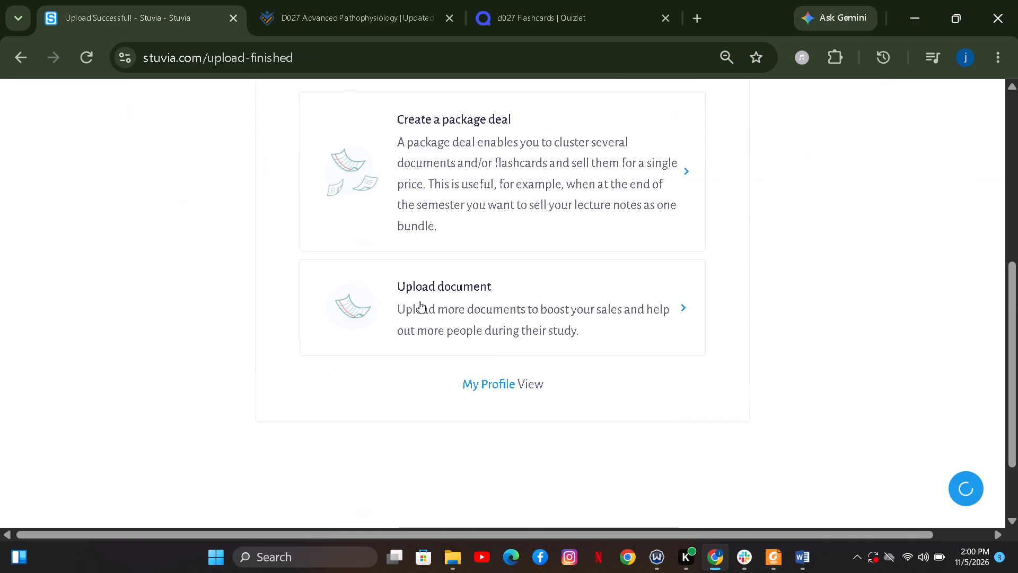
{"action": "left_click", "coordinate": [441, 221]}
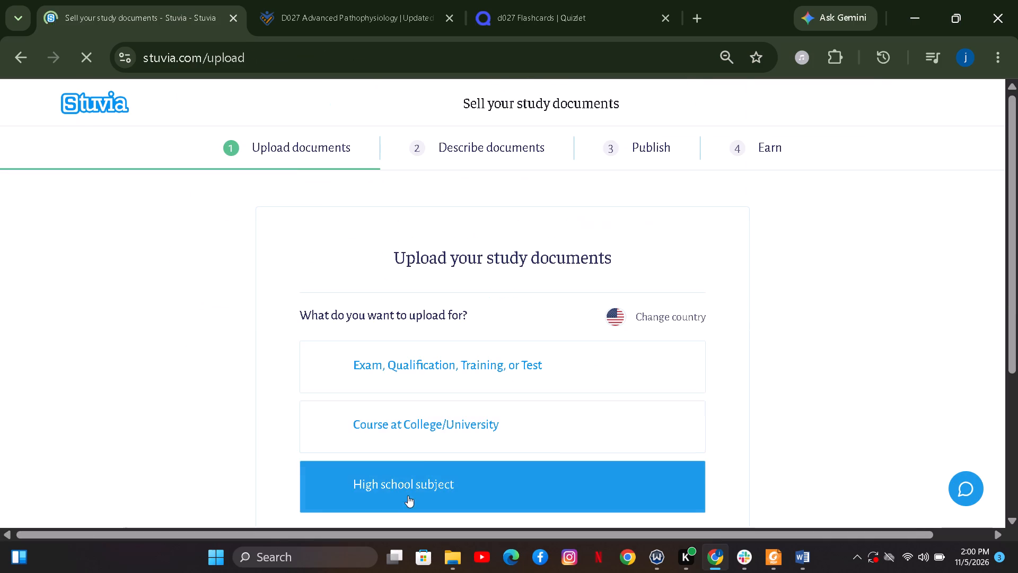
{"action": "left_click", "coordinate": [441, 367]}
Look through the remaining exam PDFs in the GAITOO folder for one to upload, then close the folder window.
{"action": "left_click", "coordinate": [446, 555]}
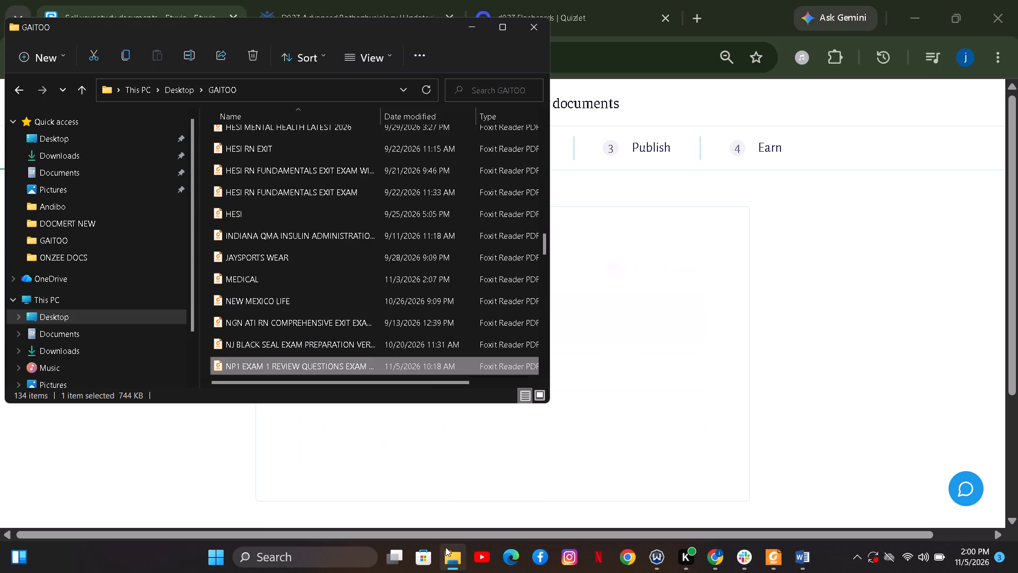
{"action": "scroll", "coordinate": [429, 372], "scroll_direction": "down", "scroll_amount": 1}
{"action": "scroll", "coordinate": [418, 315], "scroll_direction": "down", "scroll_amount": 1}
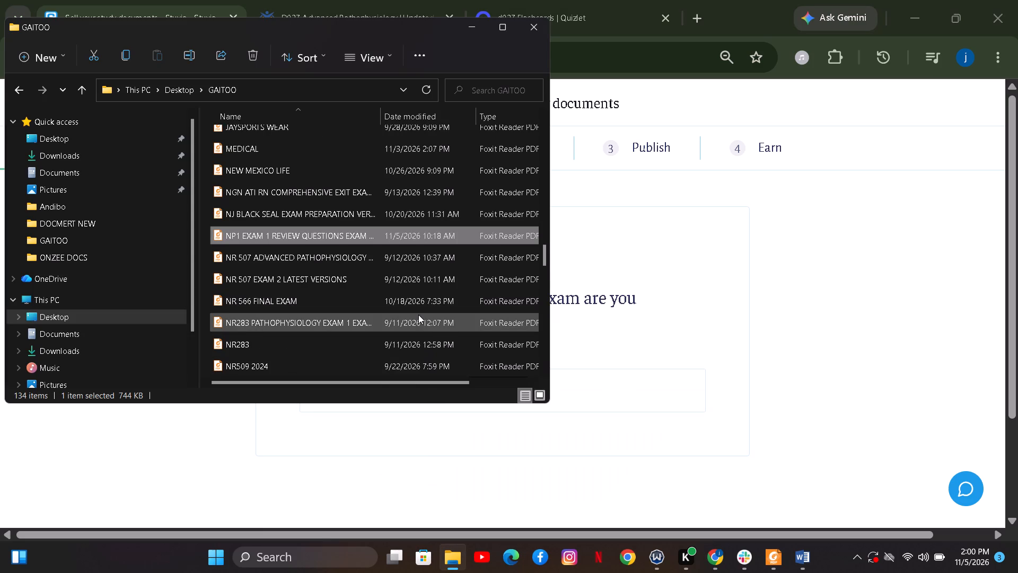
{"action": "scroll", "coordinate": [418, 315], "scroll_direction": "down", "scroll_amount": 2}
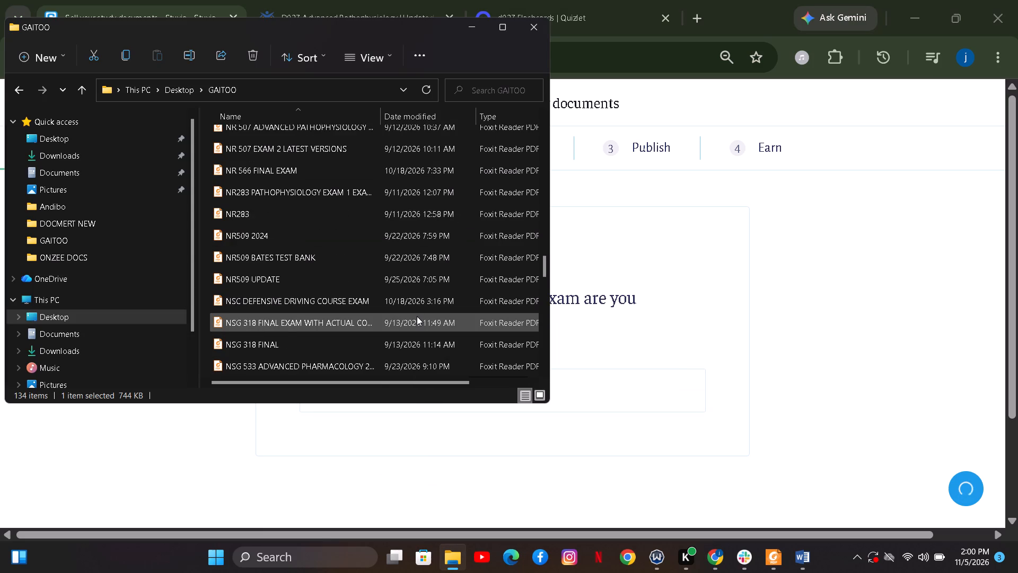
{"action": "scroll", "coordinate": [416, 317], "scroll_direction": "down", "scroll_amount": 2}
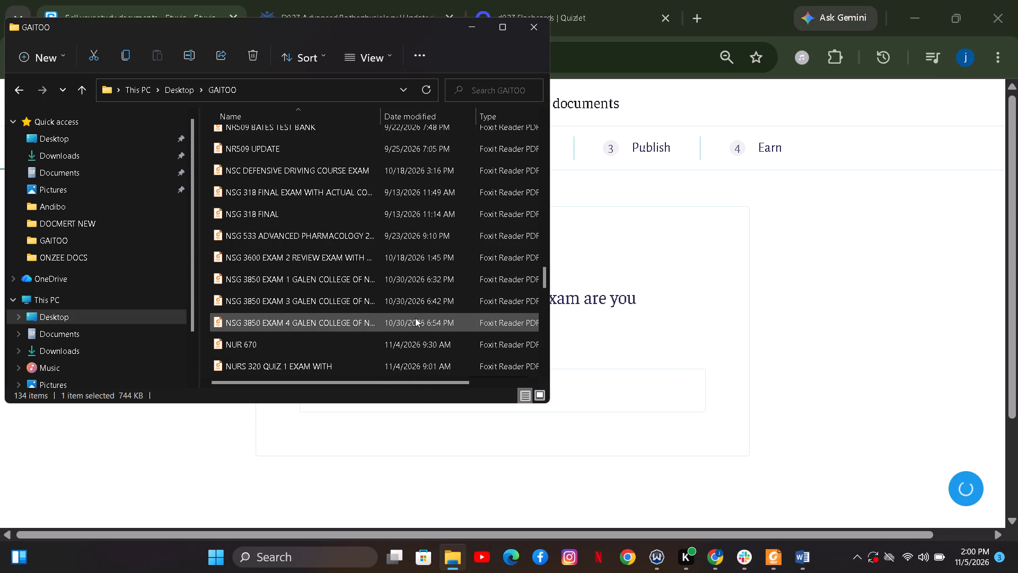
{"action": "scroll", "coordinate": [415, 318], "scroll_direction": "down", "scroll_amount": 1}
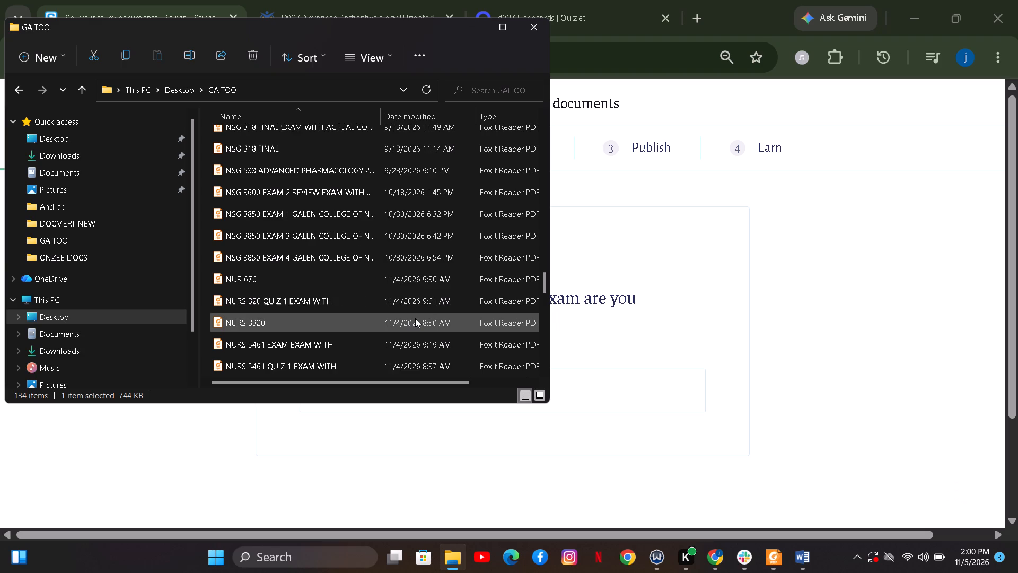
{"action": "scroll", "coordinate": [415, 318], "scroll_direction": "down", "scroll_amount": 4}
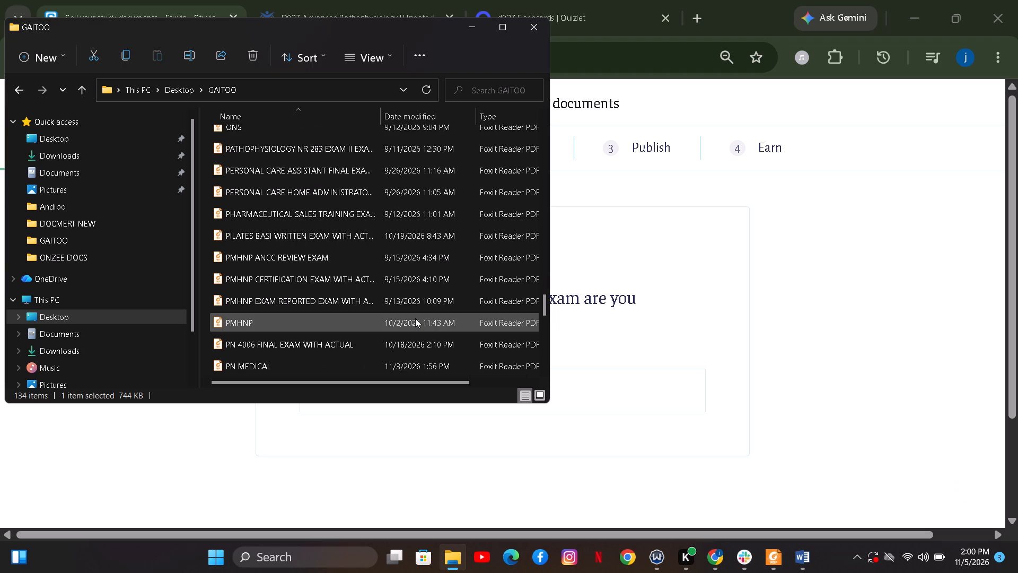
{"action": "scroll", "coordinate": [415, 318], "scroll_direction": "down", "scroll_amount": 2}
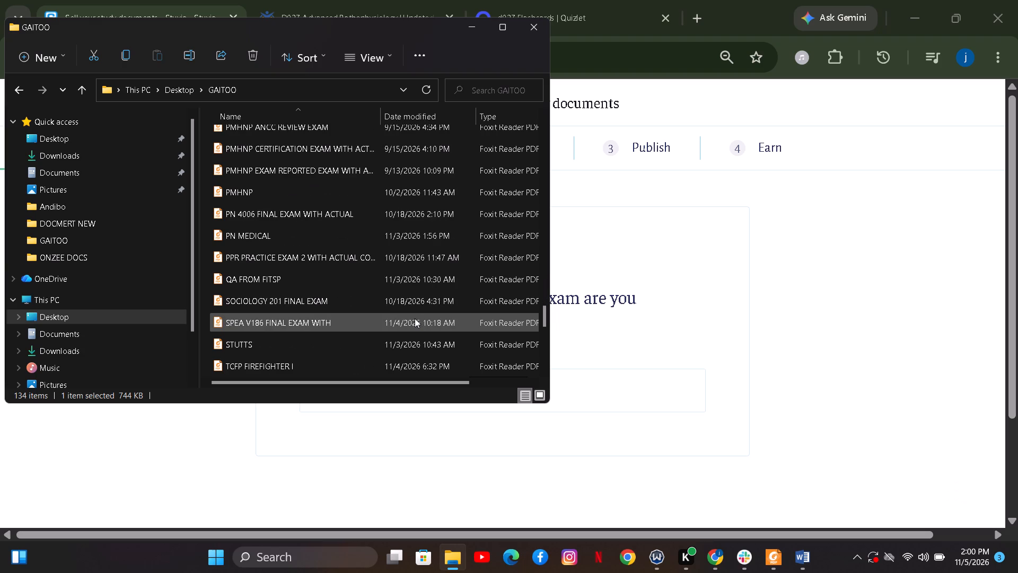
{"action": "scroll", "coordinate": [415, 318], "scroll_direction": "down", "scroll_amount": 2}
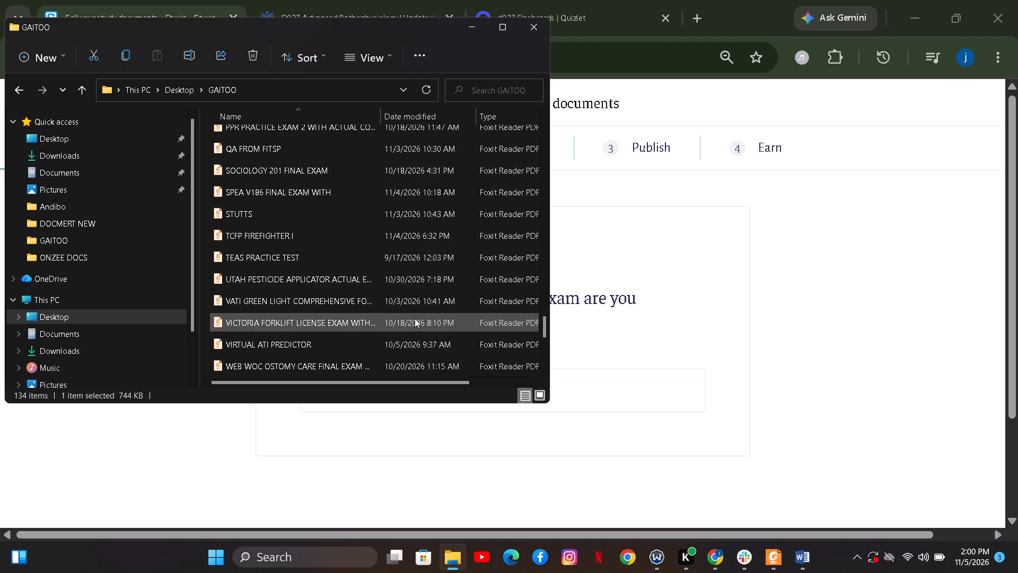
{"action": "scroll", "coordinate": [415, 318], "scroll_direction": "down", "scroll_amount": 1}
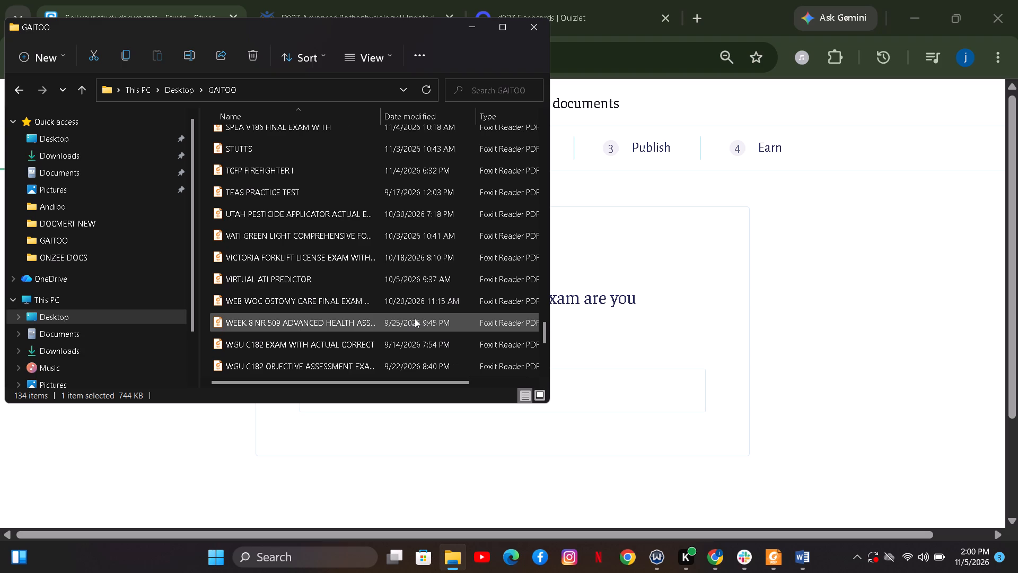
{"action": "scroll", "coordinate": [415, 318], "scroll_direction": "down", "scroll_amount": 6}
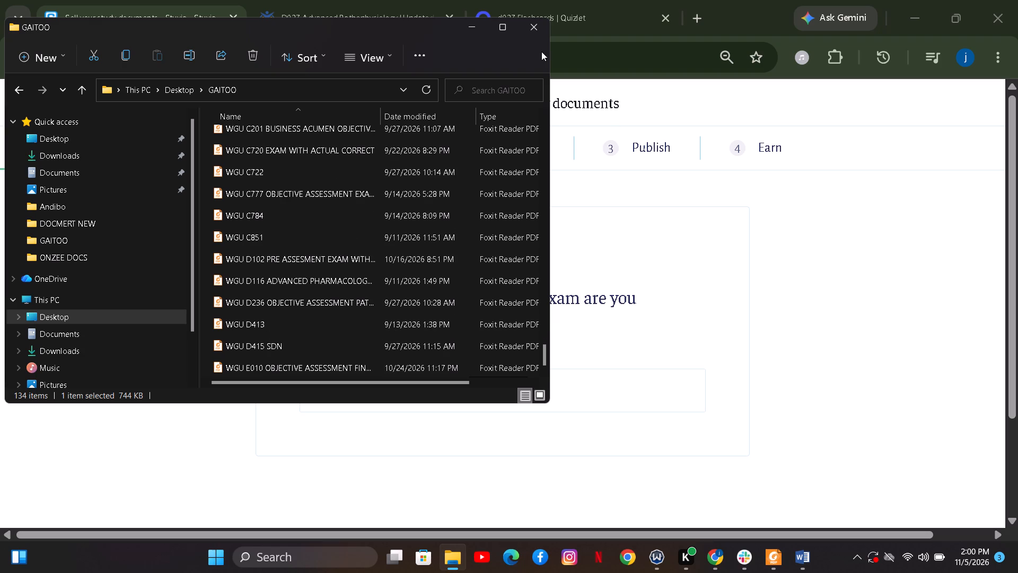
{"action": "left_click", "coordinate": [532, 30]}
Go to the Stuvia dashboard and review the sales statistics and latest uploads.
{"action": "left_click", "coordinate": [98, 105]}
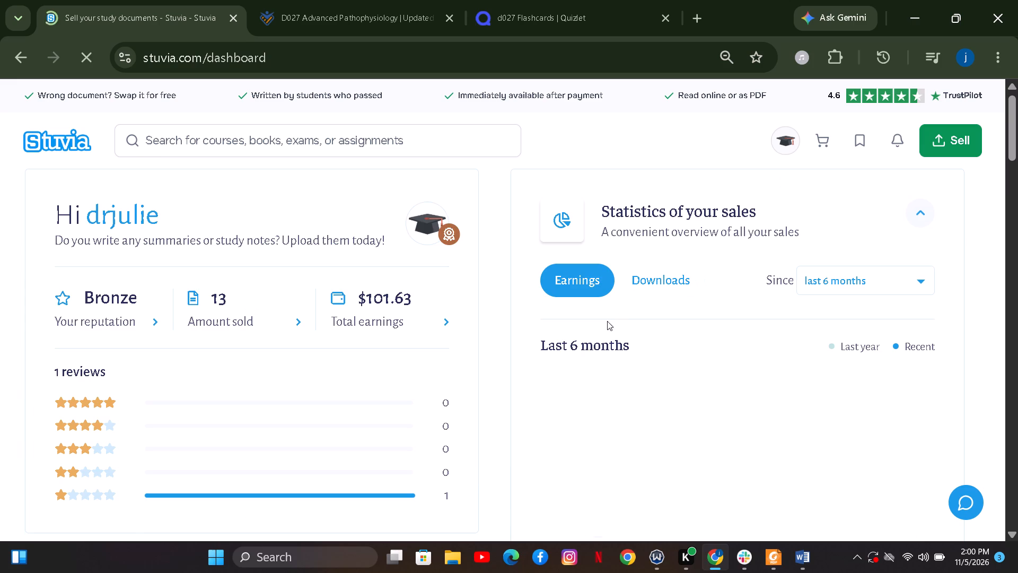
{"action": "scroll", "coordinate": [584, 337], "scroll_direction": "down", "scroll_amount": 5}
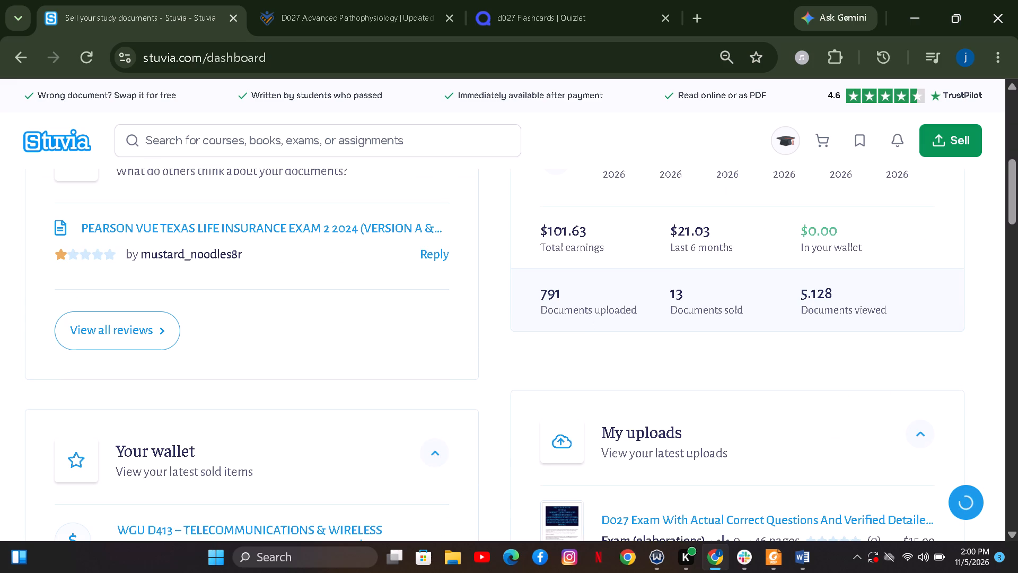
{"action": "scroll", "coordinate": [588, 314], "scroll_direction": "up", "scroll_amount": 10}
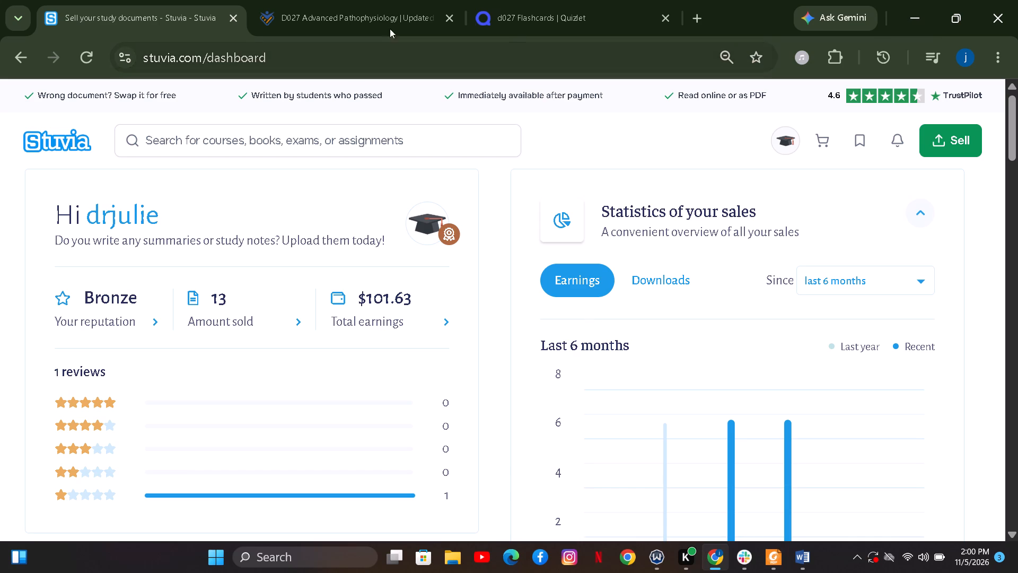
Open Docsity's seller area in a new browser tab and start a document upload.
{"action": "left_click", "coordinate": [703, 12]}
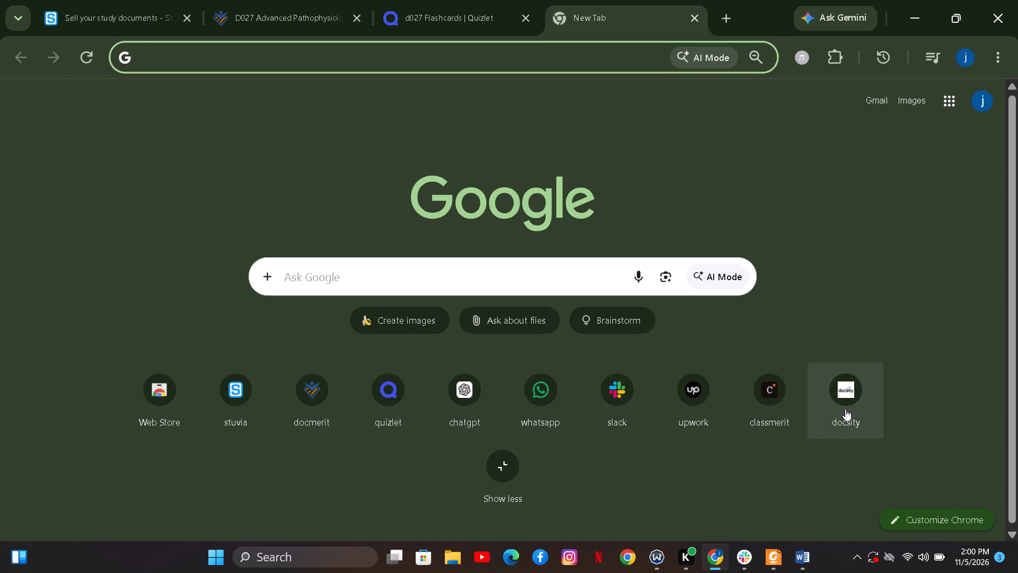
{"action": "left_click", "coordinate": [845, 409]}
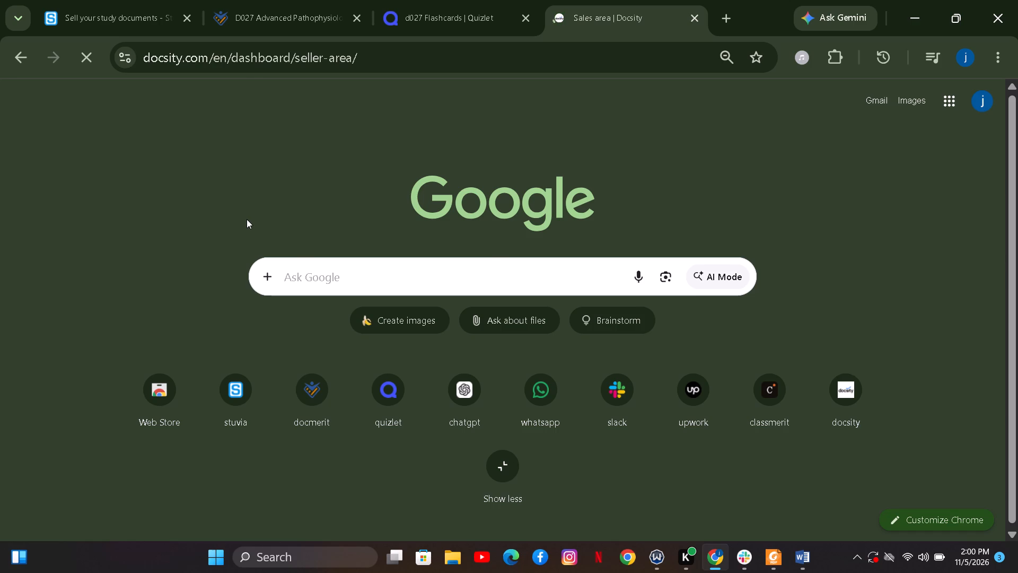
{"action": "left_click", "coordinate": [856, 279]}
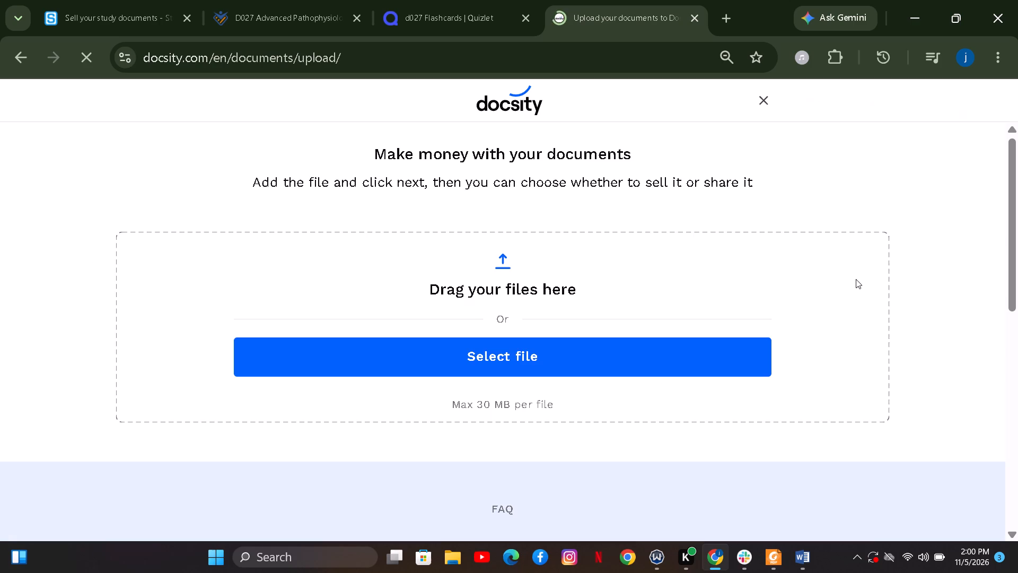
Open CASE MANAGEMENT FINAL EXAM WITH from the GAITOO folder in Foxit Reader and examine its title page at full size.
{"action": "left_click", "coordinate": [448, 555]}
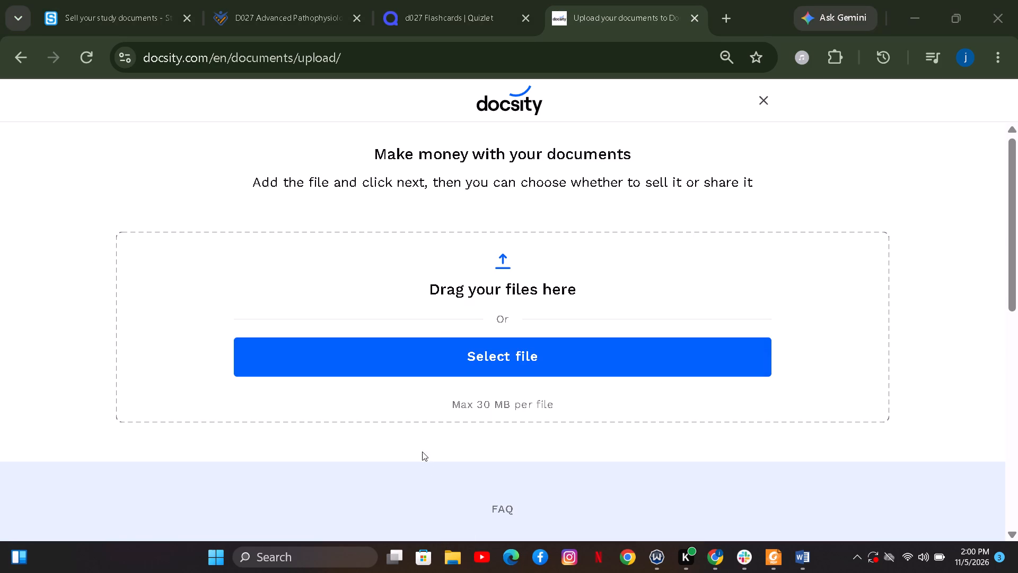
{"action": "double_click", "coordinate": [277, 264]}
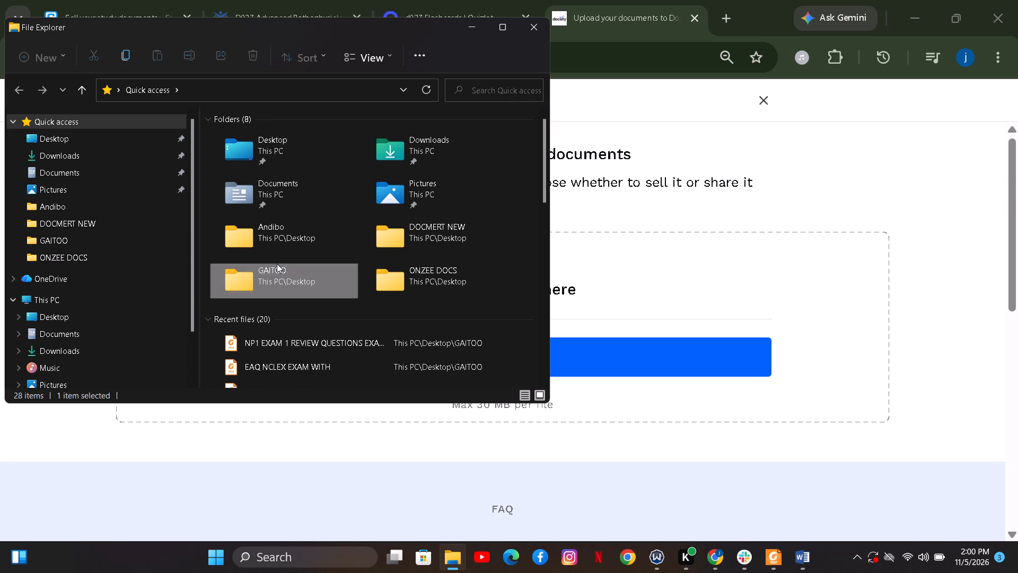
{"action": "scroll", "coordinate": [390, 162], "scroll_direction": "up", "scroll_amount": 4}
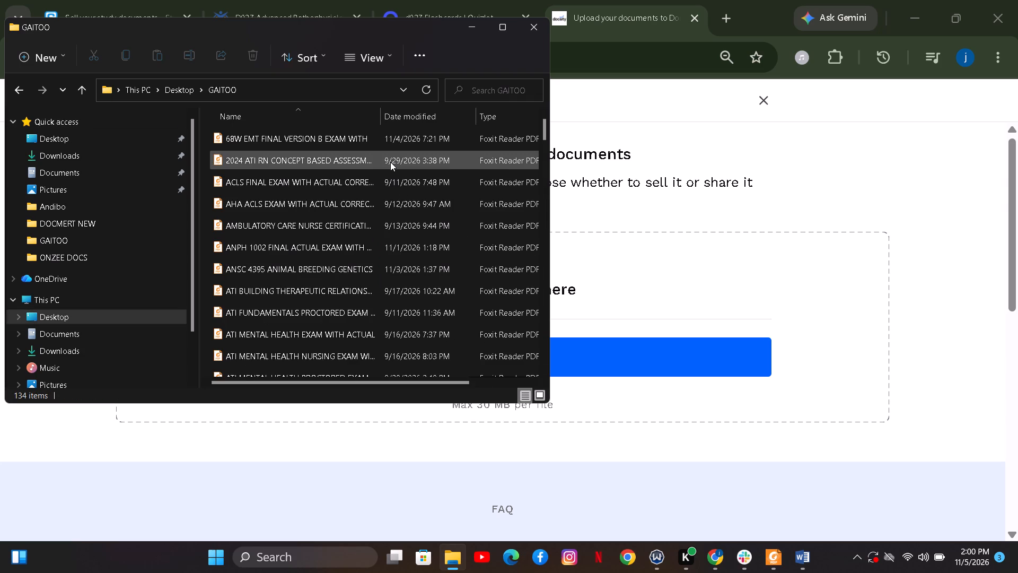
{"action": "scroll", "coordinate": [391, 160], "scroll_direction": "up", "scroll_amount": 3}
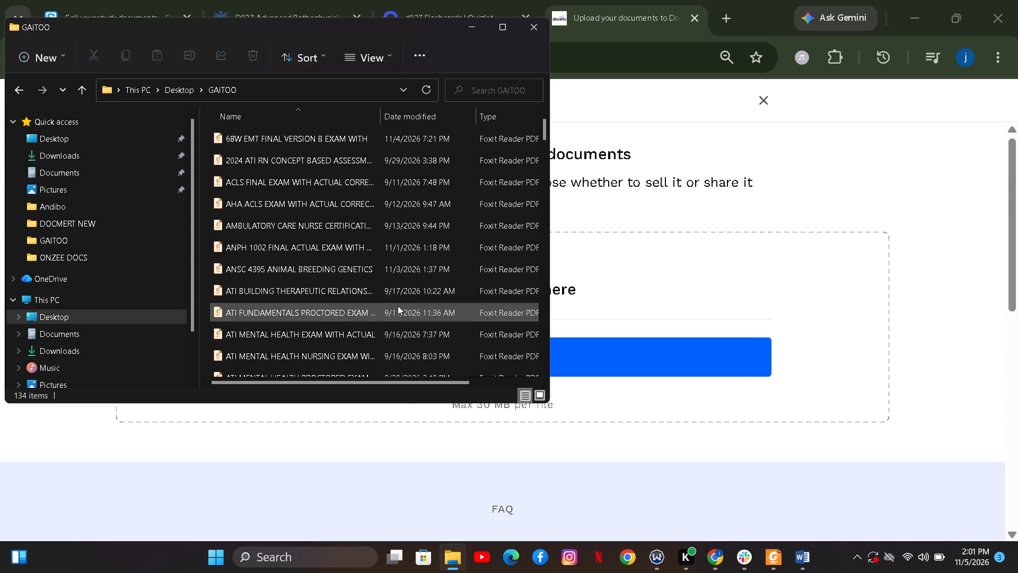
{"action": "scroll", "coordinate": [398, 306], "scroll_direction": "down", "scroll_amount": 2}
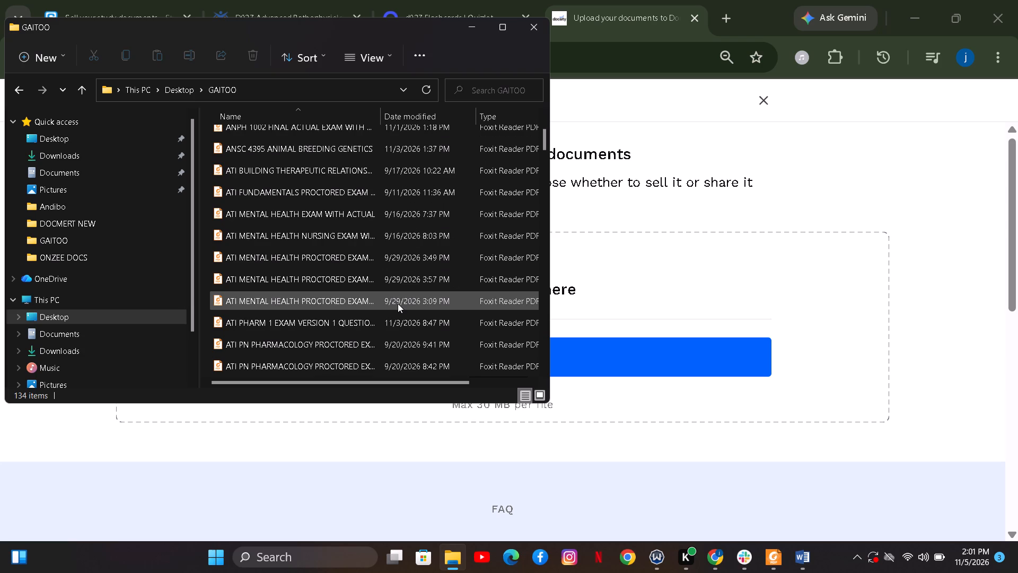
{"action": "scroll", "coordinate": [398, 303], "scroll_direction": "down", "scroll_amount": 1}
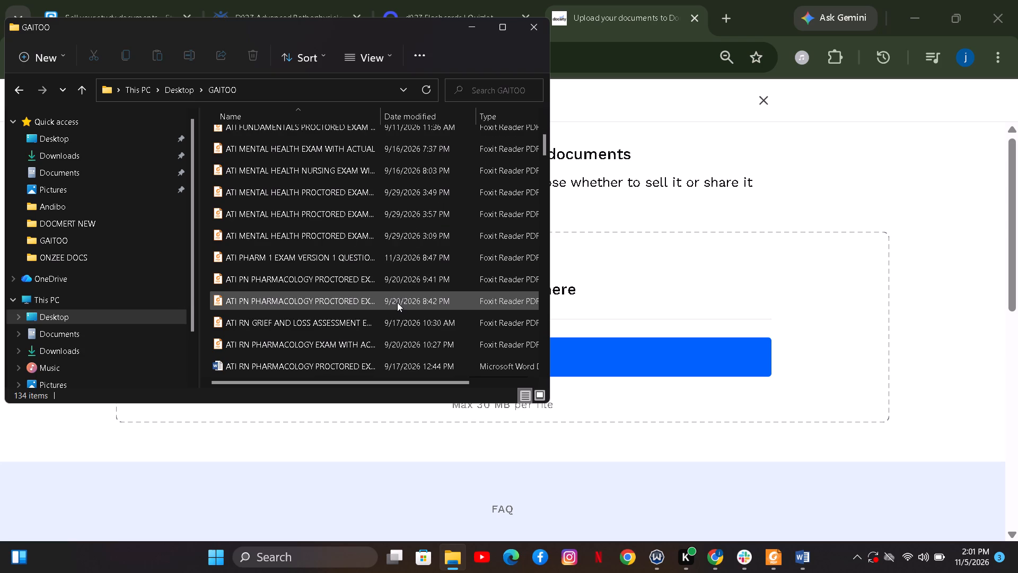
{"action": "scroll", "coordinate": [397, 302], "scroll_direction": "down", "scroll_amount": 3}
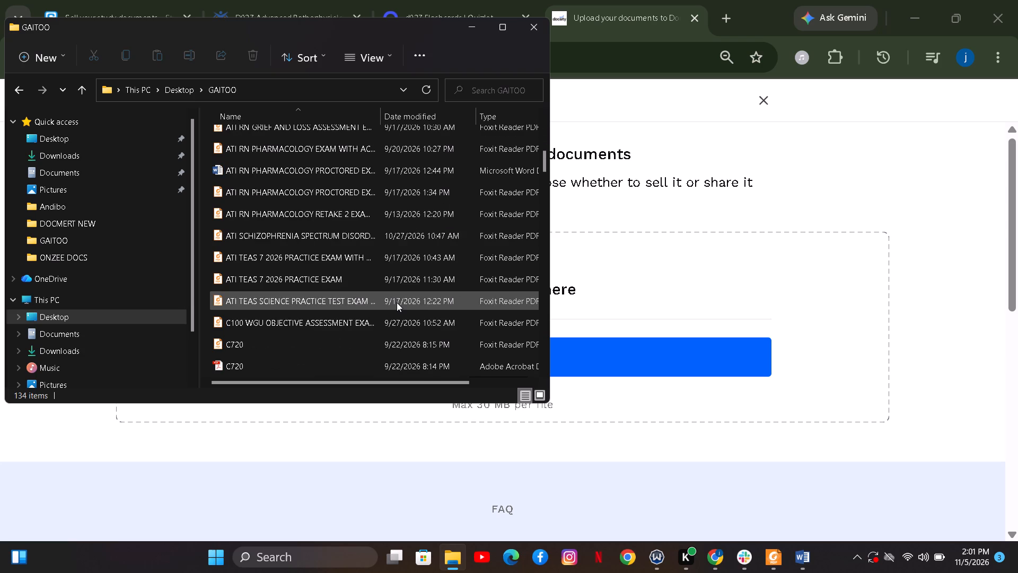
{"action": "scroll", "coordinate": [397, 302], "scroll_direction": "down", "scroll_amount": 1}
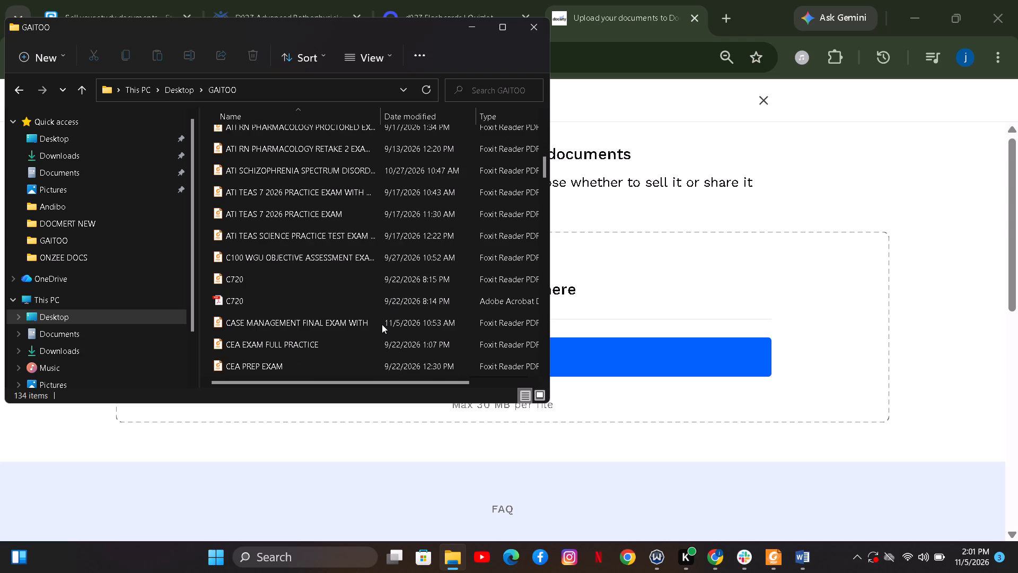
{"action": "double_click", "coordinate": [379, 321]}
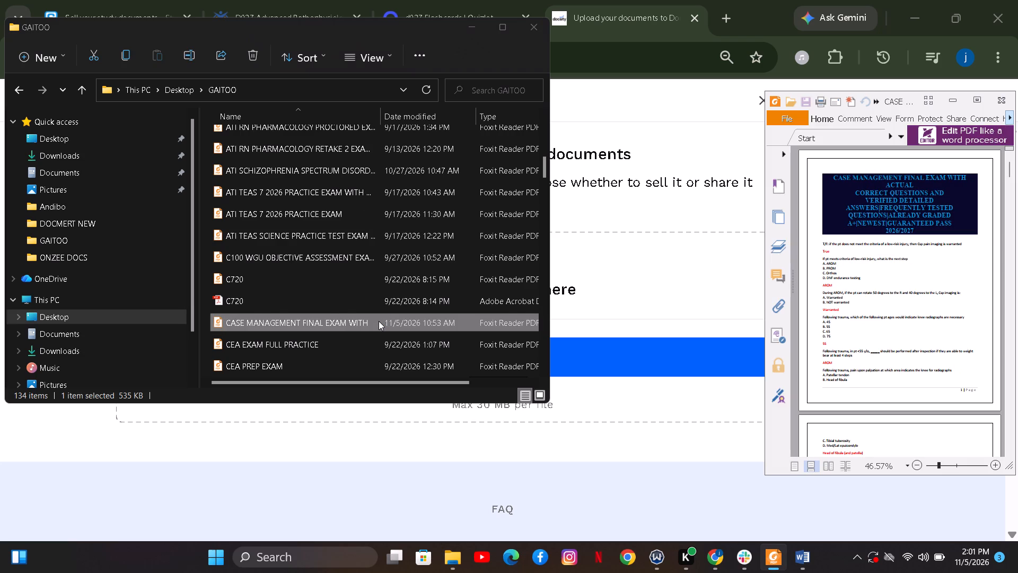
{"action": "left_click", "coordinate": [981, 101]}
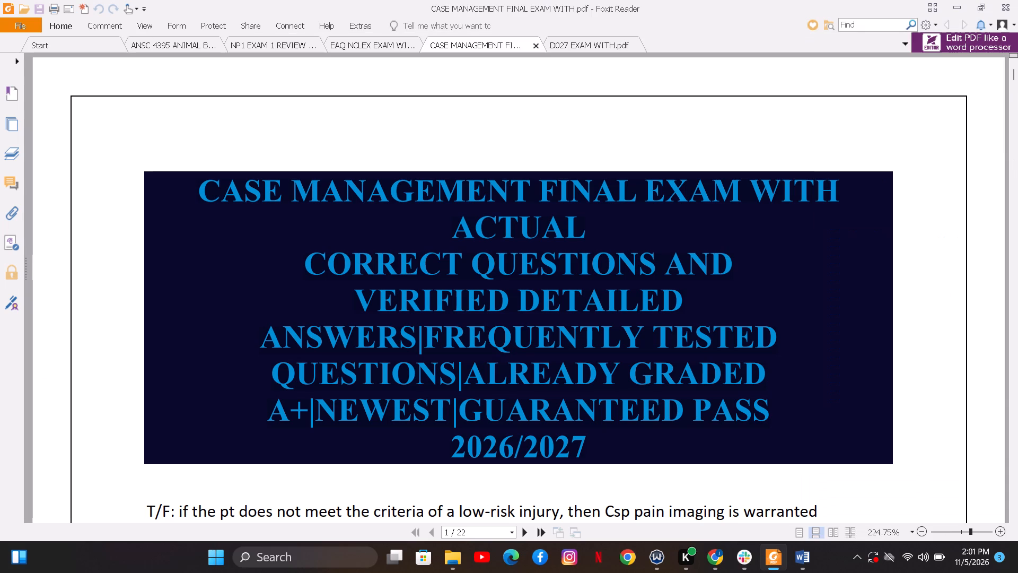
{"action": "scroll", "coordinate": [318, 395], "scroll_direction": "down", "scroll_amount": 1}
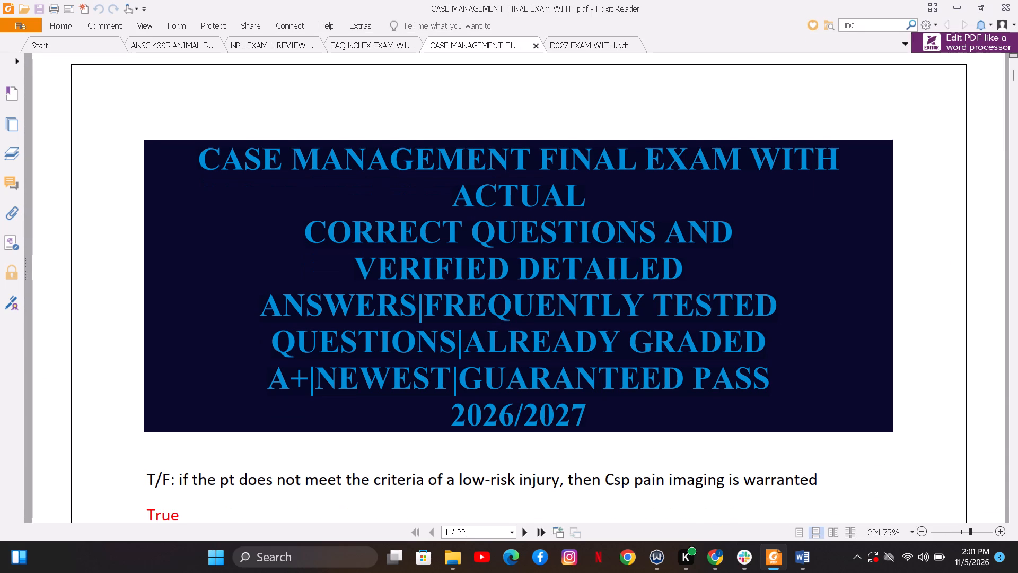
{"action": "scroll", "coordinate": [319, 394], "scroll_direction": "down", "scroll_amount": 1}
{"action": "scroll", "coordinate": [319, 393], "scroll_direction": "up", "scroll_amount": 3}
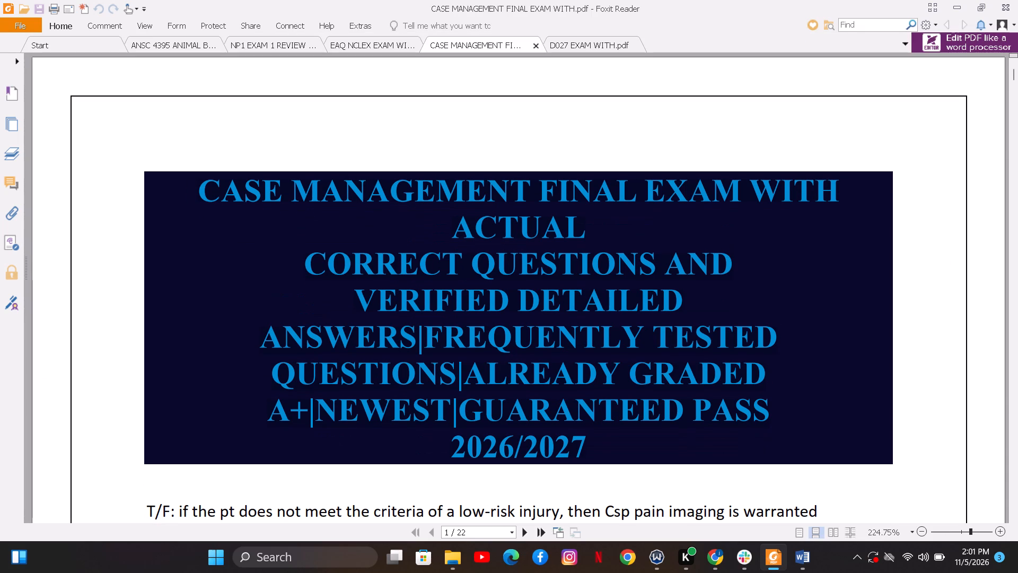
{"action": "left_click", "coordinate": [979, 1]}
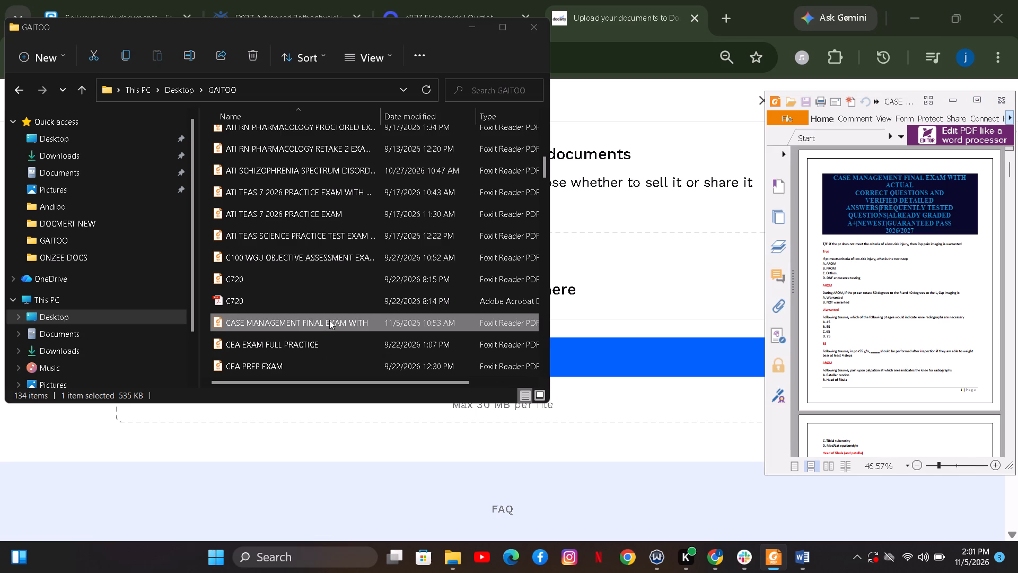
Add the CASE MANAGEMENT FINAL EXAM WITH PDF to the Docsity upload, accept the authorship declaration and continue.
{"action": "left_click_drag", "start_coordinate": [330, 320], "coordinate": [611, 258]}
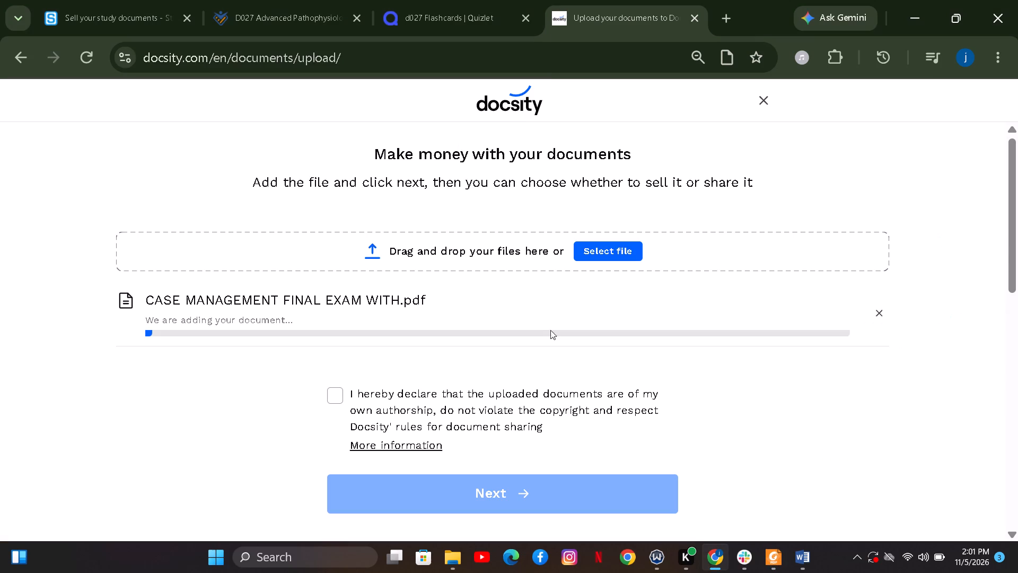
{"action": "scroll", "coordinate": [470, 449], "scroll_direction": "down", "scroll_amount": 2}
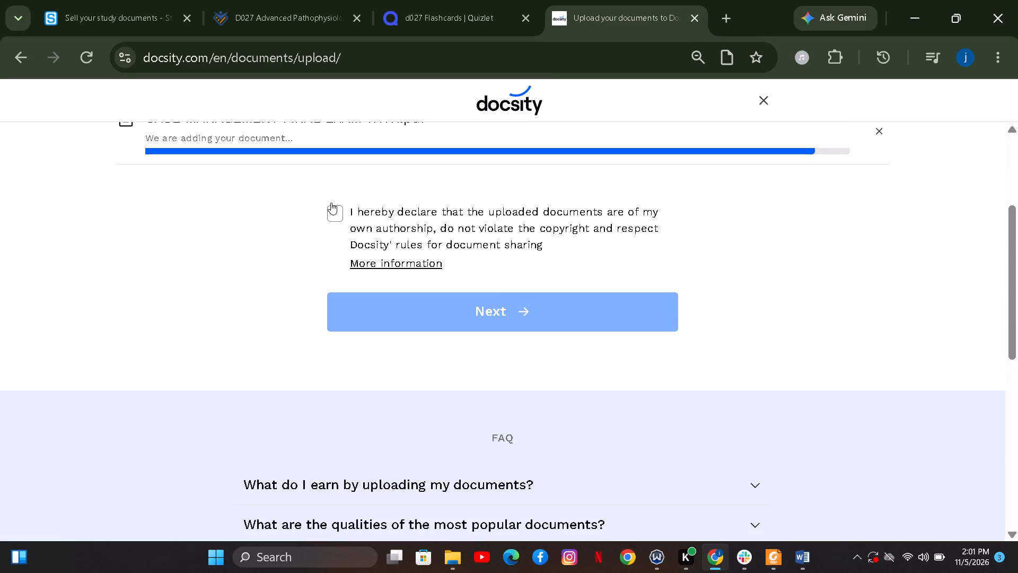
{"action": "left_click", "coordinate": [332, 211]}
{"action": "left_click", "coordinate": [503, 294]}
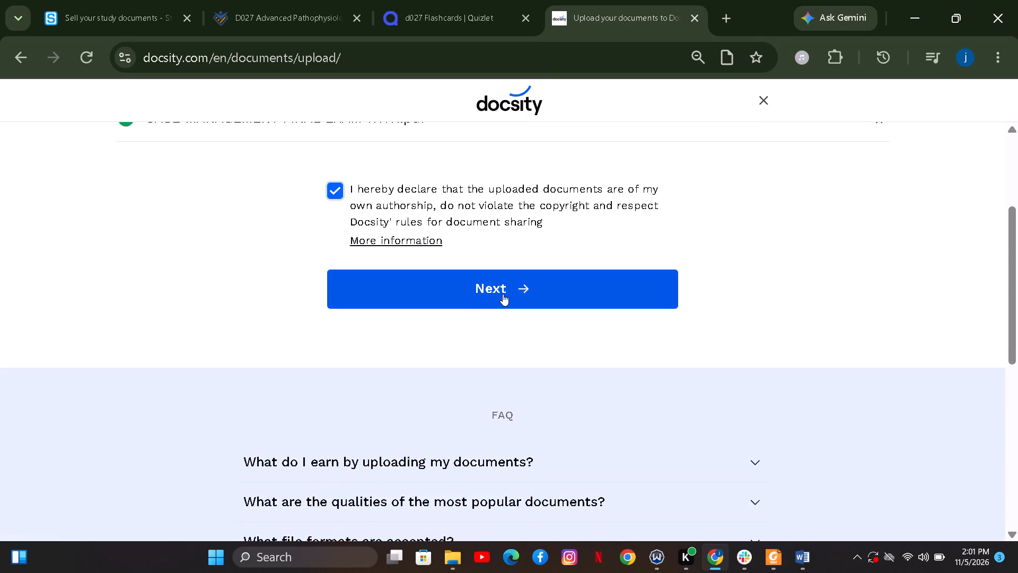
Set the academic year to 2026/2027 for the document being sold and continue to the subject and document type details.
{"action": "scroll", "coordinate": [473, 338], "scroll_direction": "down", "scroll_amount": 1}
{"action": "scroll", "coordinate": [404, 386], "scroll_direction": "down", "scroll_amount": 2}
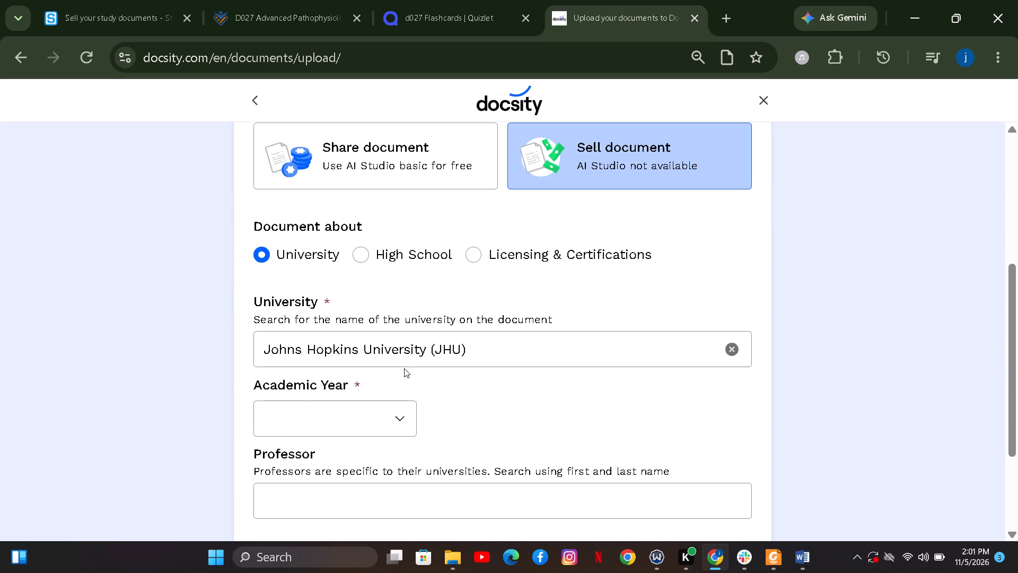
{"action": "left_click", "coordinate": [364, 401]}
{"action": "left_click", "coordinate": [340, 456]}
{"action": "scroll", "coordinate": [390, 396], "scroll_direction": "down", "scroll_amount": 2}
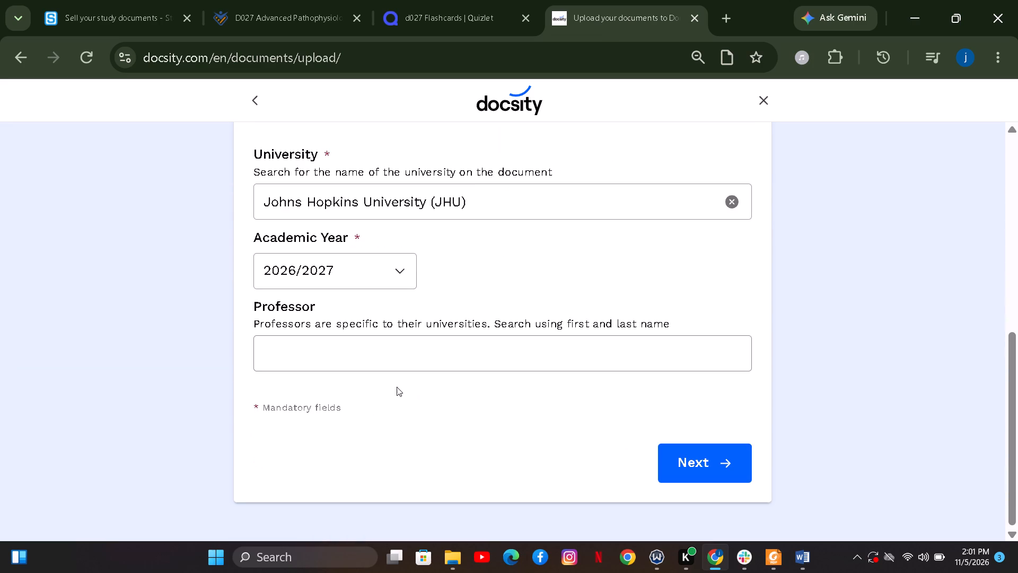
{"action": "scroll", "coordinate": [397, 387], "scroll_direction": "down", "scroll_amount": 1}
{"action": "left_click", "coordinate": [694, 456]}
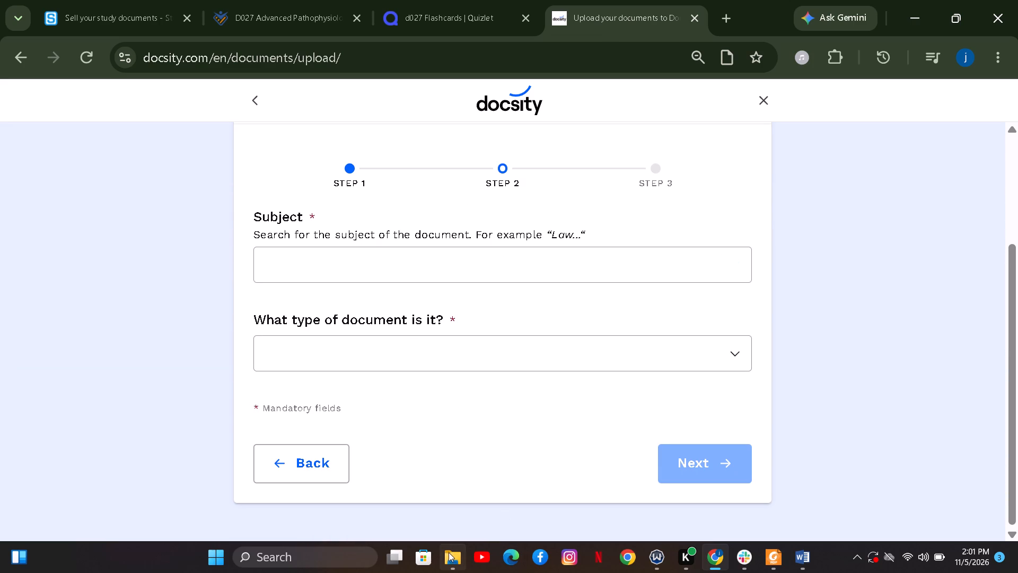
Copy the words CASE MANAGEMENT from the title page of the CASE MANAGEMENT FINAL EXAM WITH PDF in the GAITOO folder.
{"action": "left_click", "coordinate": [451, 551]}
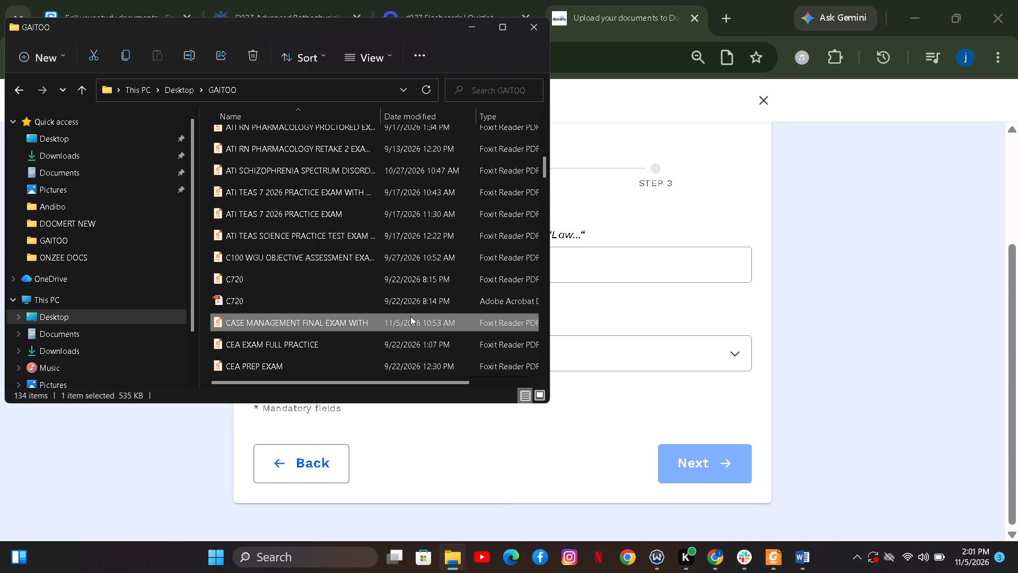
{"action": "double_click", "coordinate": [408, 318]}
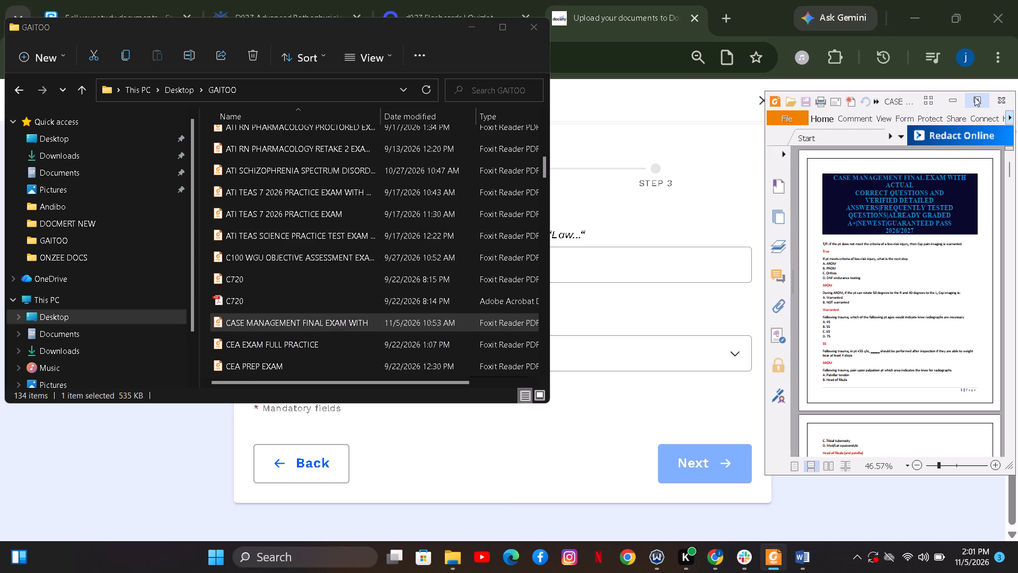
{"action": "left_click", "coordinate": [975, 97]}
{"action": "left_click", "coordinate": [262, 193]}
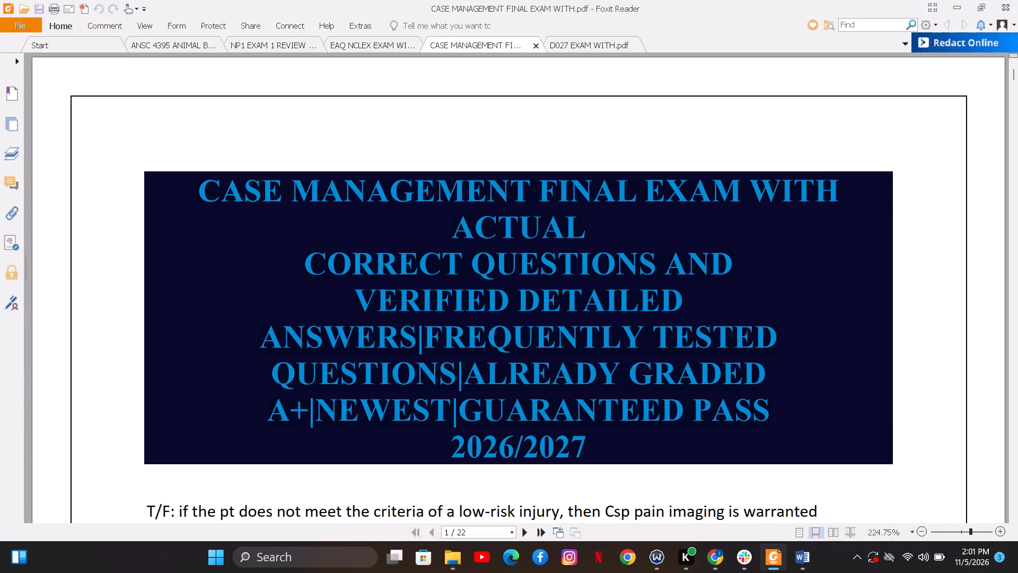
{"action": "left_click_drag", "start_coordinate": [201, 193], "coordinate": [503, 201]}
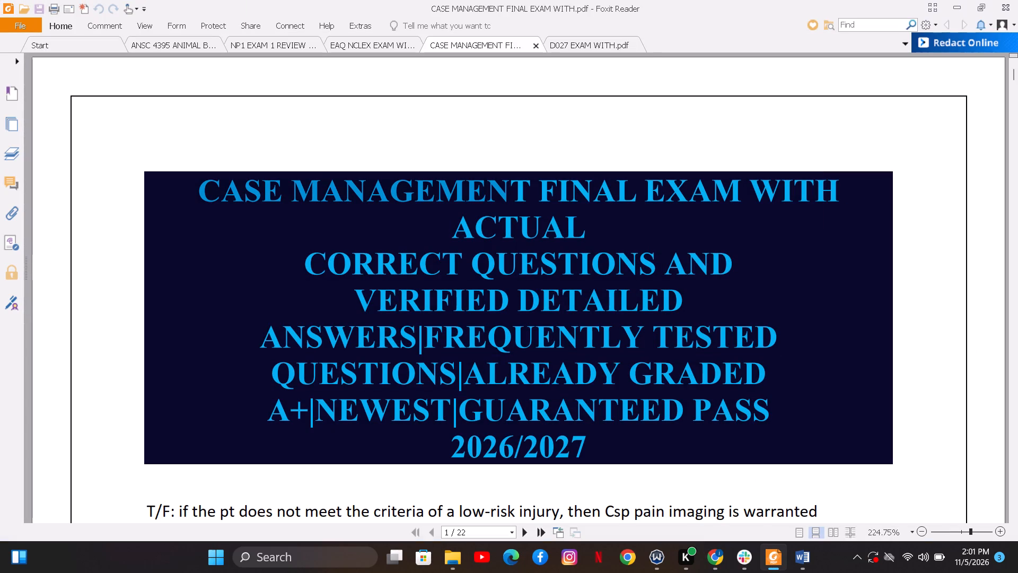
{"action": "left_click_drag", "start_coordinate": [503, 201], "coordinate": [529, 201]}
{"action": "key", "text": "ctrl+c"}
{"action": "key", "text": "ctrl+c"}
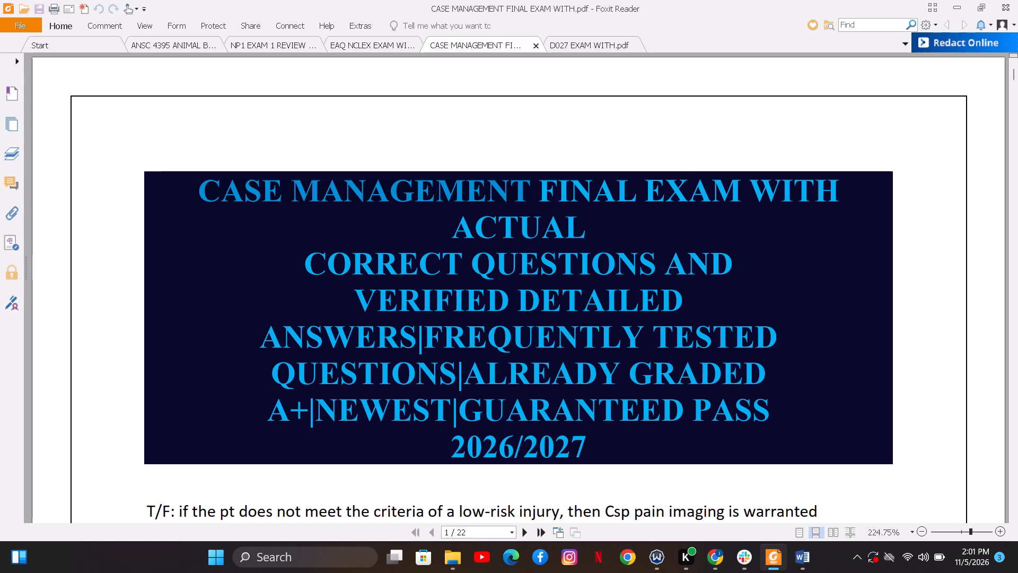
{"action": "left_click", "coordinate": [979, 1]}
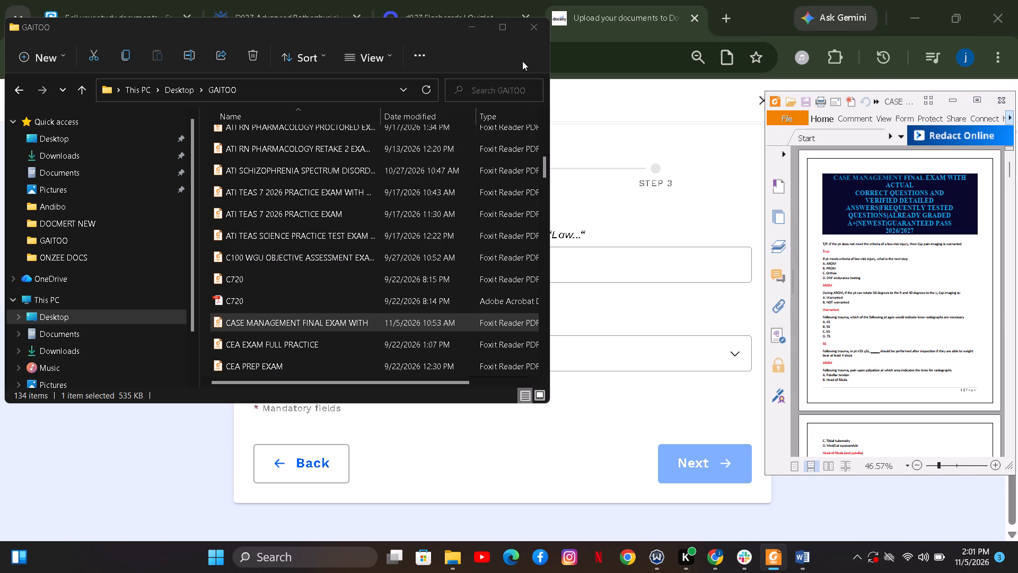
Search Google in a new browser tab for "which field is CASE MANAGEMENT".
{"action": "left_click", "coordinate": [727, 14]}
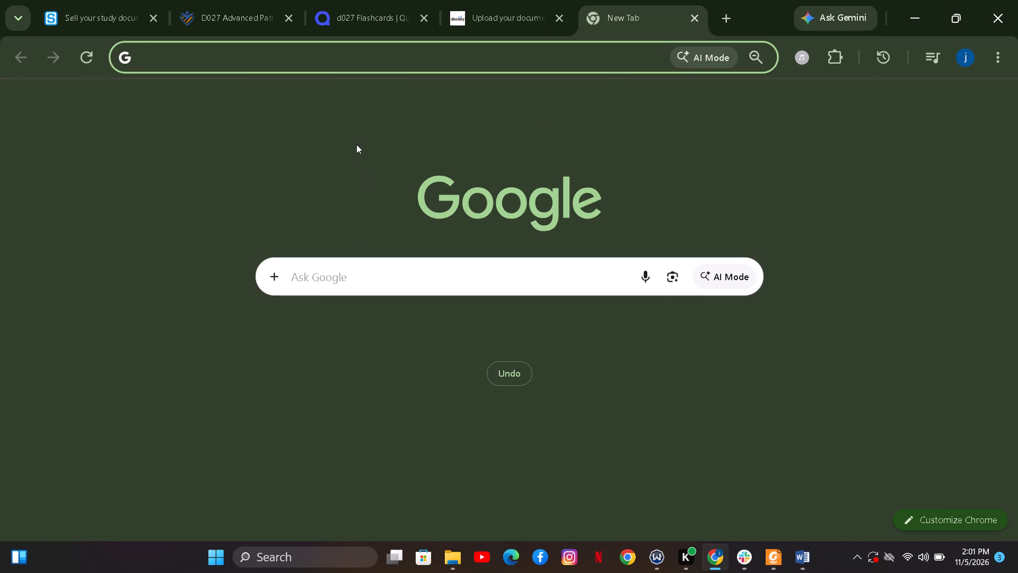
{"action": "key", "text": "ctrl+v"}
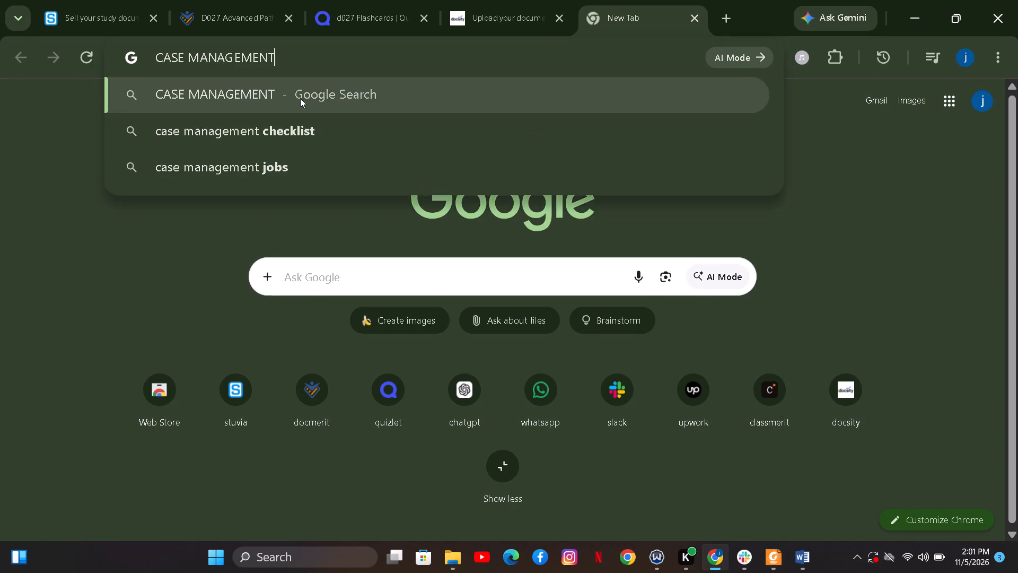
{"action": "left_click", "coordinate": [152, 56]}
{"action": "type", "text": "whi"}
{"action": "type", "text": "ch field is"}
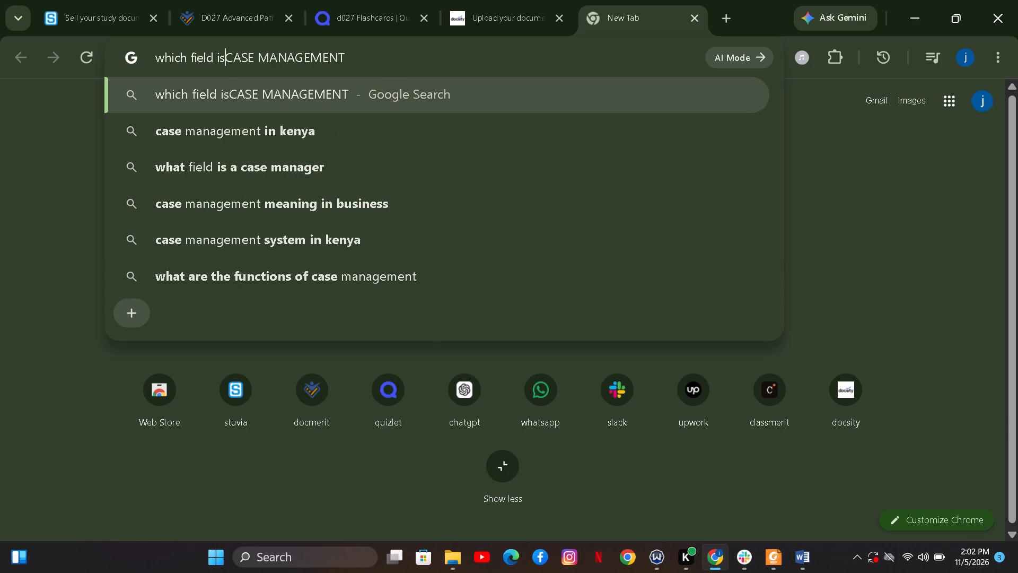
{"action": "key", "text": "space"}
{"action": "key", "text": "Return"}
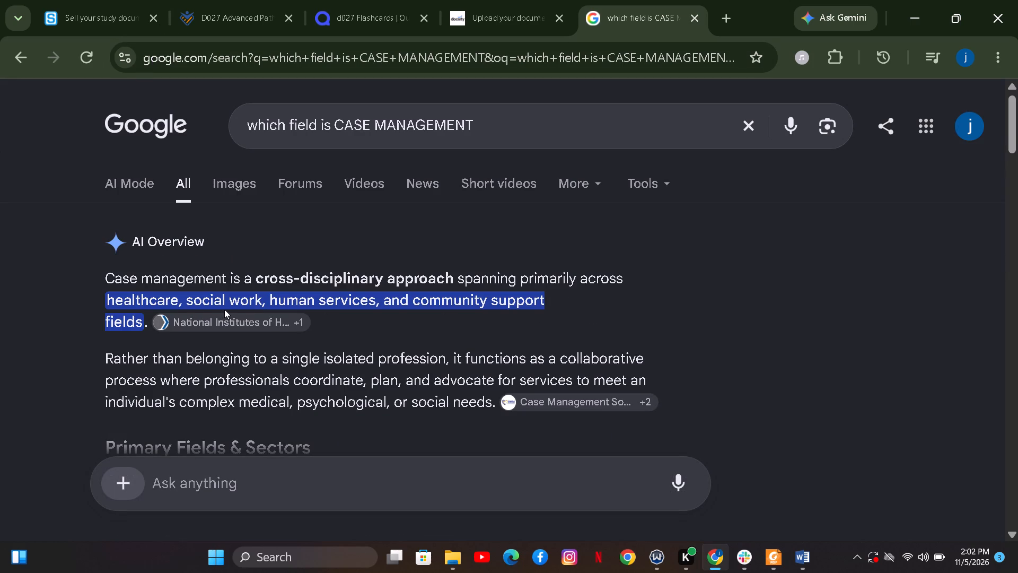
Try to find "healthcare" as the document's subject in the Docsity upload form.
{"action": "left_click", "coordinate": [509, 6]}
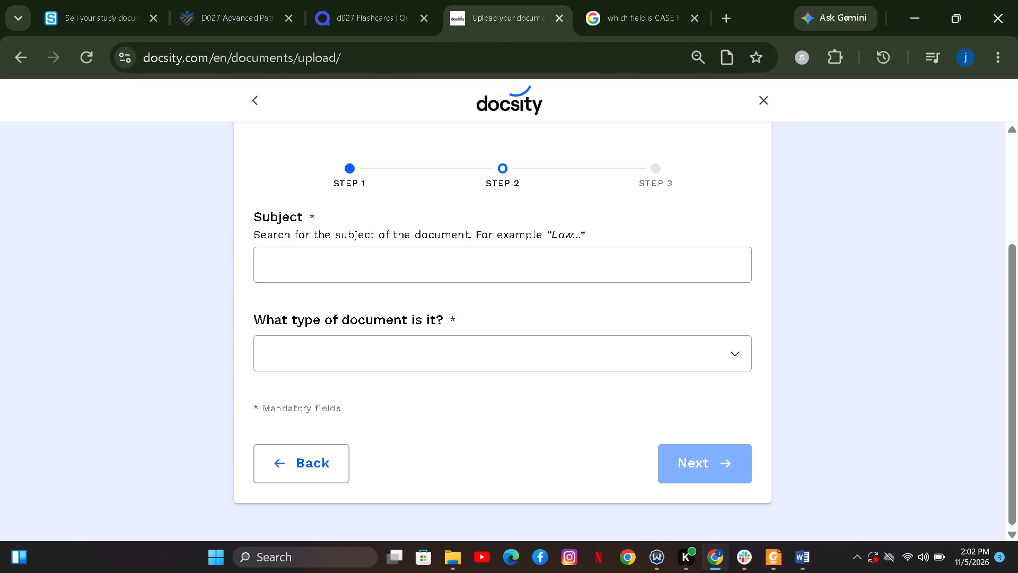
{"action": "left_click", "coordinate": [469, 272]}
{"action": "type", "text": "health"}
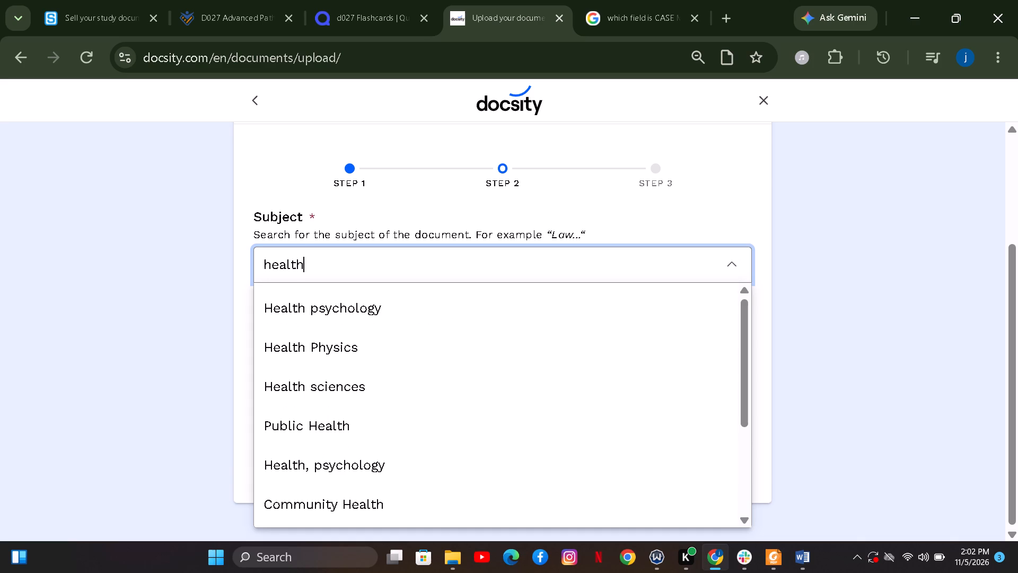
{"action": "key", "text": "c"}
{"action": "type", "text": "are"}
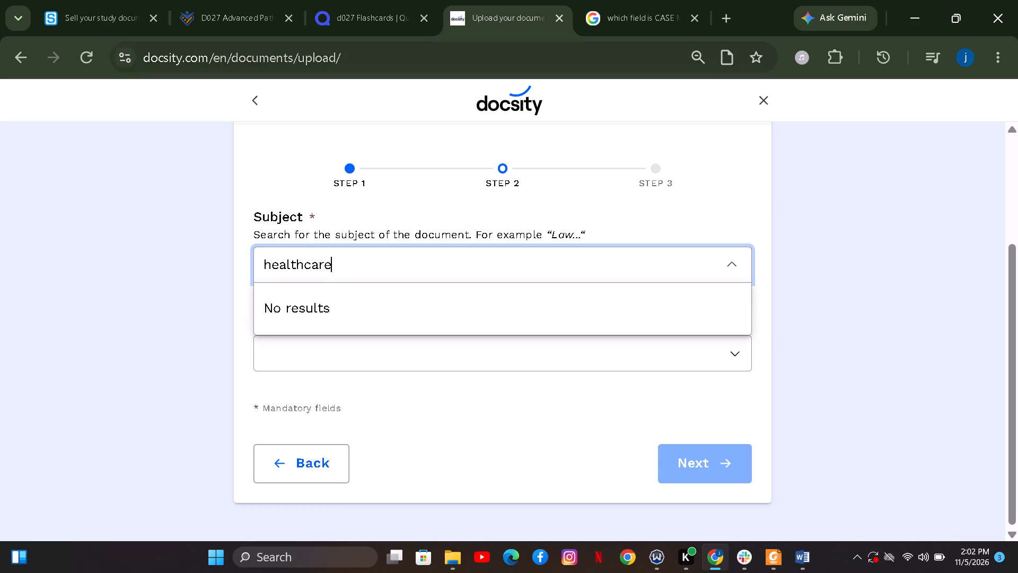
Recheck the Google answer on case management's field and set the Docsity document's subject to Social Work.
{"action": "left_click", "coordinate": [629, 25]}
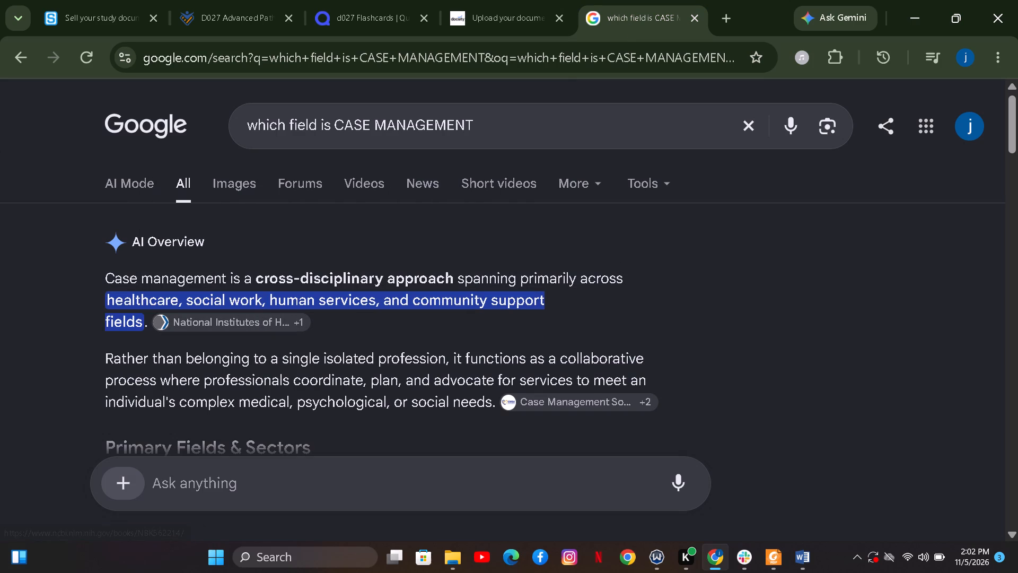
{"action": "left_click", "coordinate": [515, 25]}
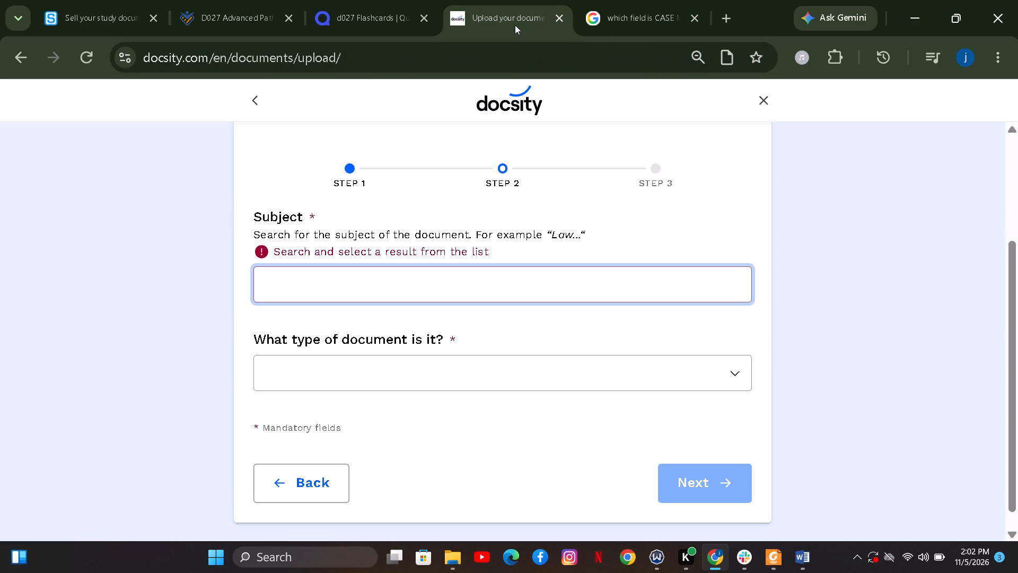
{"action": "type", "text": "social wo"}
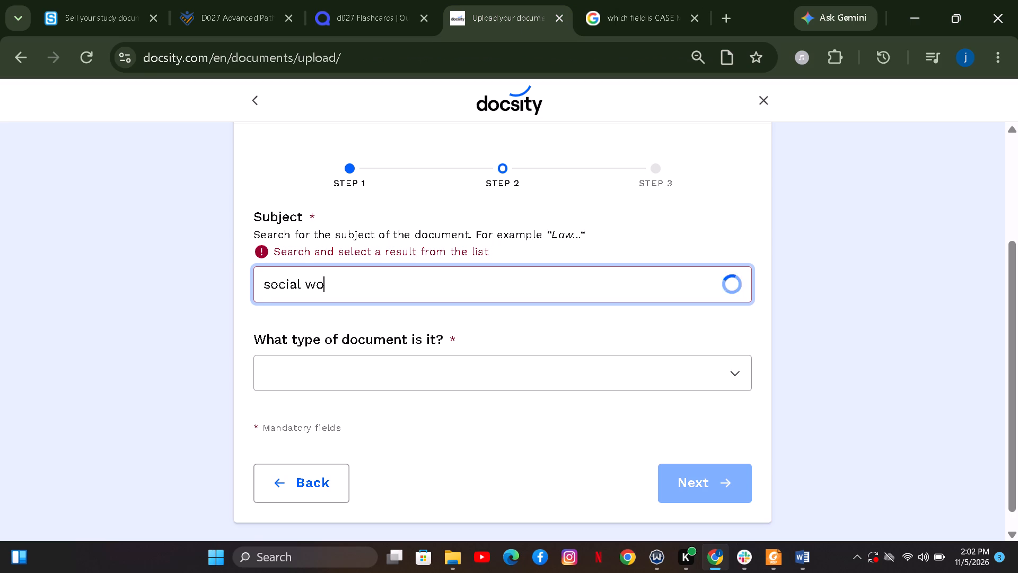
{"action": "left_click", "coordinate": [324, 332]}
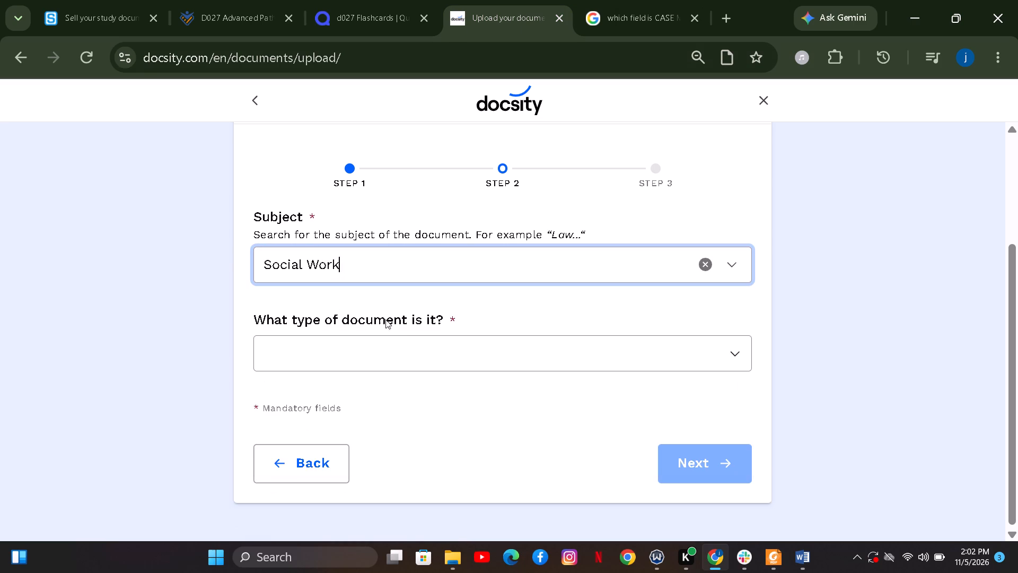
Set the document type to Exercises with the Exams typology and continue to the price and title details.
{"action": "left_click", "coordinate": [407, 347]}
{"action": "scroll", "coordinate": [351, 465], "scroll_direction": "down", "scroll_amount": 2}
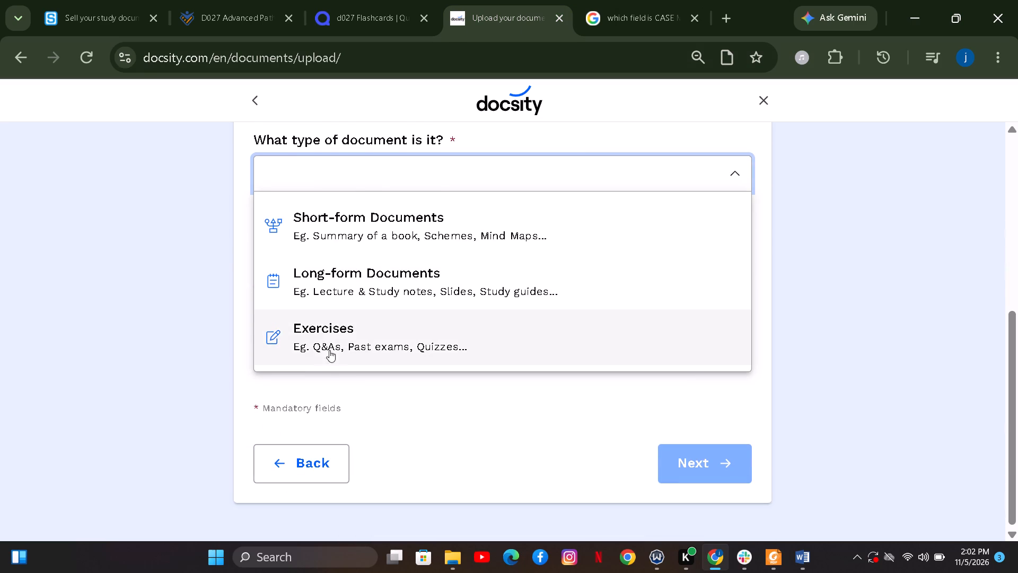
{"action": "left_click", "coordinate": [331, 340]}
{"action": "left_click", "coordinate": [300, 306]}
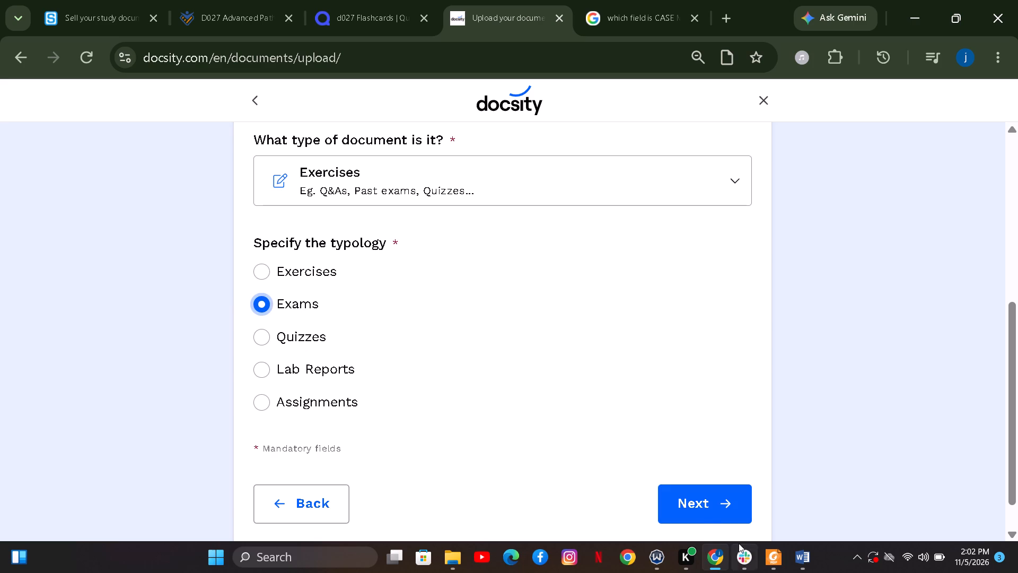
{"action": "left_click", "coordinate": [707, 509]}
Copy the full title block from the Case Management PDF's first page into the listing's description and document title.
{"action": "left_click", "coordinate": [445, 349]}
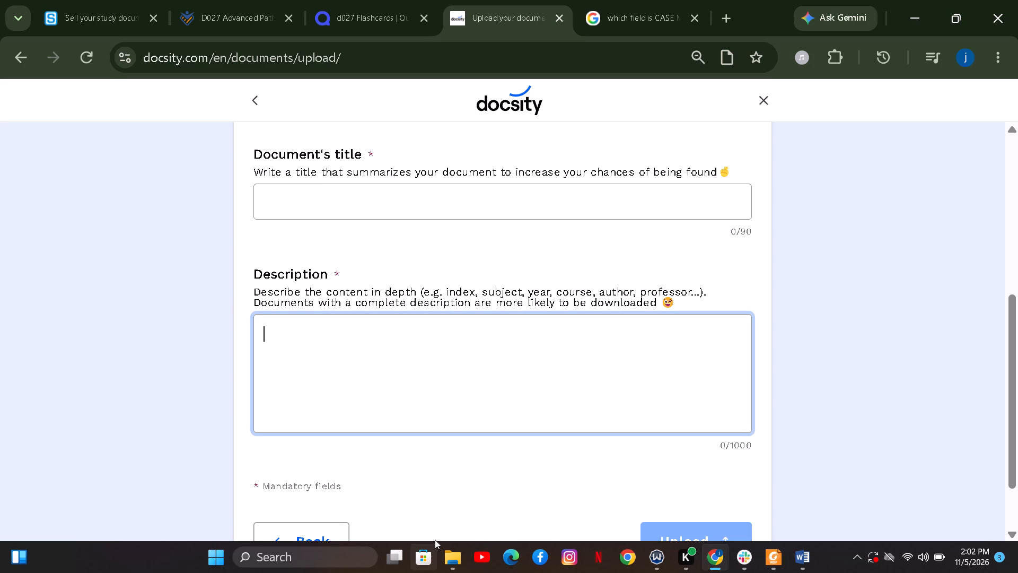
{"action": "left_click", "coordinate": [449, 551]}
{"action": "double_click", "coordinate": [381, 321]}
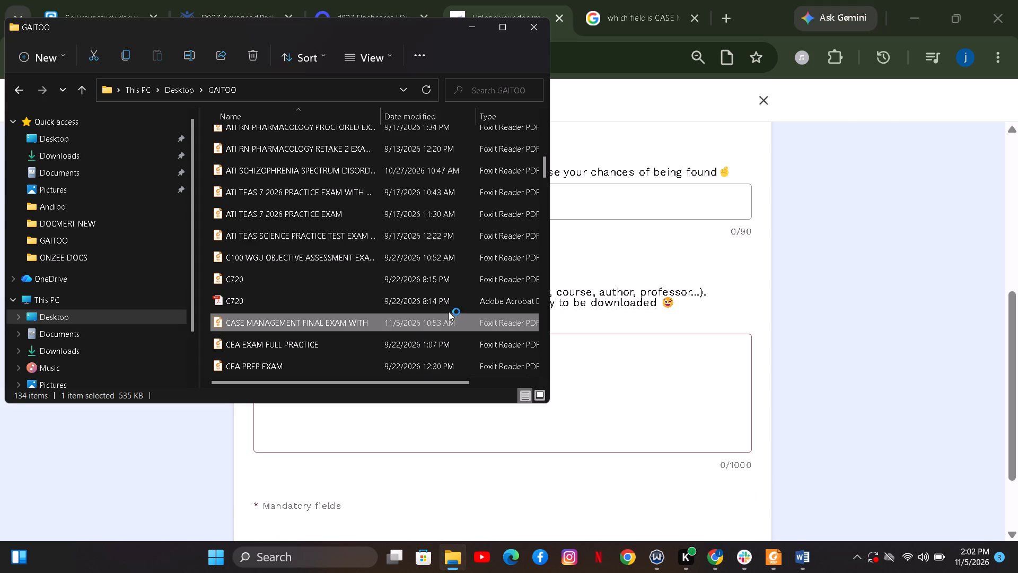
{"action": "left_click", "coordinate": [846, 194]}
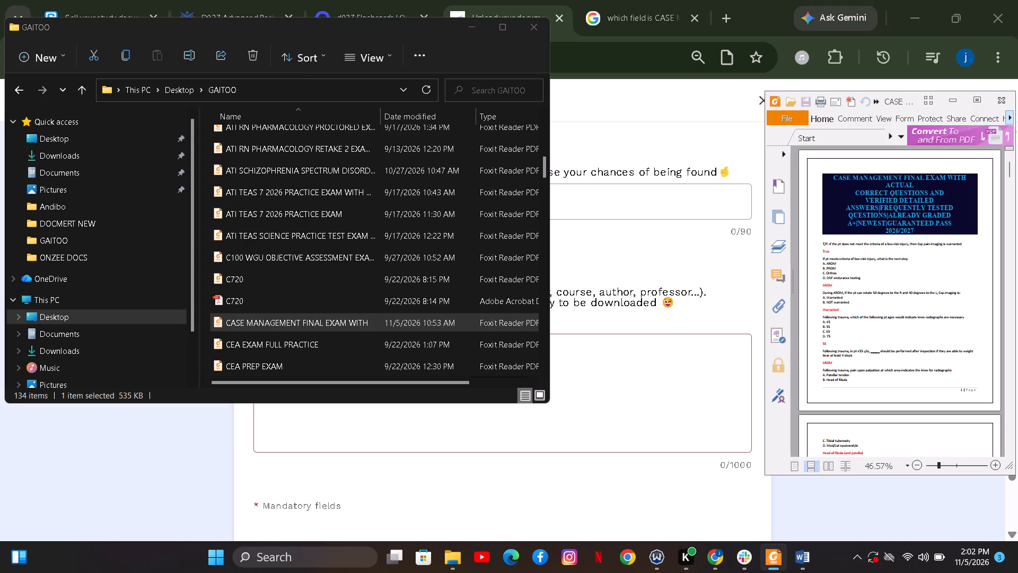
{"action": "left_click_drag", "start_coordinate": [833, 178], "coordinate": [920, 230]}
{"action": "key", "text": "ctrl+c"}
{"action": "key", "text": "ctrl+c"}
{"action": "key", "text": "ctrl+c"}
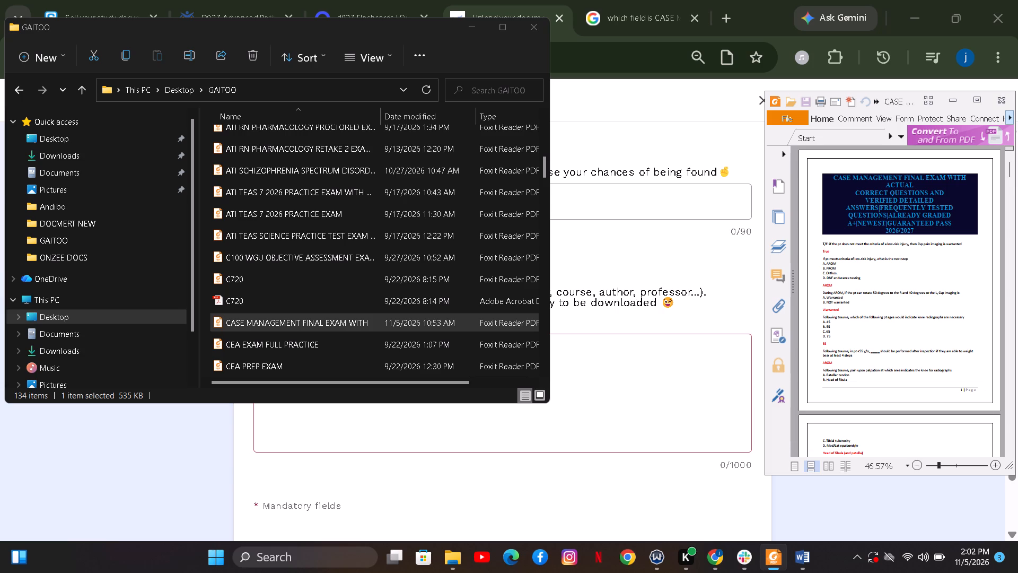
{"action": "left_click", "coordinate": [620, 421]}
{"action": "key", "text": "ctrl+v"}
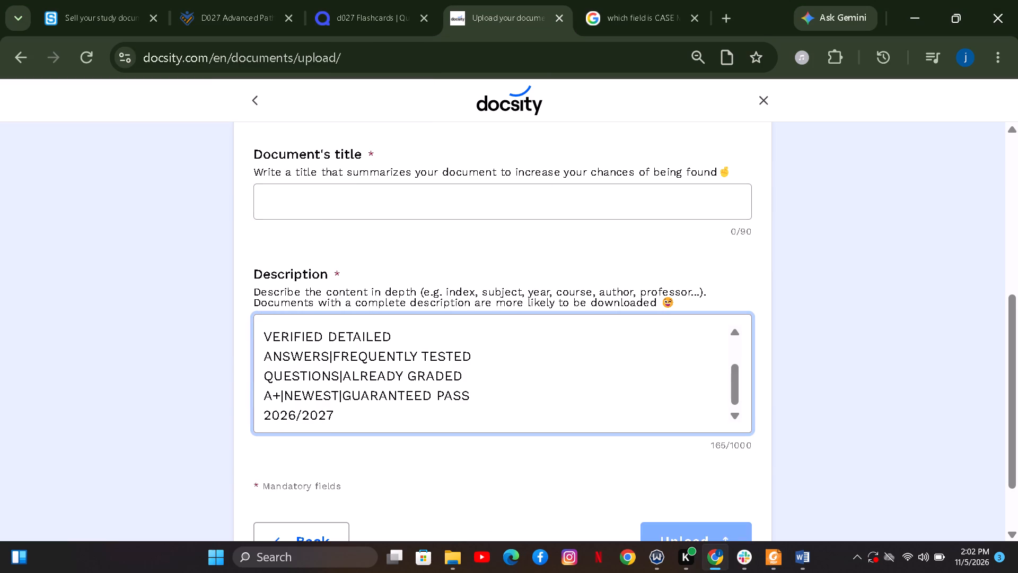
{"action": "left_click", "coordinate": [493, 209]}
{"action": "key", "text": "ctrl+v"}
Set the document's price to 160 points.
{"action": "scroll", "coordinate": [480, 232], "scroll_direction": "up", "scroll_amount": 3}
{"action": "scroll", "coordinate": [445, 323], "scroll_direction": "up", "scroll_amount": 1}
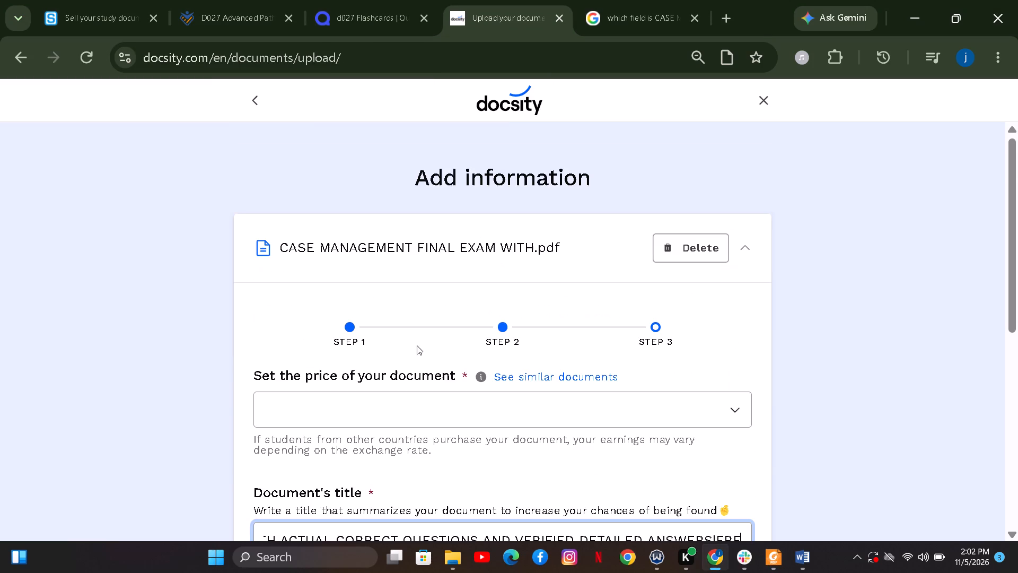
{"action": "left_click", "coordinate": [415, 402]}
{"action": "scroll", "coordinate": [407, 396], "scroll_direction": "down", "scroll_amount": 1}
{"action": "scroll", "coordinate": [343, 413], "scroll_direction": "down", "scroll_amount": 2}
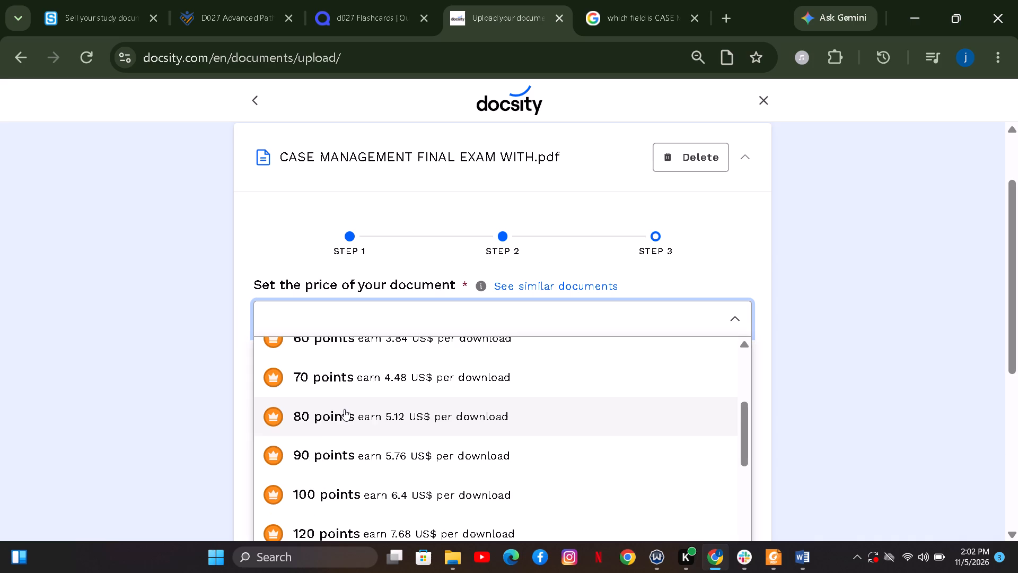
{"action": "scroll", "coordinate": [344, 409], "scroll_direction": "down", "scroll_amount": 2}
{"action": "left_click", "coordinate": [332, 436]}
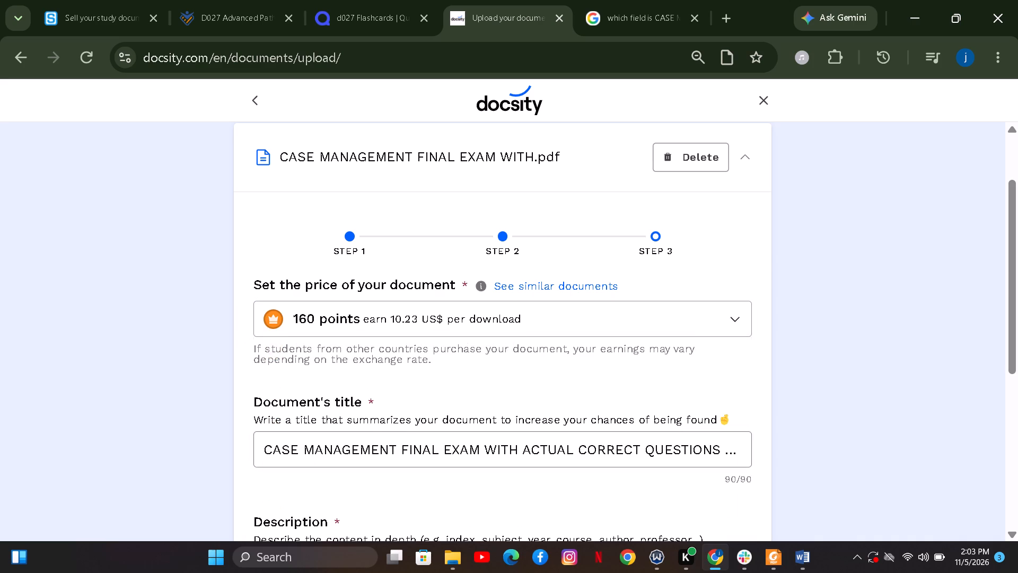
Submit the Case Management exam listing on Docsity and start another document upload.
{"action": "scroll", "coordinate": [452, 401], "scroll_direction": "down", "scroll_amount": 4}
{"action": "left_click", "coordinate": [674, 459]}
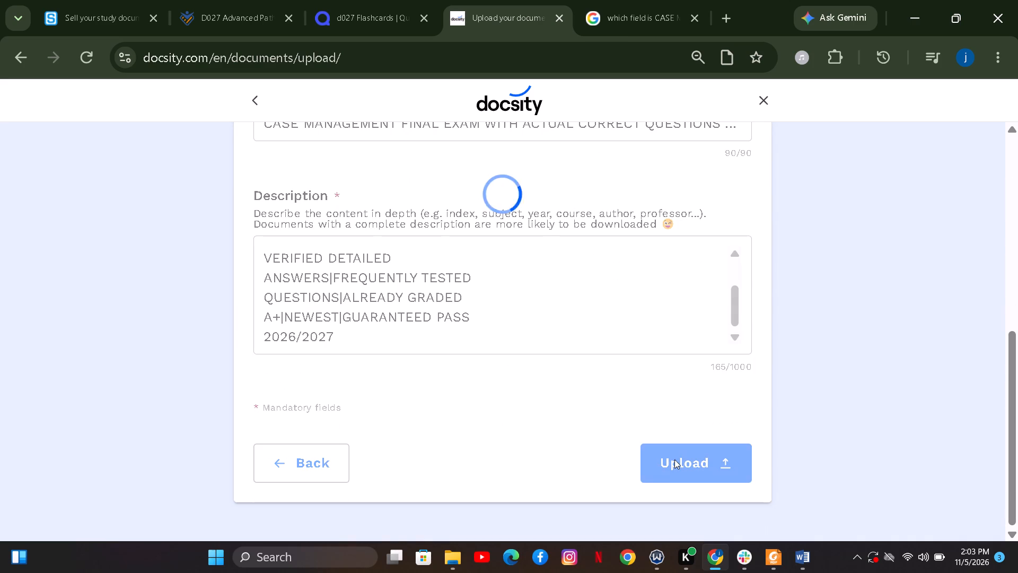
{"action": "left_click", "coordinate": [513, 297]}
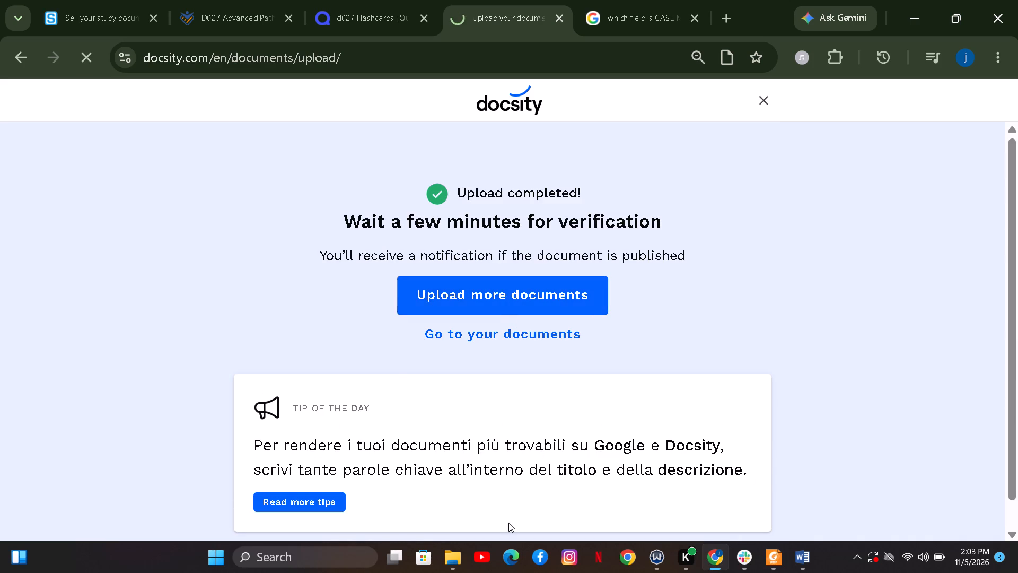
Open the D027 EXAM WITH PDF from the GAITOO folder and copy the full title block on its first page.
{"action": "left_click", "coordinate": [450, 555]}
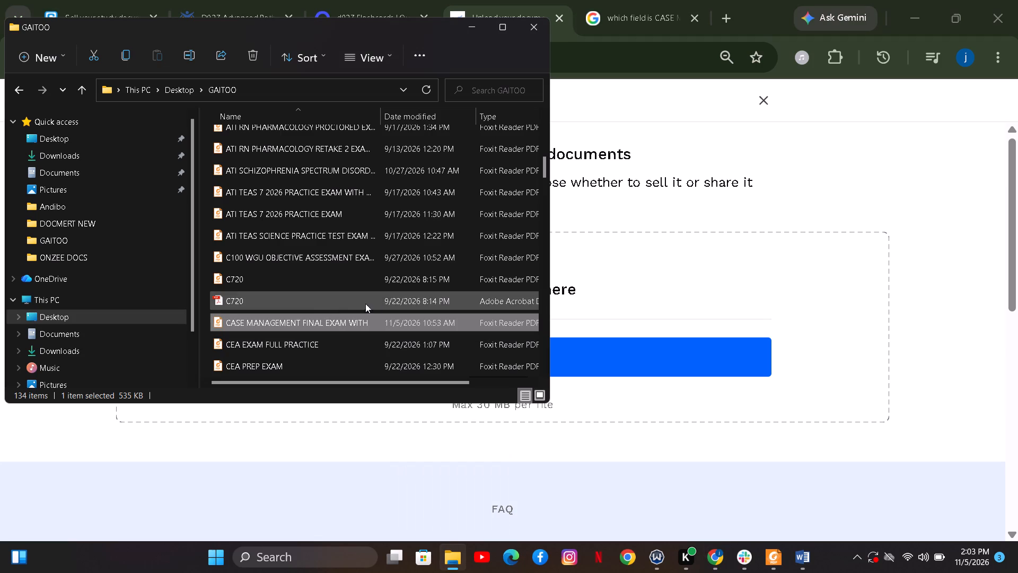
{"action": "scroll", "coordinate": [372, 318], "scroll_direction": "down", "scroll_amount": 2}
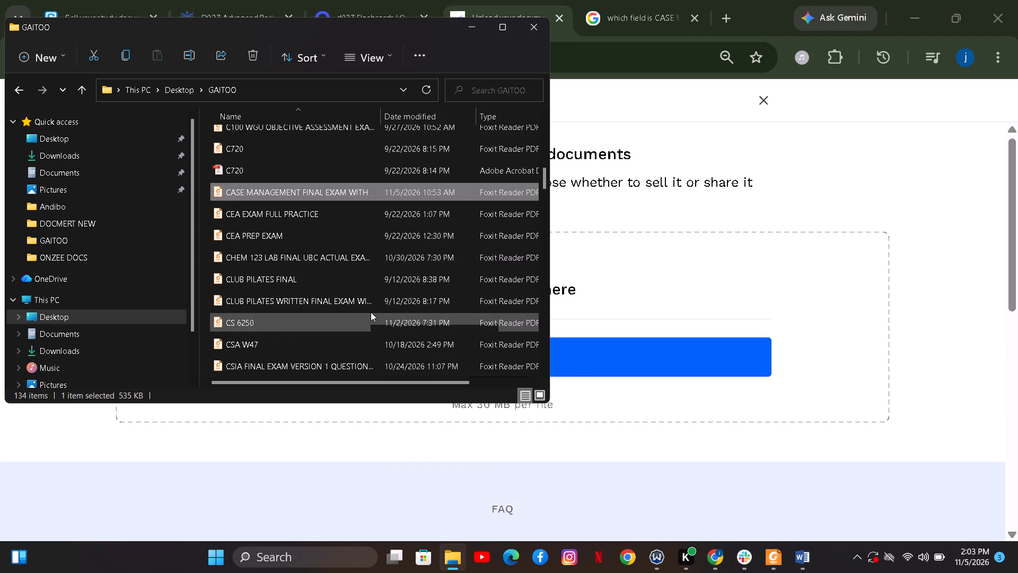
{"action": "scroll", "coordinate": [372, 311], "scroll_direction": "down", "scroll_amount": 1}
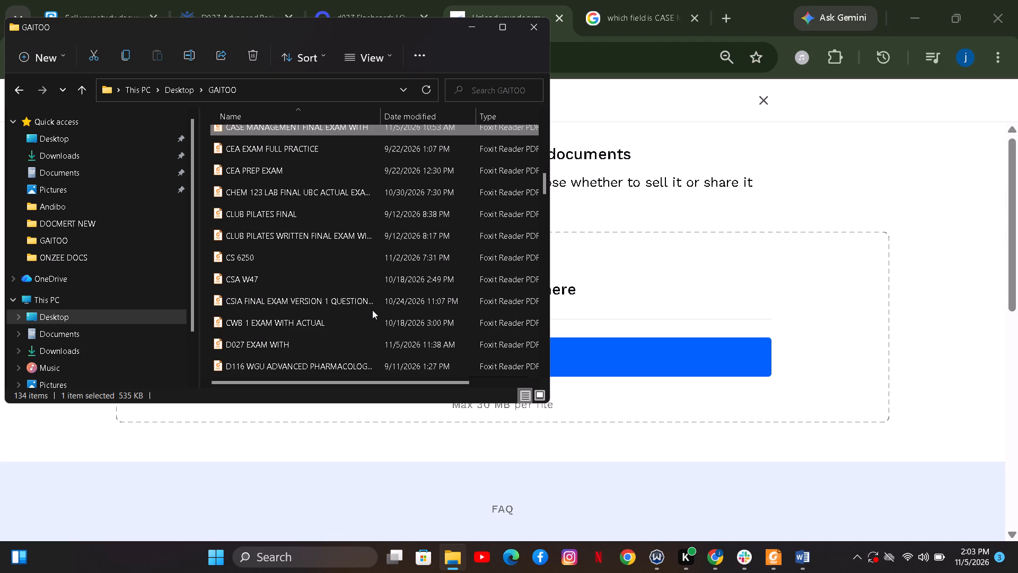
{"action": "scroll", "coordinate": [372, 310], "scroll_direction": "down", "scroll_amount": 1}
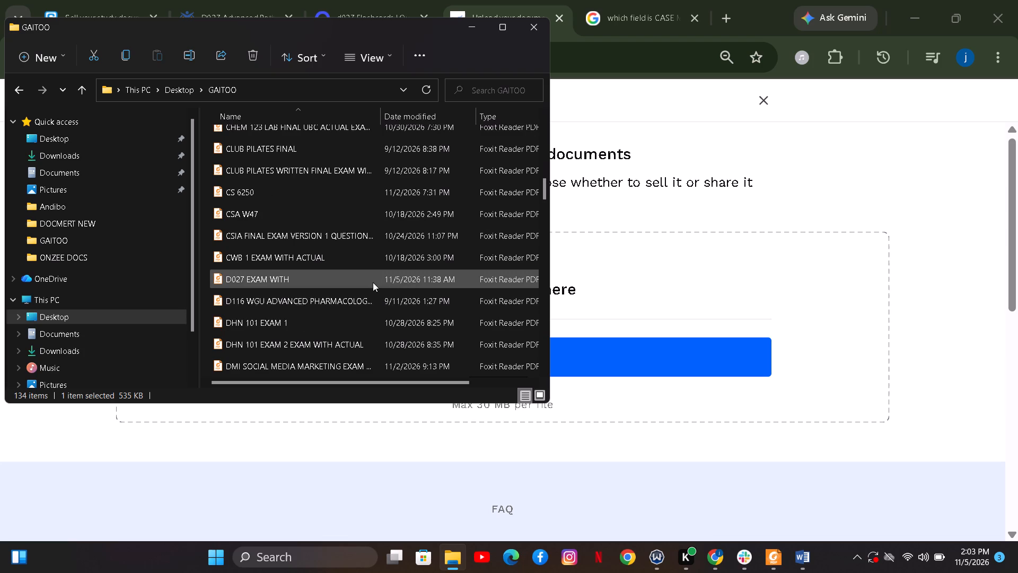
{"action": "double_click", "coordinate": [282, 282]}
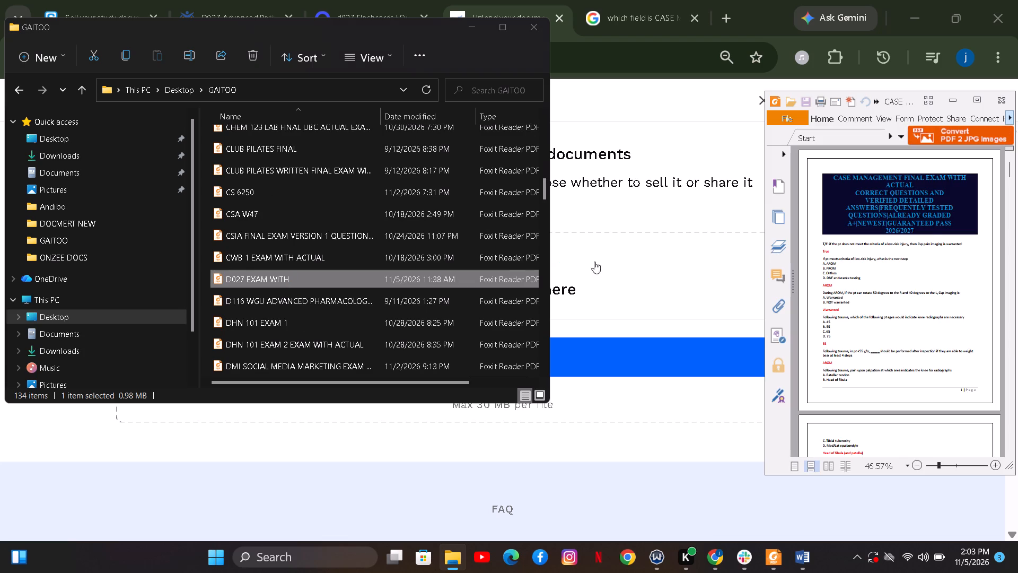
{"action": "left_click", "coordinate": [973, 100]}
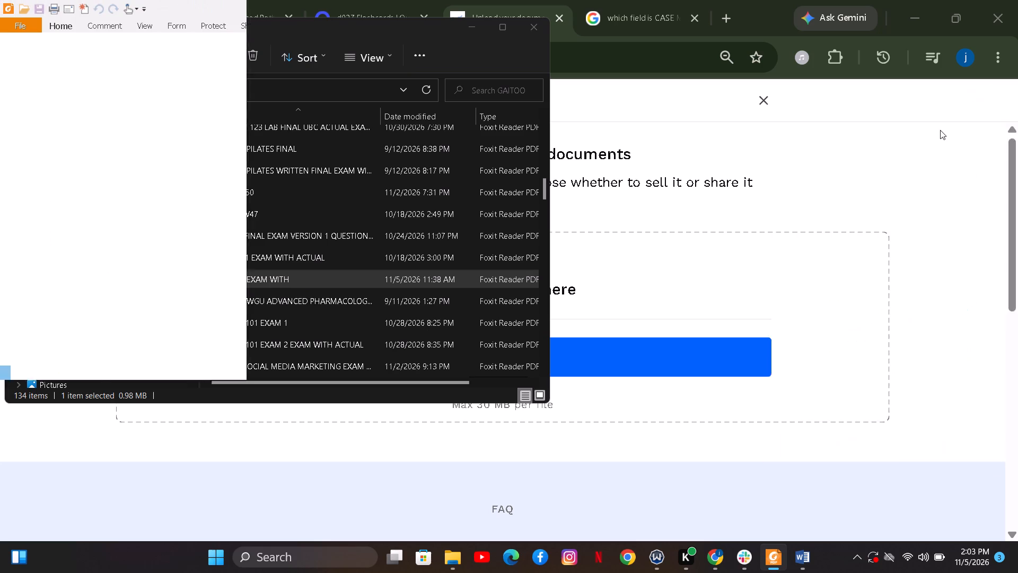
{"action": "scroll", "coordinate": [280, 344], "scroll_direction": "down", "scroll_amount": 7}
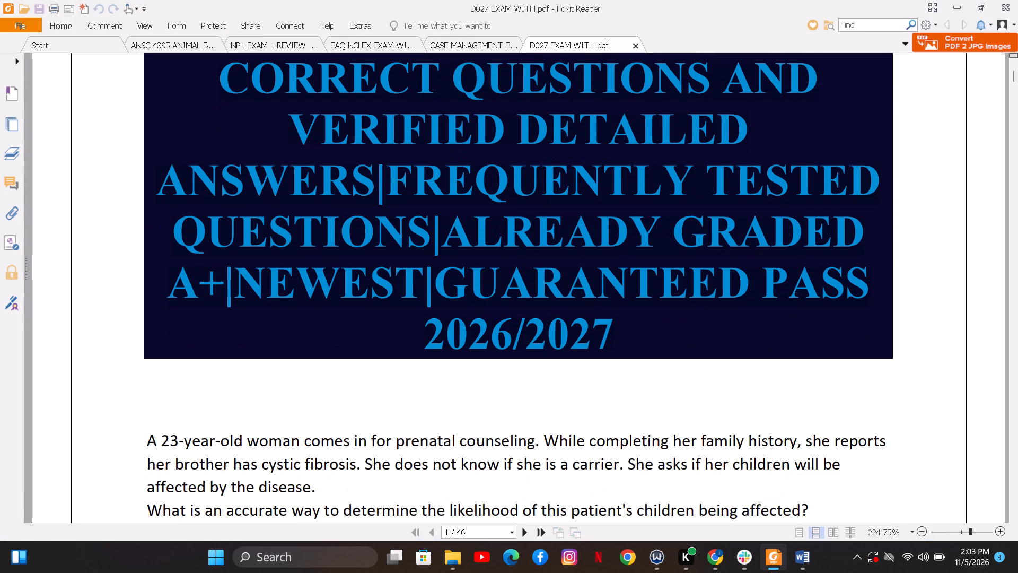
{"action": "scroll", "coordinate": [281, 371], "scroll_direction": "up", "scroll_amount": 11}
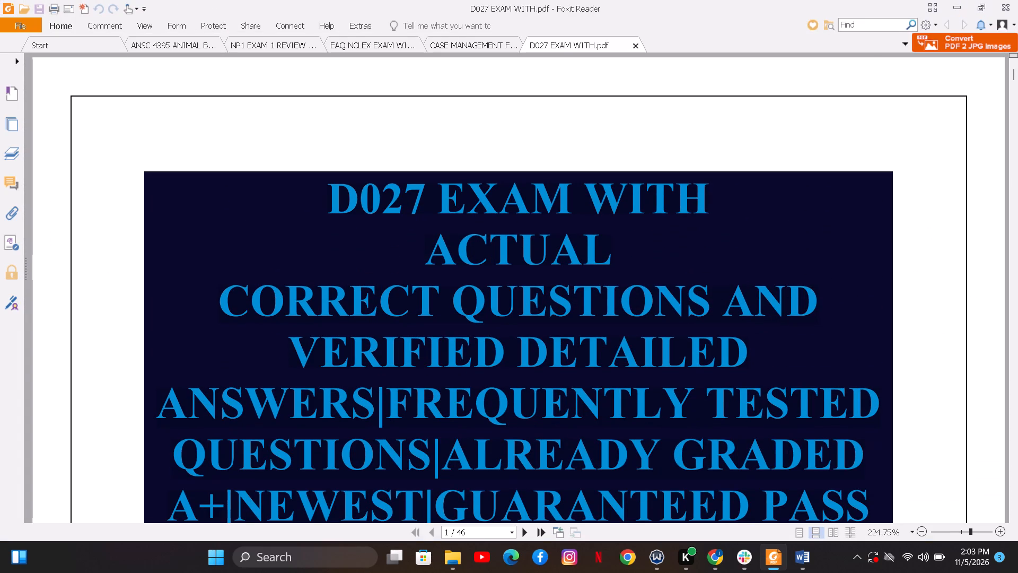
{"action": "key", "text": "ctrl+c"}
{"action": "key", "text": "ctrl+c"}
{"action": "left_click", "coordinate": [985, 4]}
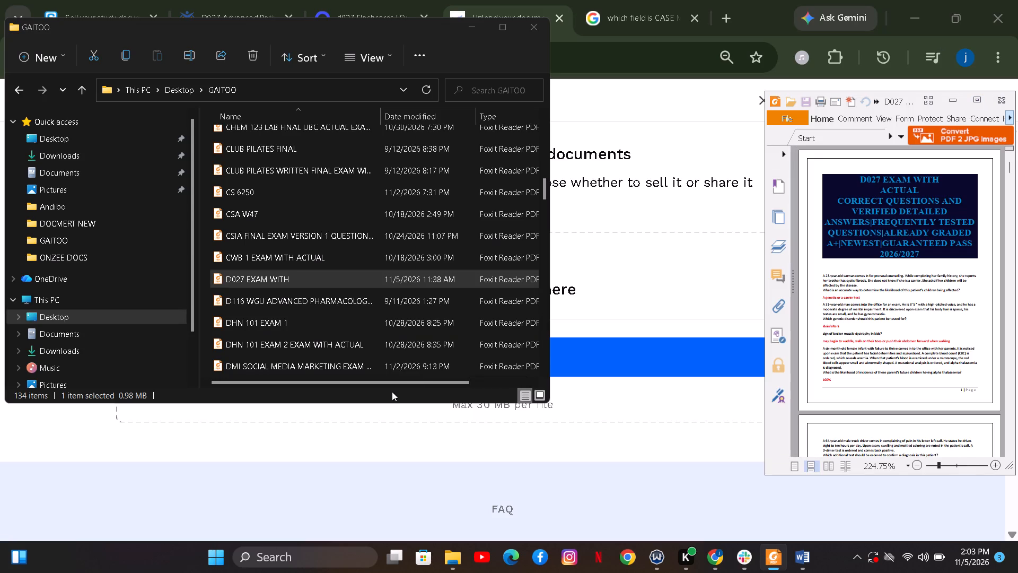
Add the D027 EXAM WITH PDF to the Docsity upload, accept the authorship declaration and continue to the document information.
{"action": "left_click_drag", "start_coordinate": [390, 275], "coordinate": [577, 272]}
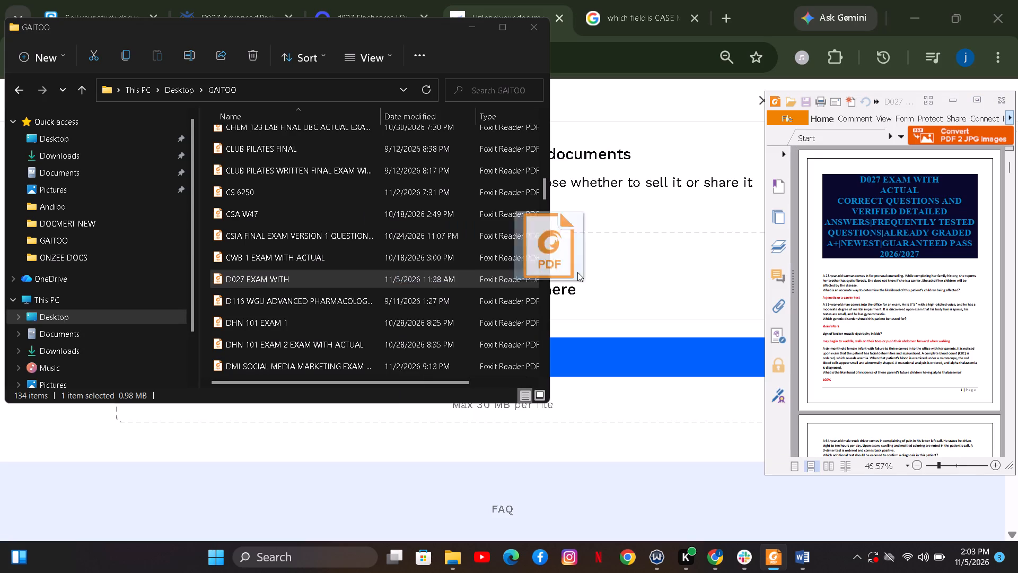
{"action": "left_click_drag", "start_coordinate": [577, 272], "coordinate": [623, 306]}
{"action": "left_click", "coordinate": [332, 389]}
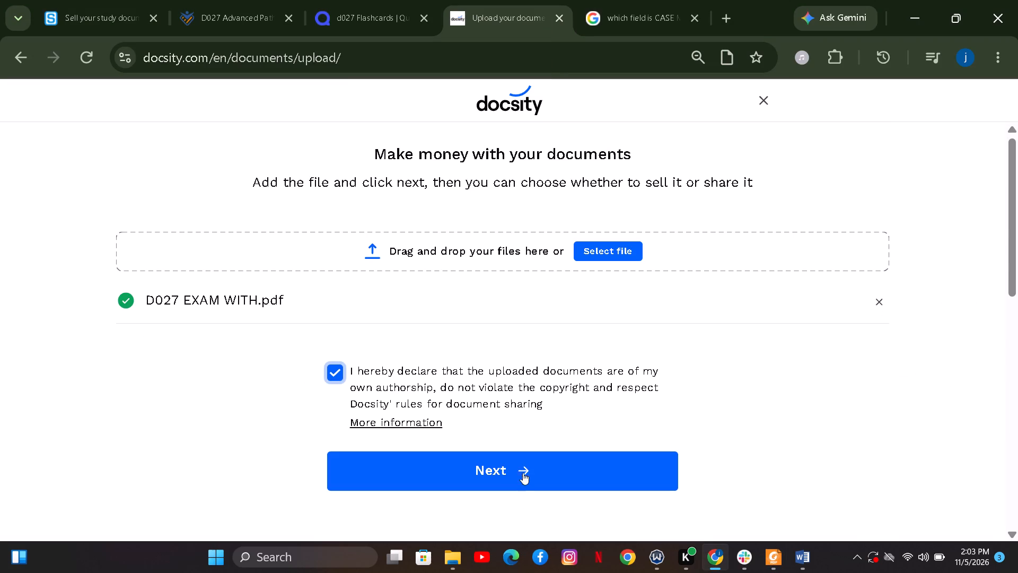
{"action": "left_click", "coordinate": [503, 464]}
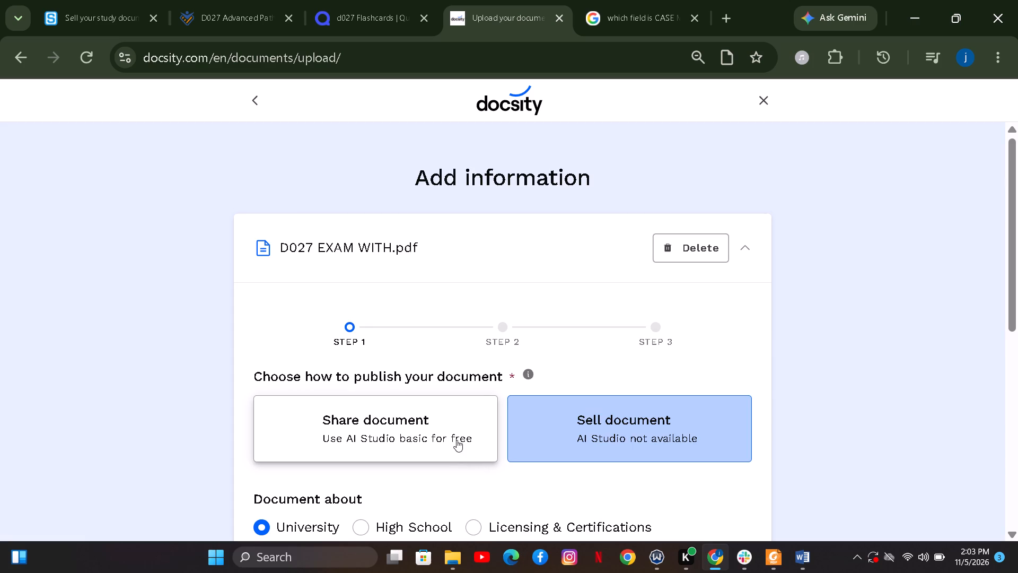
Set the academic year to 2026/2027 and continue to the subject and document type details.
{"action": "scroll", "coordinate": [450, 422], "scroll_direction": "down", "scroll_amount": 3}
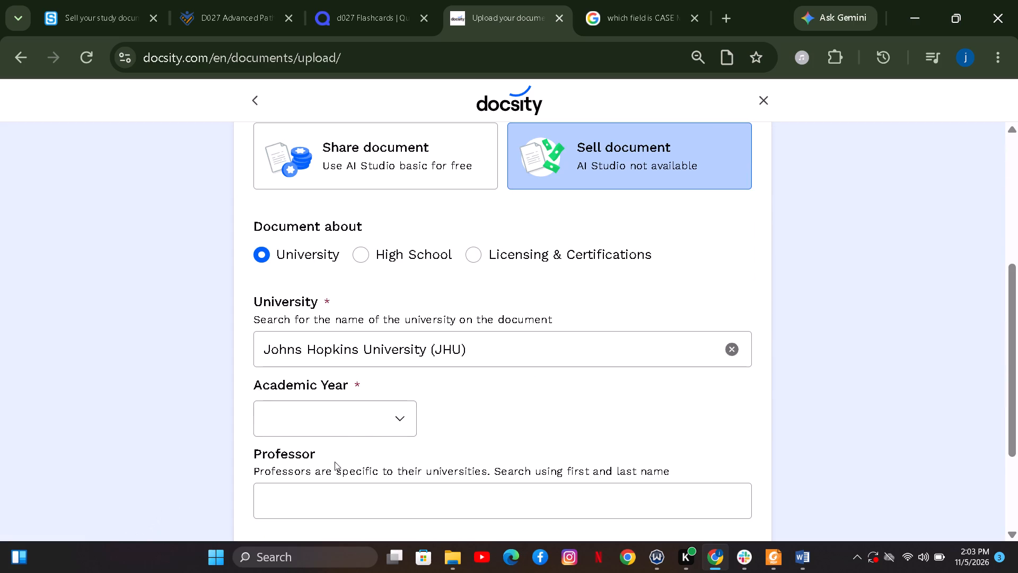
{"action": "left_click", "coordinate": [354, 424]}
{"action": "left_click", "coordinate": [347, 463]}
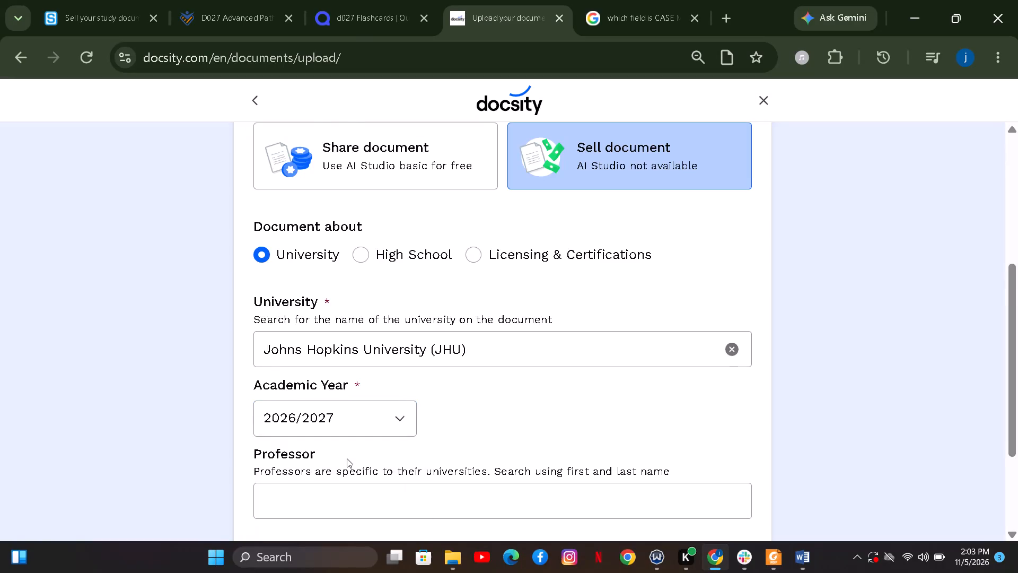
{"action": "scroll", "coordinate": [347, 458], "scroll_direction": "down", "scroll_amount": 2}
{"action": "left_click", "coordinate": [688, 458]}
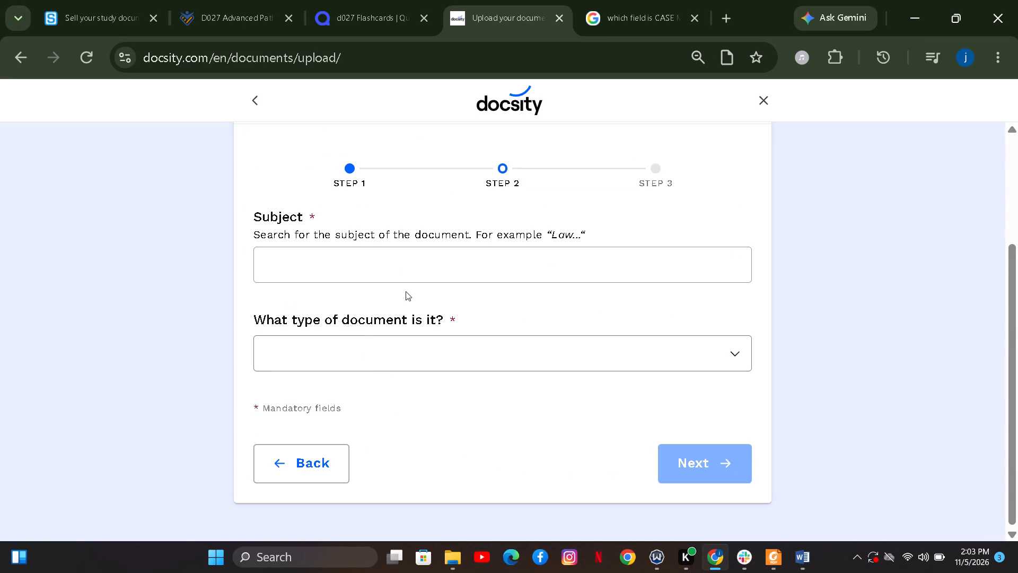
Classify the document under Nursing as Exercises with the Exams typology, and continue to the price and title details.
{"action": "left_click", "coordinate": [468, 274]}
{"action": "type", "text": "nur"}
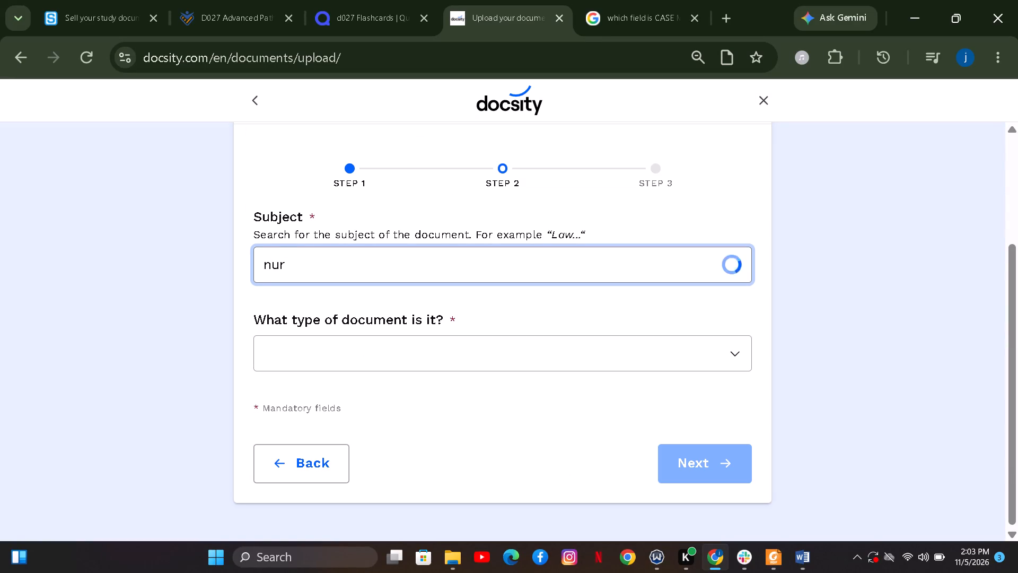
{"action": "left_click", "coordinate": [299, 315]}
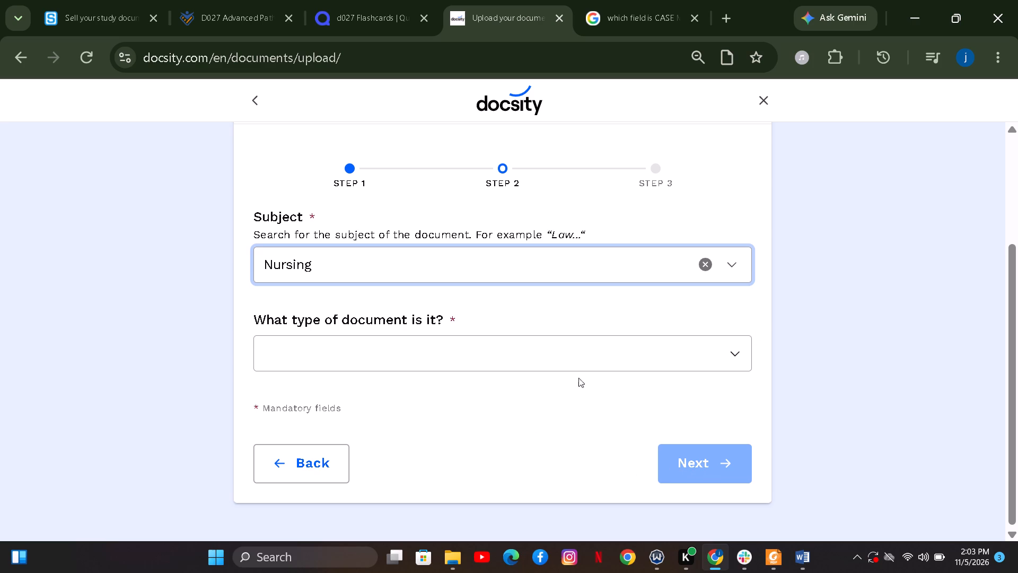
{"action": "left_click", "coordinate": [531, 363]}
{"action": "scroll", "coordinate": [421, 395], "scroll_direction": "down", "scroll_amount": 3}
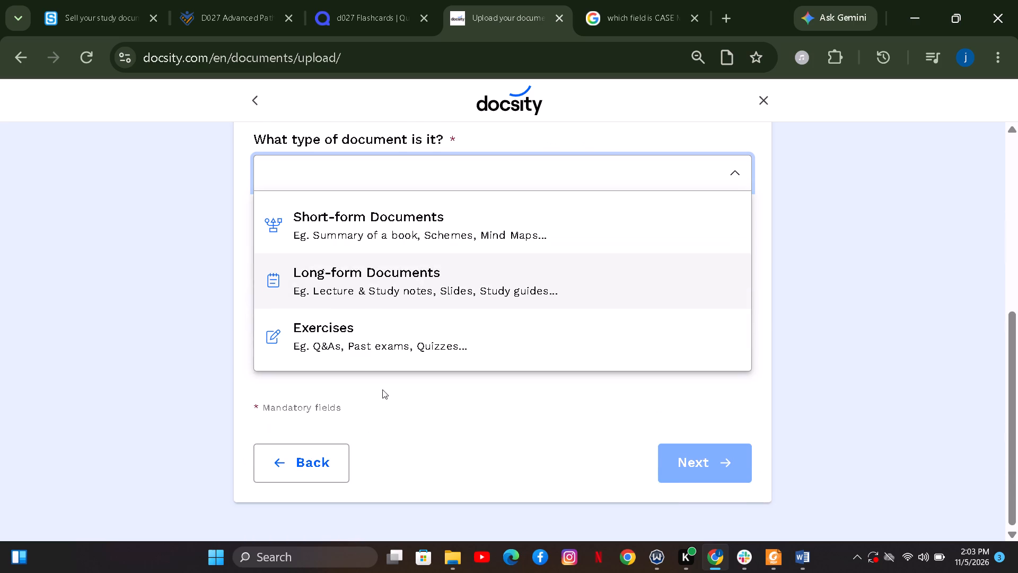
{"action": "left_click", "coordinate": [317, 330]}
{"action": "left_click", "coordinate": [308, 306]}
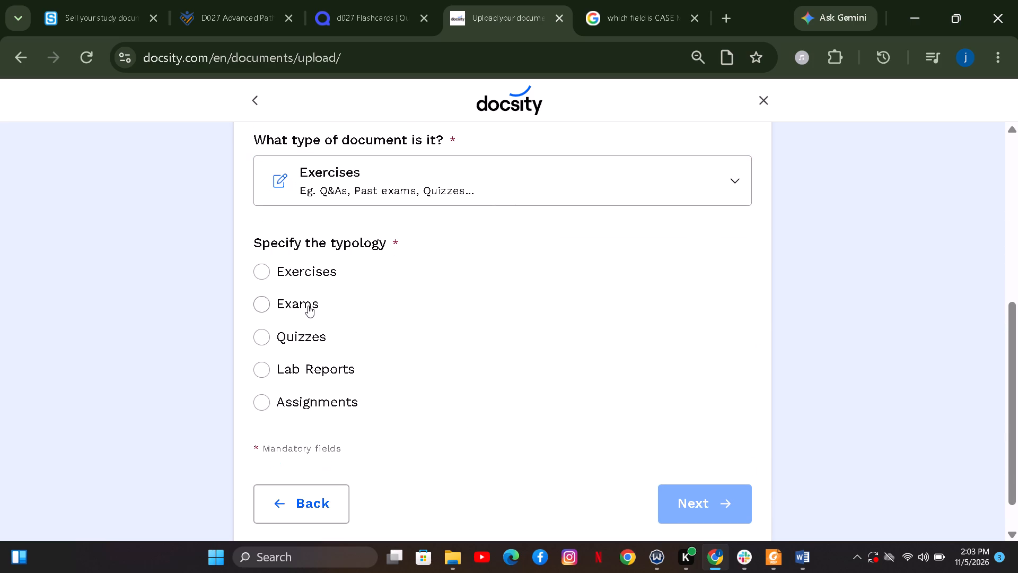
{"action": "left_click", "coordinate": [718, 507]}
Paste the copied title block into the description and title, trimming the title to "D027 EXAM WITH ACTUAL CORRECT QUESTIONS".
{"action": "left_click", "coordinate": [567, 404]}
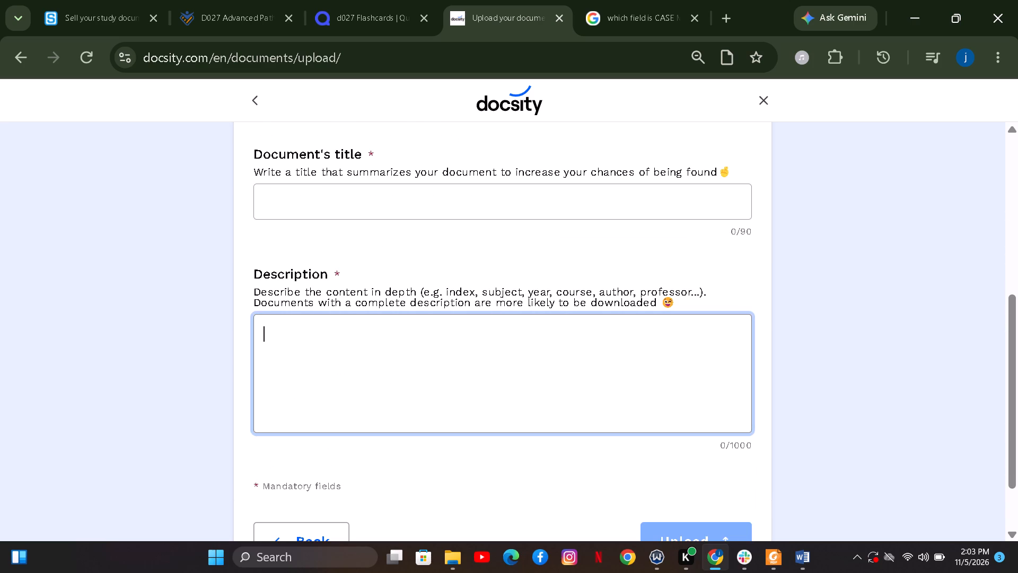
{"action": "key", "text": "ctrl+v"}
{"action": "left_click", "coordinate": [547, 218]}
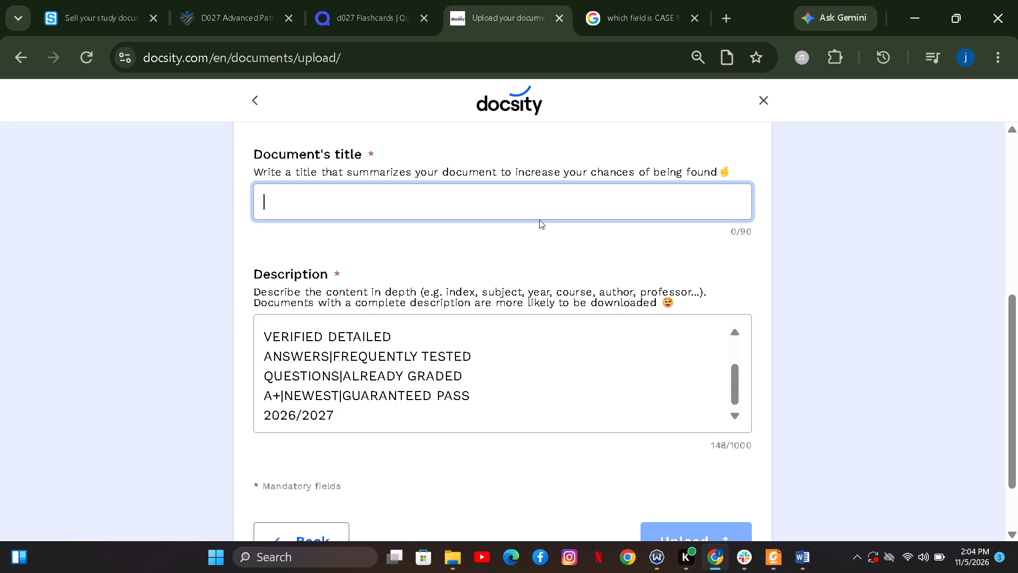
{"action": "key", "text": "ctrl+v"}
{"action": "left_click_drag", "start_coordinate": [512, 202], "coordinate": [775, 199]}
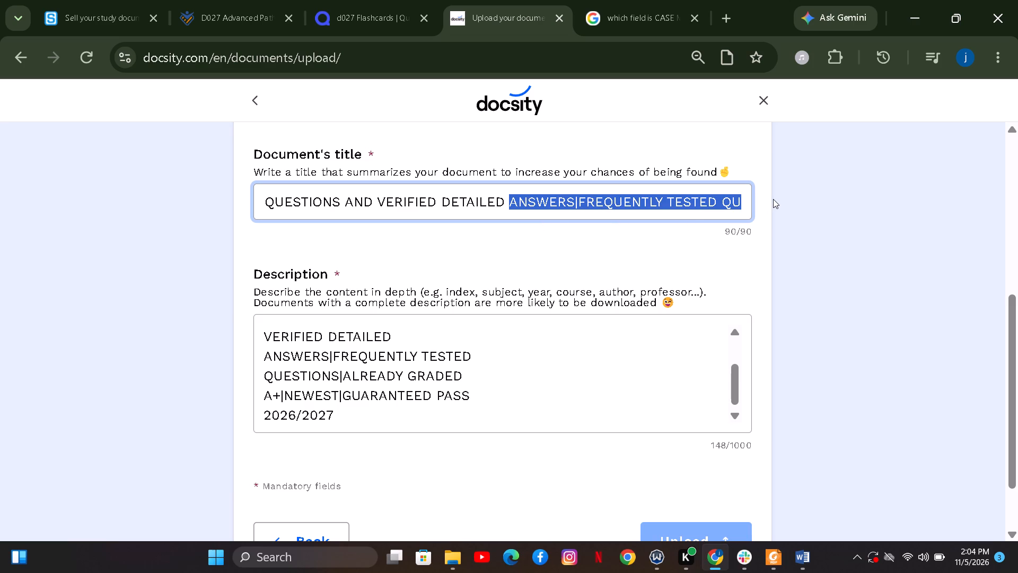
{"action": "key", "text": "BackSpace"}
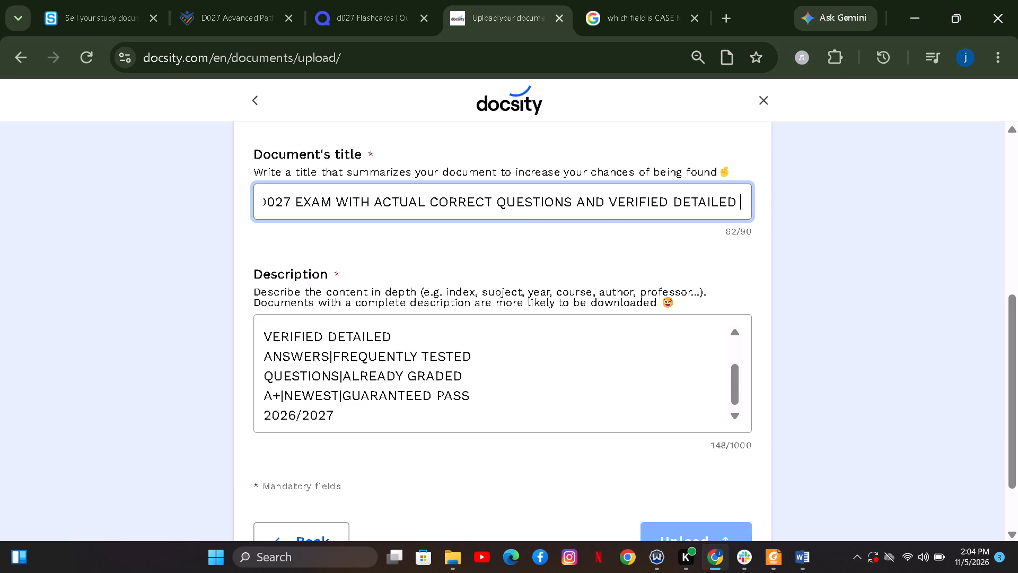
{"action": "left_click_drag", "start_coordinate": [573, 199], "coordinate": [808, 244]}
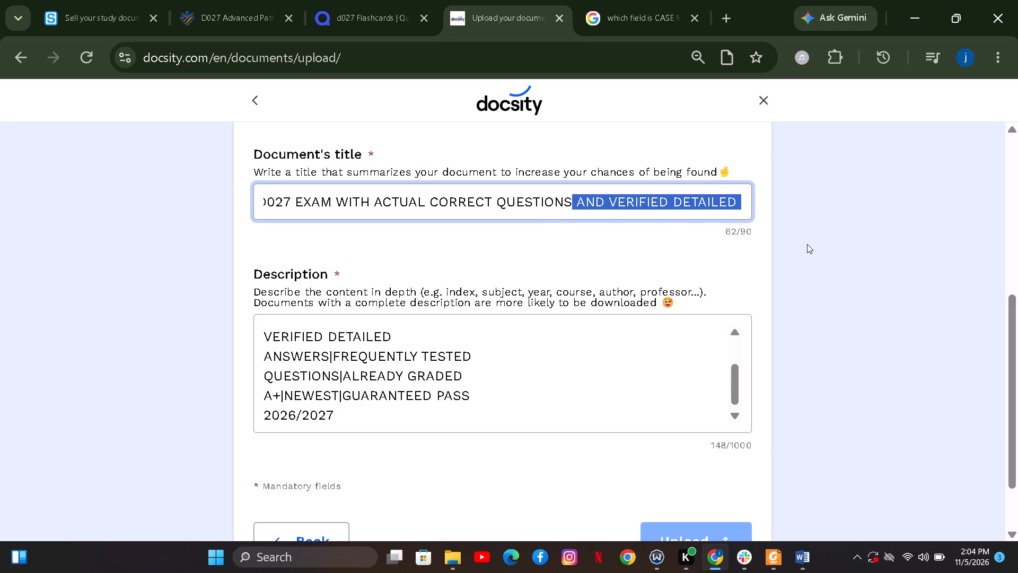
{"action": "key", "text": "BackSpace"}
Choose the selling price in points for the D027 exam document.
{"action": "scroll", "coordinate": [450, 337], "scroll_direction": "up", "scroll_amount": 4}
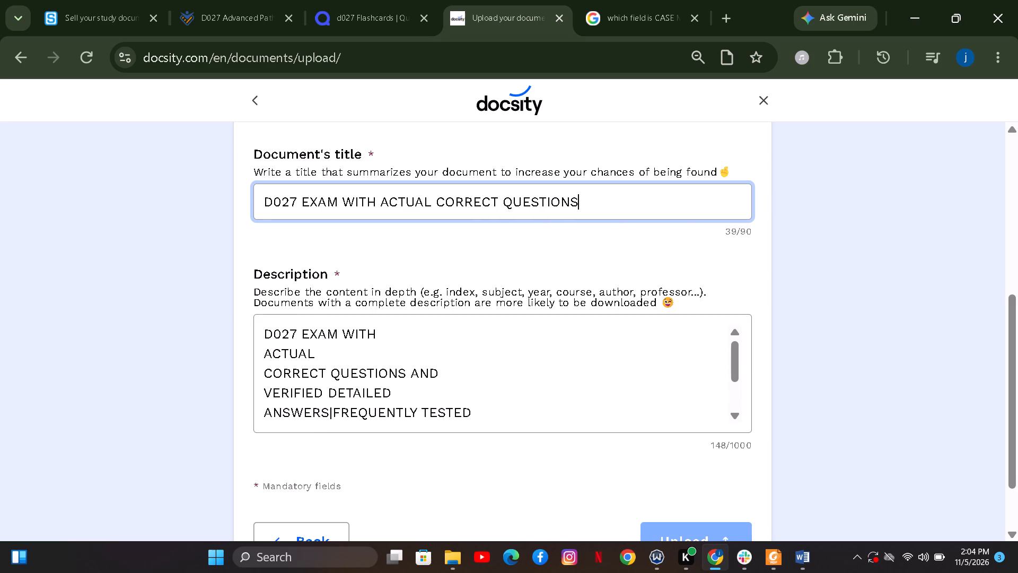
{"action": "scroll", "coordinate": [497, 216], "scroll_direction": "up", "scroll_amount": 3}
{"action": "left_click", "coordinate": [452, 353]}
{"action": "scroll", "coordinate": [429, 361], "scroll_direction": "down", "scroll_amount": 1}
{"action": "scroll", "coordinate": [385, 393], "scroll_direction": "down", "scroll_amount": 2}
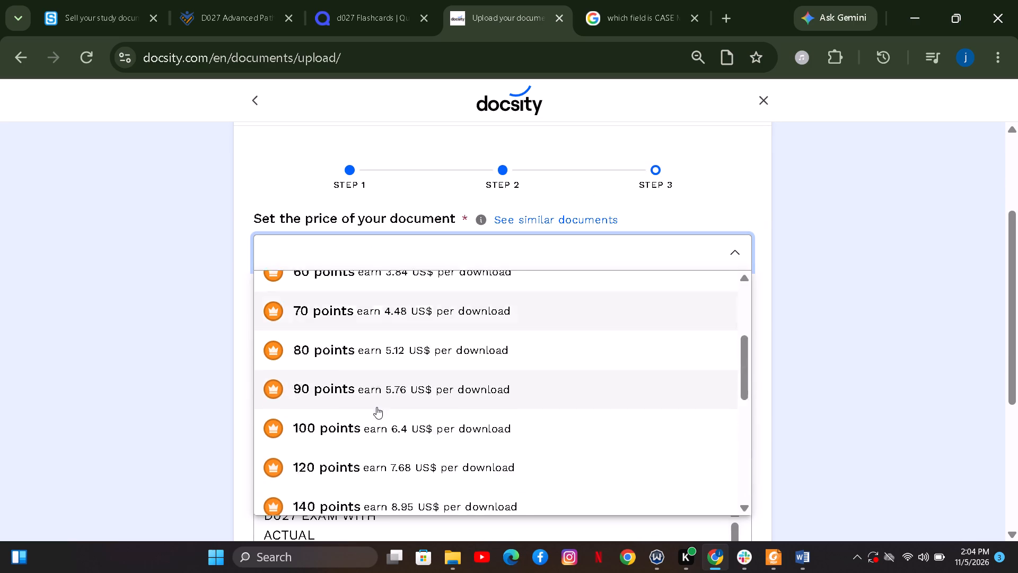
{"action": "scroll", "coordinate": [376, 407], "scroll_direction": "down", "scroll_amount": 3}
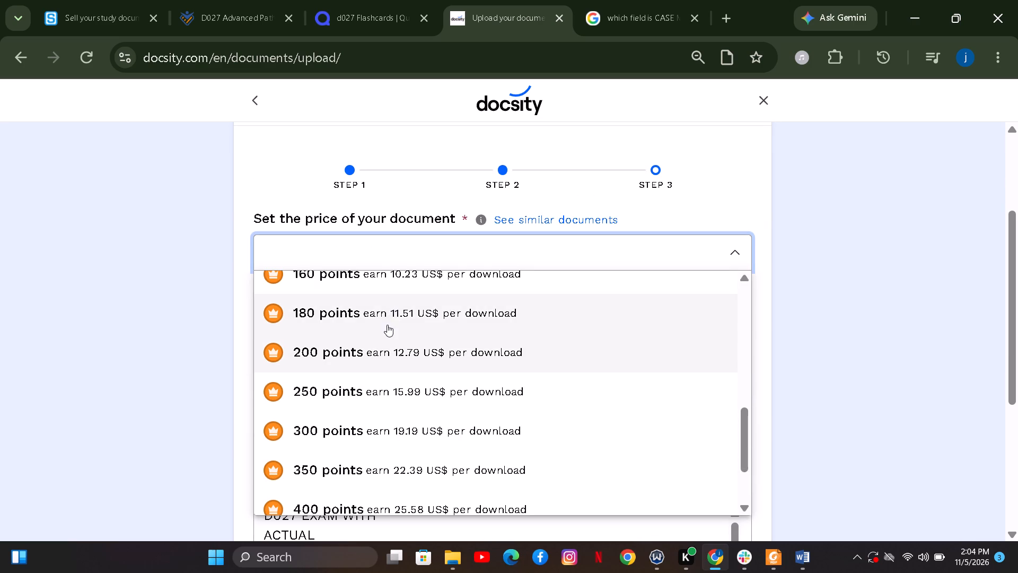
{"action": "scroll", "coordinate": [387, 325], "scroll_direction": "up", "scroll_amount": 1}
{"action": "left_click", "coordinate": [375, 366]}
Submit the D027 exam listing on Docsity and start another document upload.
{"action": "scroll", "coordinate": [600, 452], "scroll_direction": "down", "scroll_amount": 8}
{"action": "left_click", "coordinate": [688, 456]}
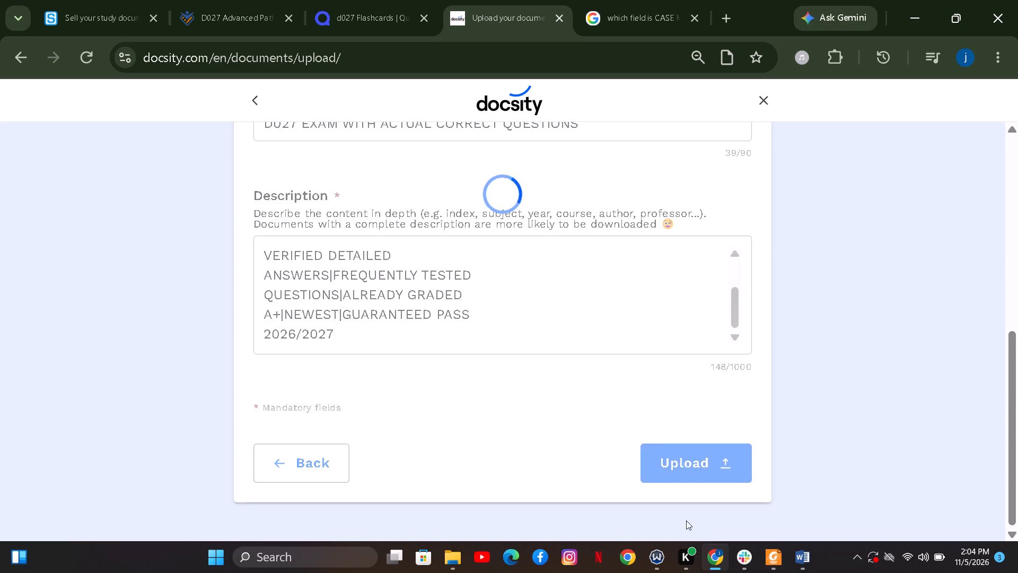
{"action": "left_click", "coordinate": [498, 297]}
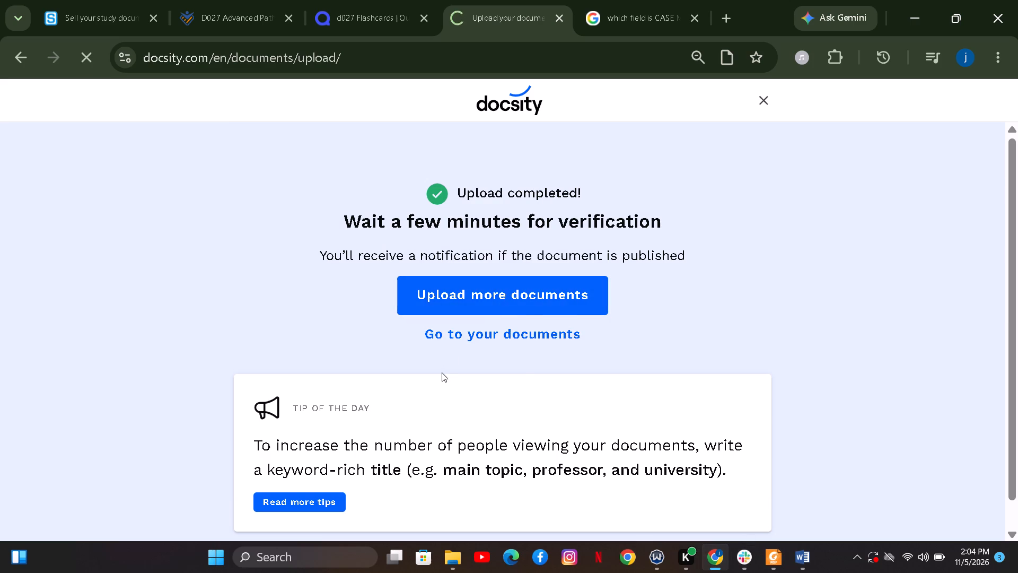
Open the EAQ NCLEX EXAM WITH PDF from the GAITOO folder and copy its title block.
{"action": "left_click", "coordinate": [451, 554]}
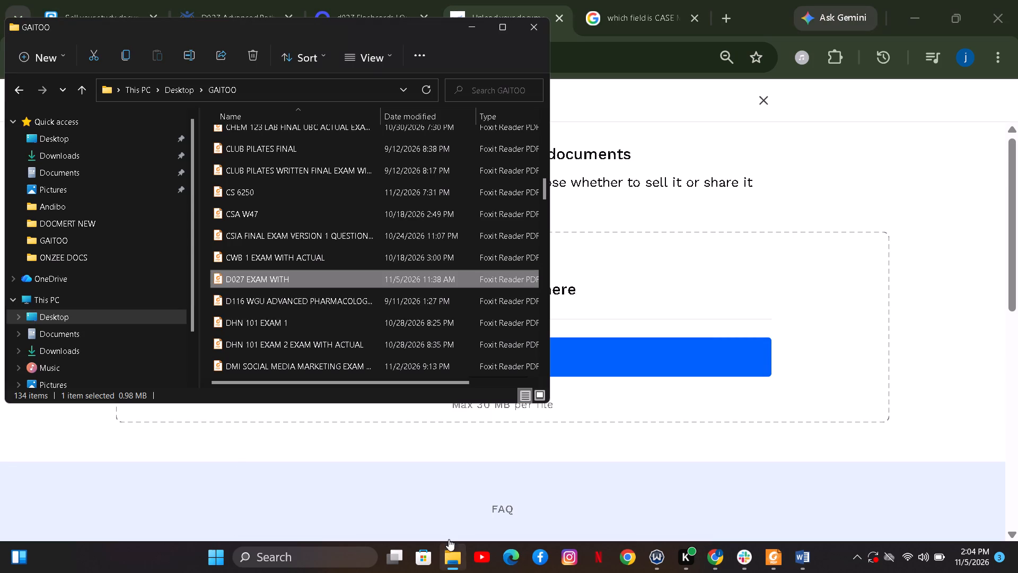
{"action": "scroll", "coordinate": [407, 308], "scroll_direction": "down", "scroll_amount": 1}
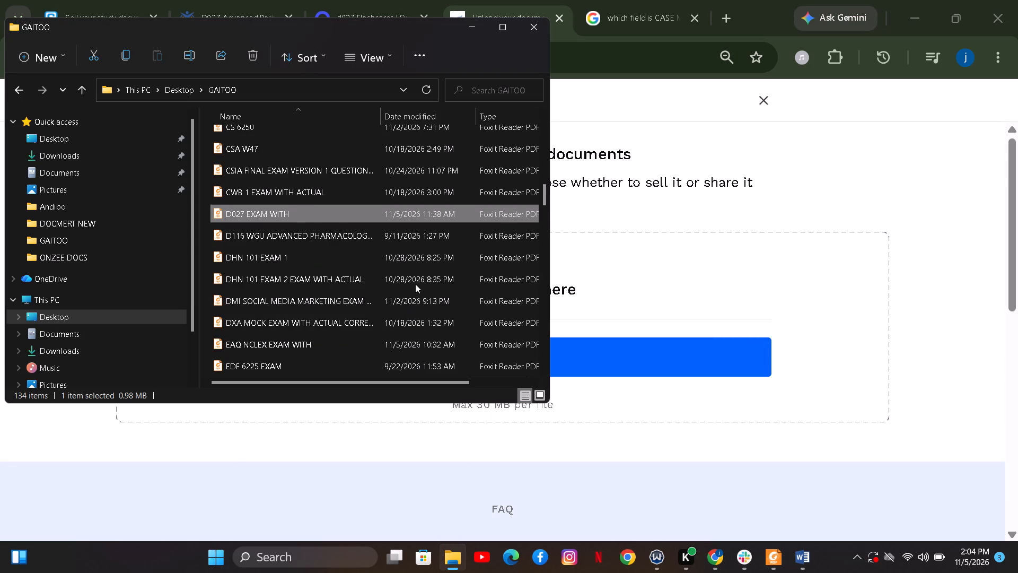
{"action": "scroll", "coordinate": [415, 284], "scroll_direction": "down", "scroll_amount": 2}
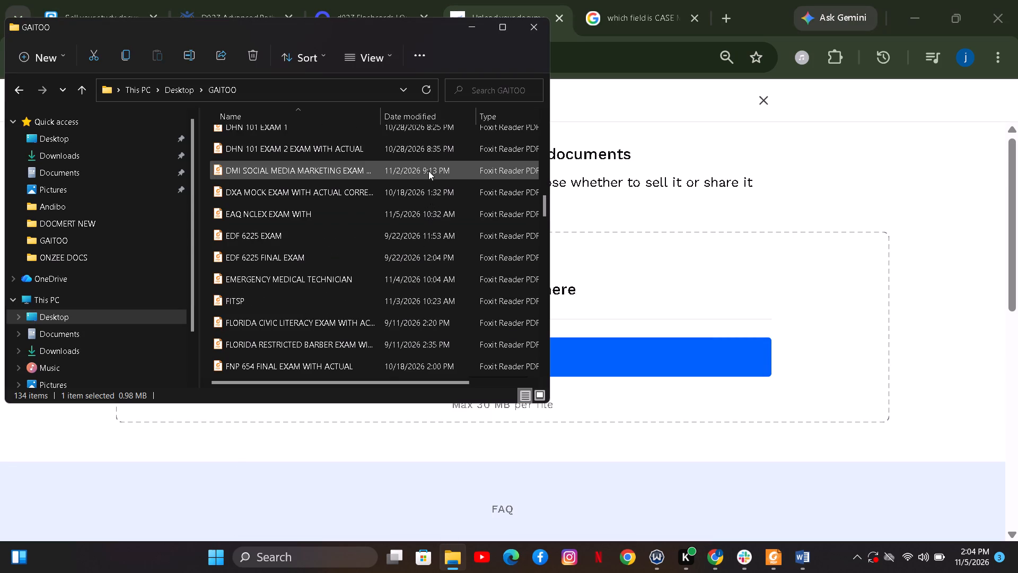
{"action": "double_click", "coordinate": [343, 216]}
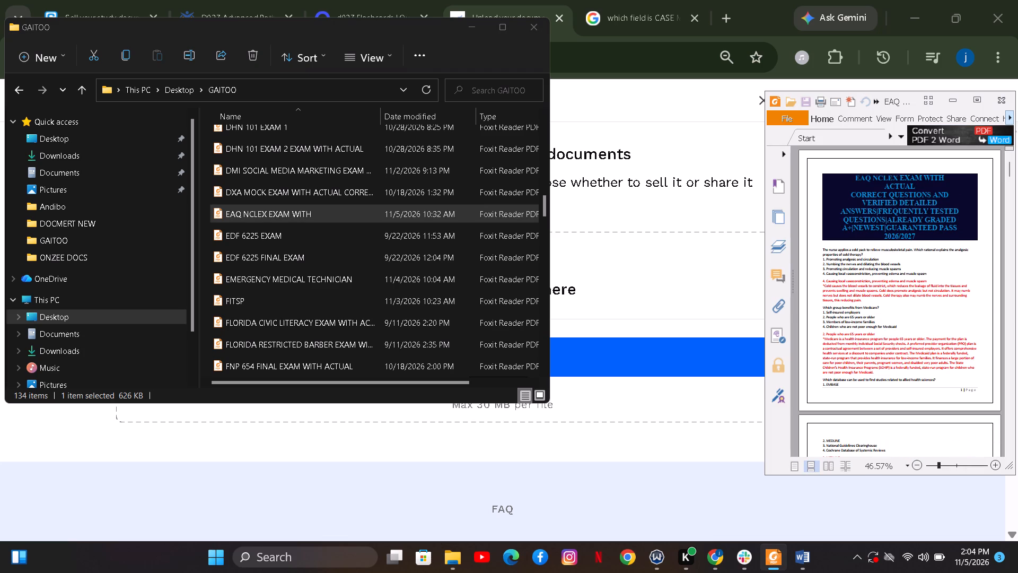
{"action": "left_click", "coordinate": [981, 99]}
{"action": "scroll", "coordinate": [300, 357], "scroll_direction": "down", "scroll_amount": 2}
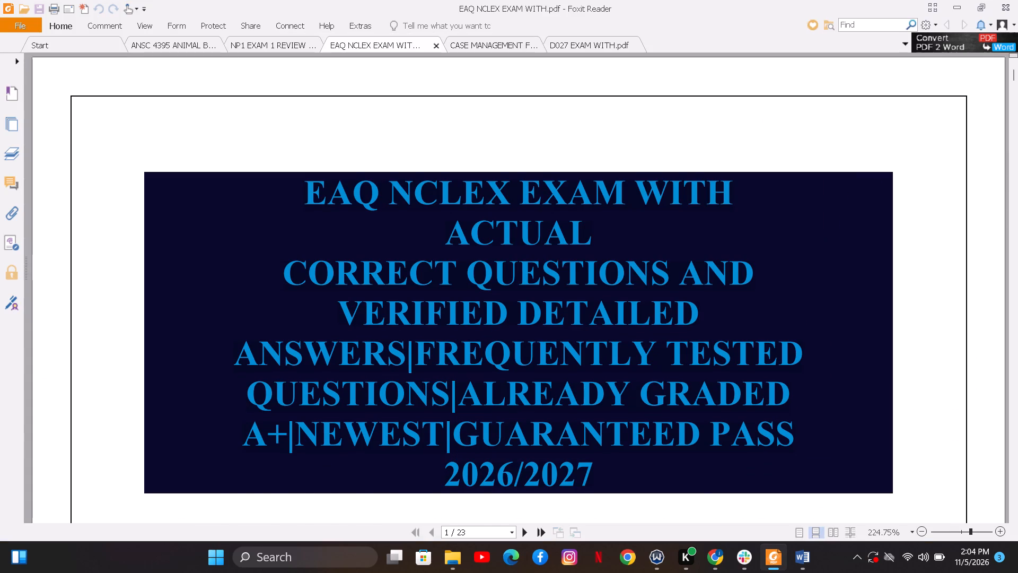
{"action": "scroll", "coordinate": [300, 357], "scroll_direction": "down", "scroll_amount": 2}
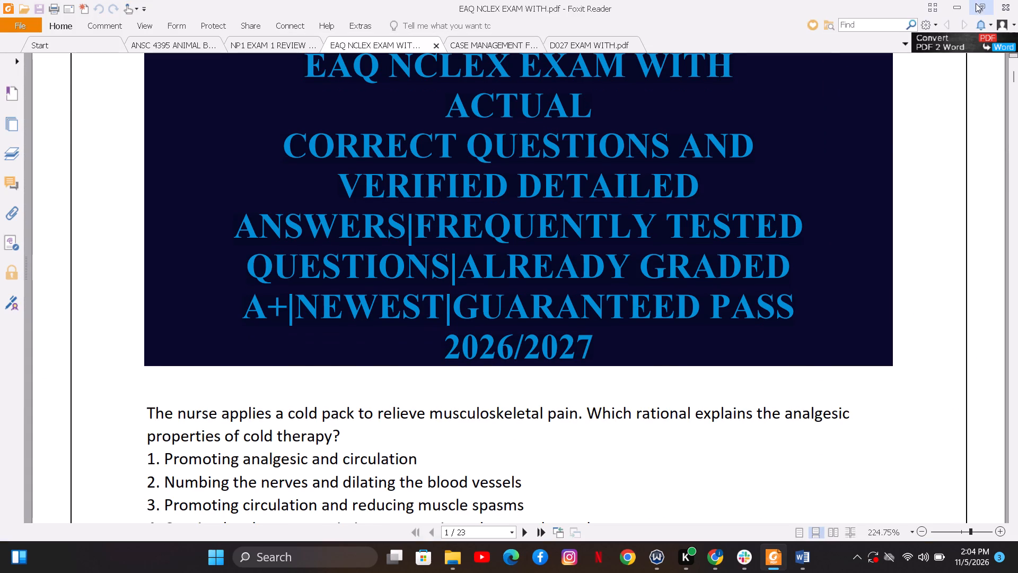
{"action": "left_click", "coordinate": [981, 3]}
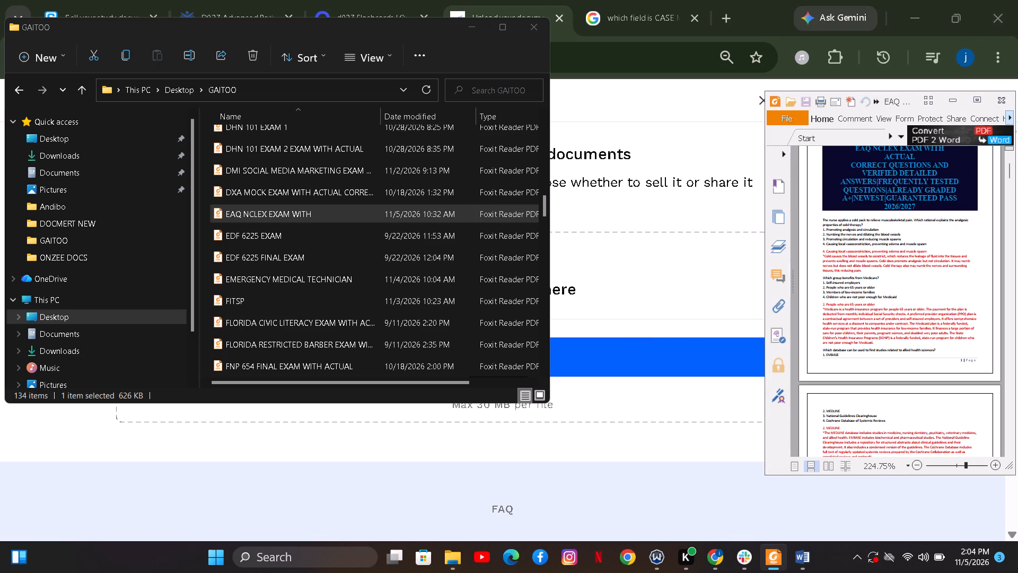
{"action": "key", "text": "ctrl+c"}
{"action": "key", "text": "ctrl+c"}
Add the EAQ NCLEX EXAM WITH PDF to the Docsity upload, accept the authorship declaration, and continue.
{"action": "left_click_drag", "start_coordinate": [267, 214], "coordinate": [598, 313]}
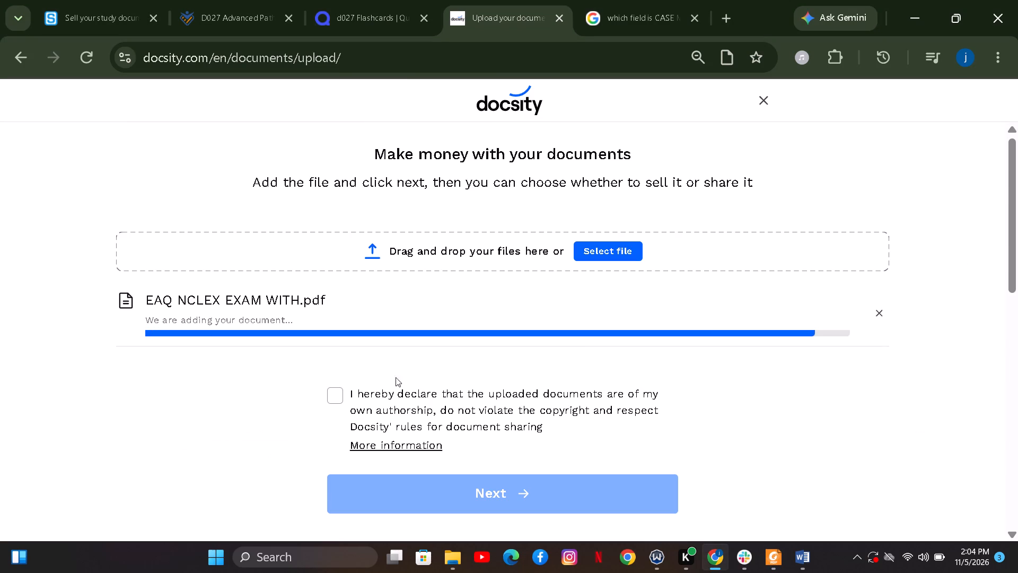
{"action": "left_click", "coordinate": [333, 390]}
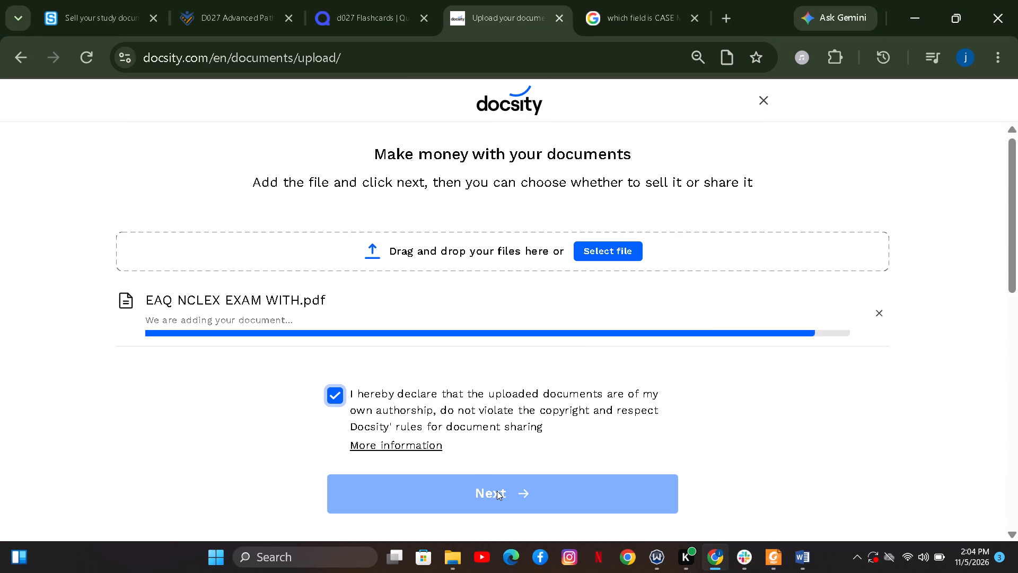
{"action": "left_click", "coordinate": [497, 481]}
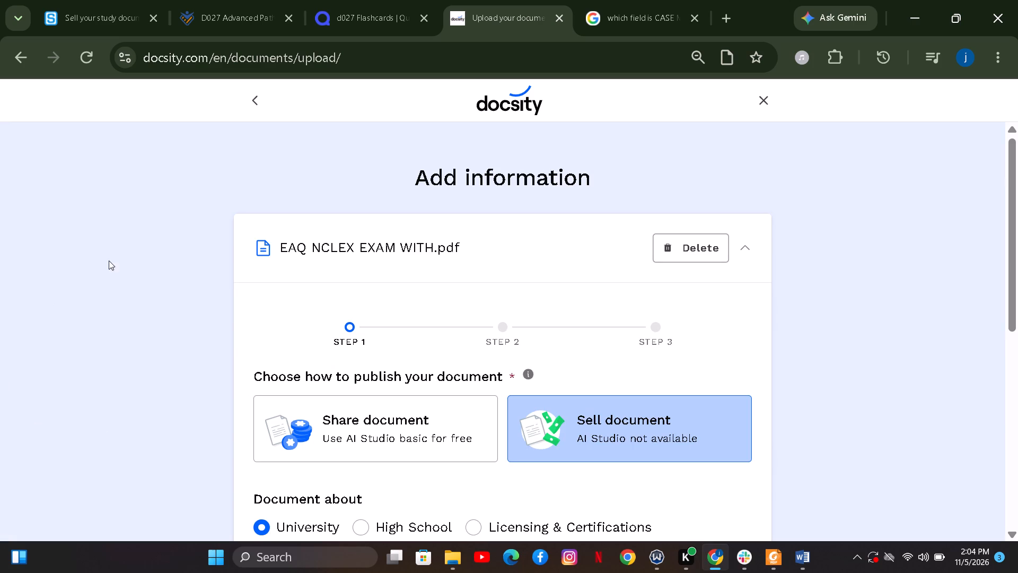
Set the academic year to 2026/2027 for the EAQ NCLEX document and continue to the subject details.
{"action": "scroll", "coordinate": [233, 147], "scroll_direction": "down", "scroll_amount": 3}
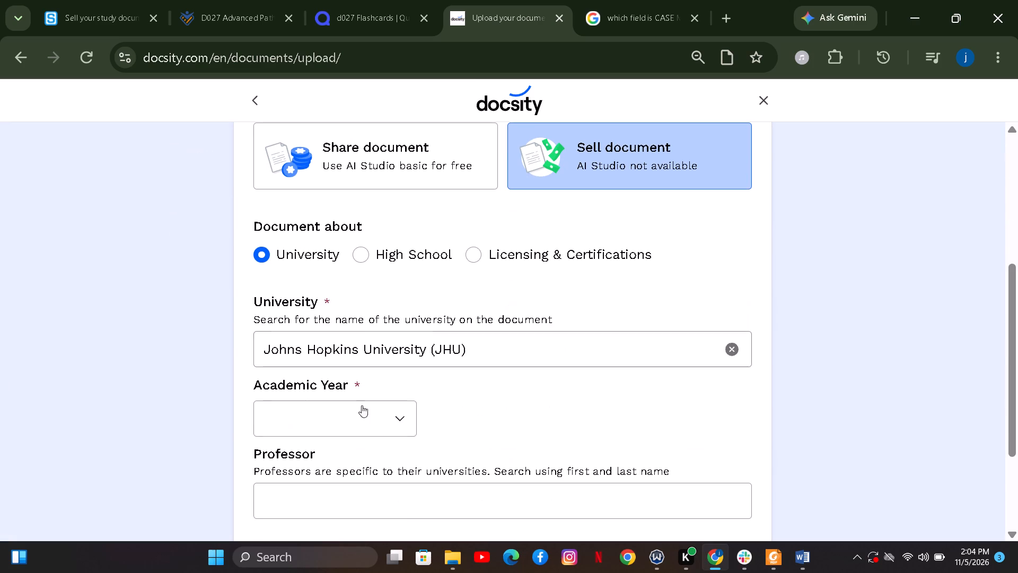
{"action": "left_click", "coordinate": [361, 416]}
{"action": "left_click", "coordinate": [346, 456]}
{"action": "scroll", "coordinate": [401, 328], "scroll_direction": "down", "scroll_amount": 2}
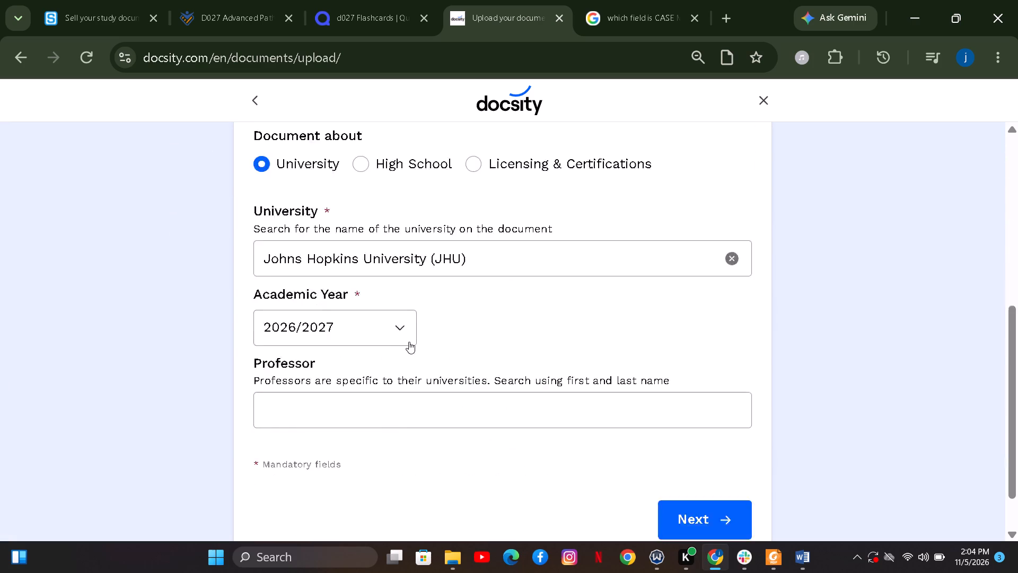
{"action": "scroll", "coordinate": [409, 342], "scroll_direction": "down", "scroll_amount": 2}
{"action": "left_click", "coordinate": [717, 465]}
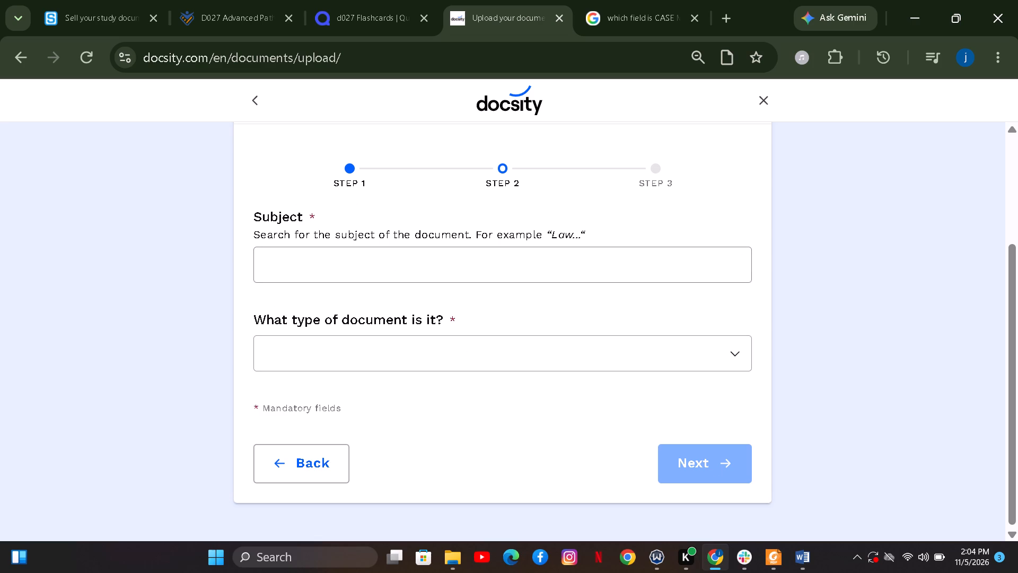
Search the subjects for "nurs" and set the document's subject to Nursing.
{"action": "left_click", "coordinate": [497, 269]}
{"action": "type", "text": "ur"}
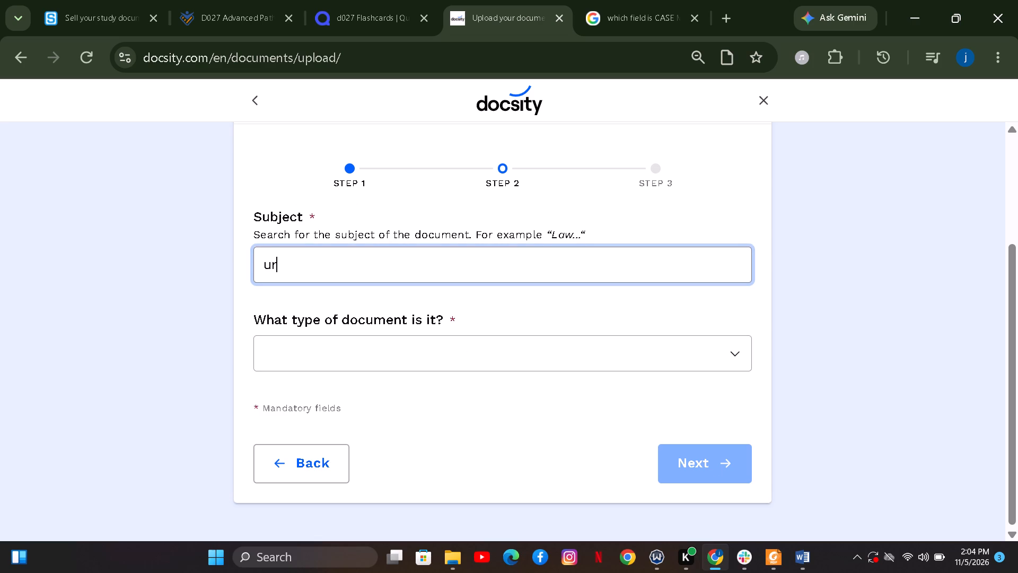
{"action": "key", "text": "s"}
{"action": "key", "text": "BackSpace"}
{"action": "key", "text": "BackSpace"}
{"action": "key", "text": "BackSpace"}
{"action": "key", "text": "BackSpace"}
{"action": "key", "text": "BackSpace"}
{"action": "key", "text": "BackSpace"}
{"action": "key", "text": "BackSpace"}
{"action": "key", "text": "BackSpace"}
{"action": "key", "text": "BackSpace"}
{"action": "key", "text": "BackSpace"}
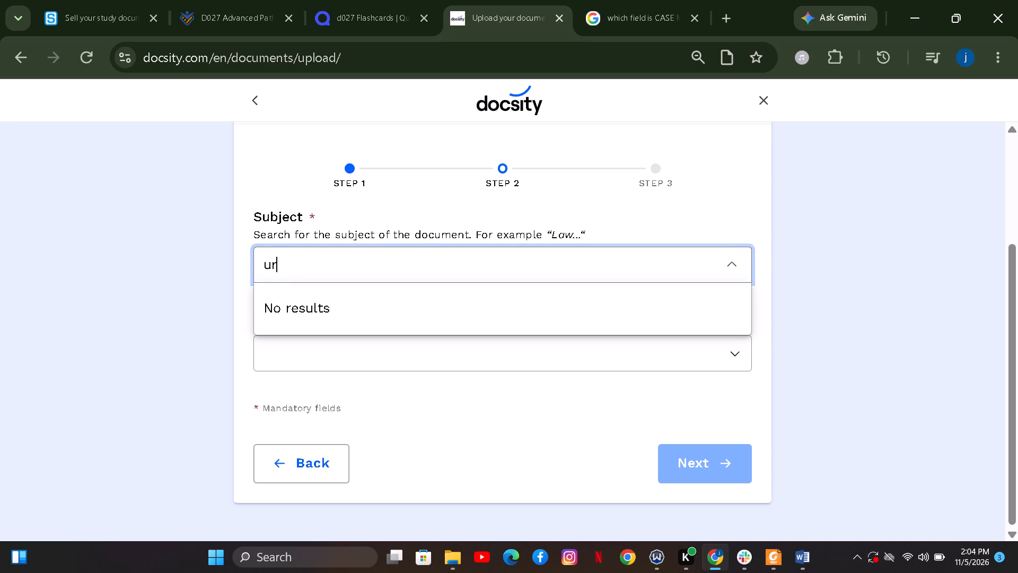
{"action": "type", "text": "nurs"}
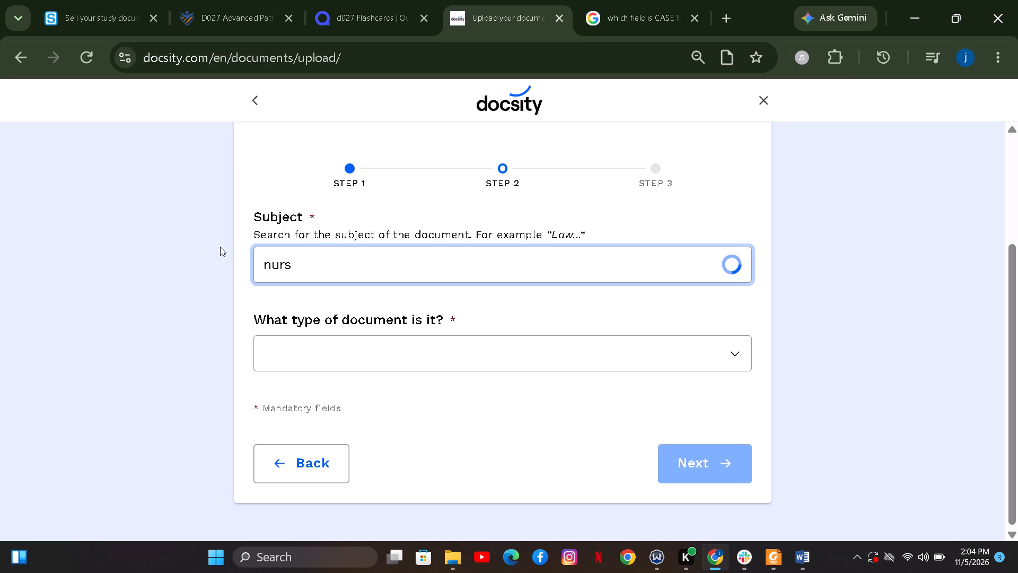
{"action": "left_click", "coordinate": [338, 314]}
Set the document type to Exercises with the Exams typology, and continue to the price and title details.
{"action": "left_click", "coordinate": [396, 358]}
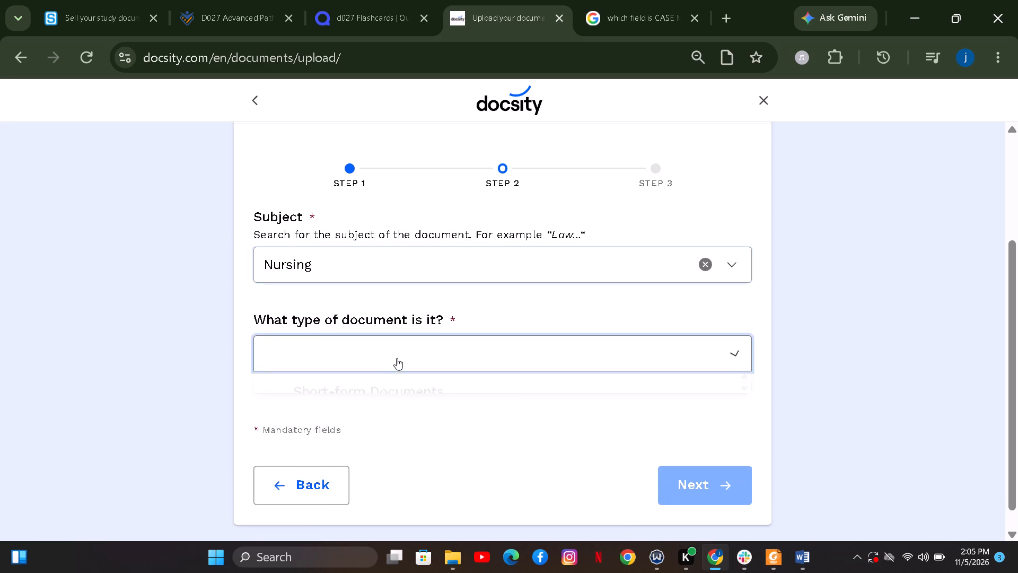
{"action": "scroll", "coordinate": [284, 419], "scroll_direction": "down", "scroll_amount": 3}
{"action": "left_click", "coordinate": [320, 341]}
{"action": "left_click", "coordinate": [295, 300]}
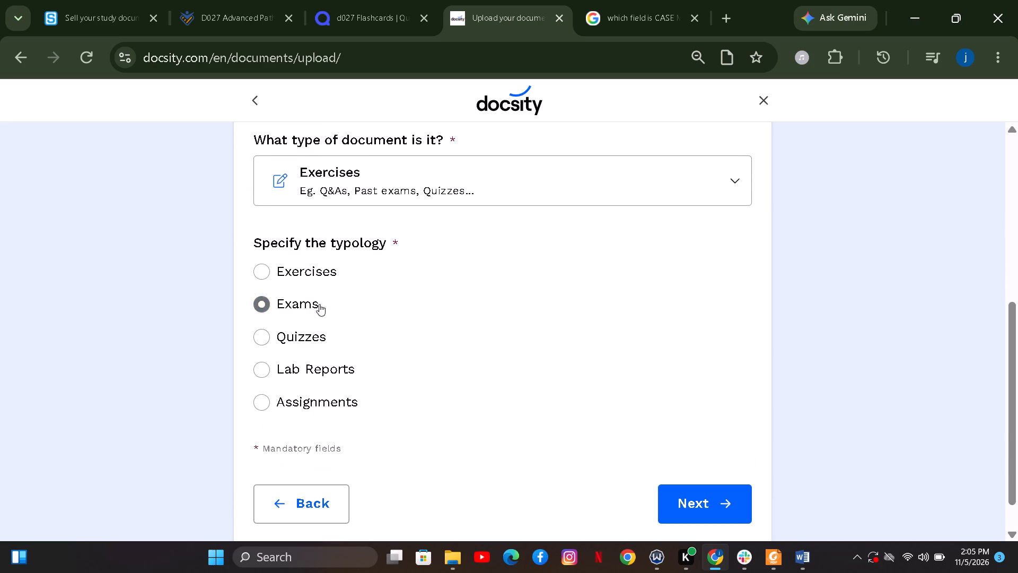
{"action": "left_click", "coordinate": [726, 493]}
Paste the copied title block into the description and title, trimming the title to "EAQ NCLEX EXAM WITH ACTUAL CORRECT QUESTIONS".
{"action": "left_click", "coordinate": [547, 408]}
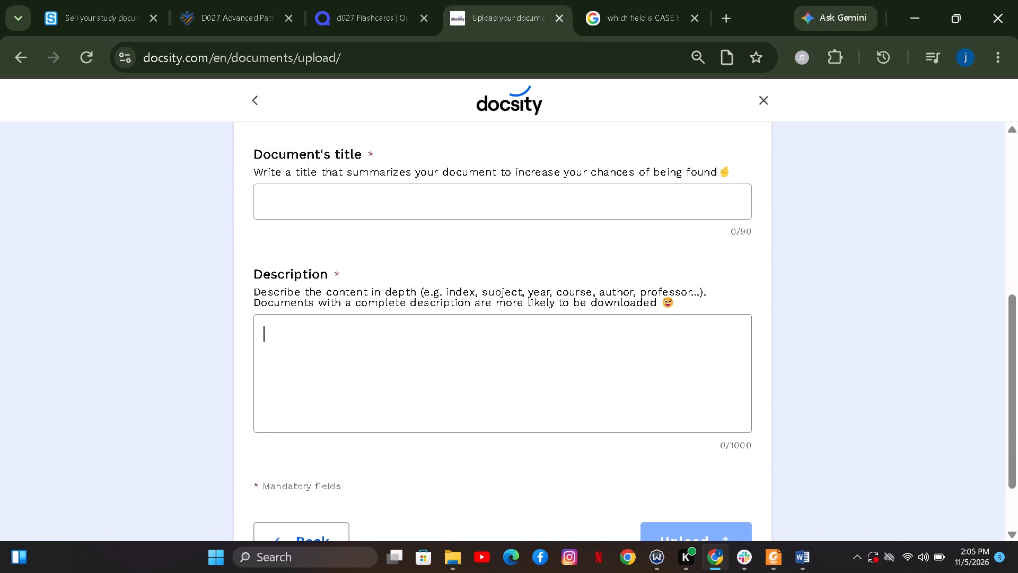
{"action": "key", "text": "ctrl+v"}
{"action": "left_click", "coordinate": [439, 197]}
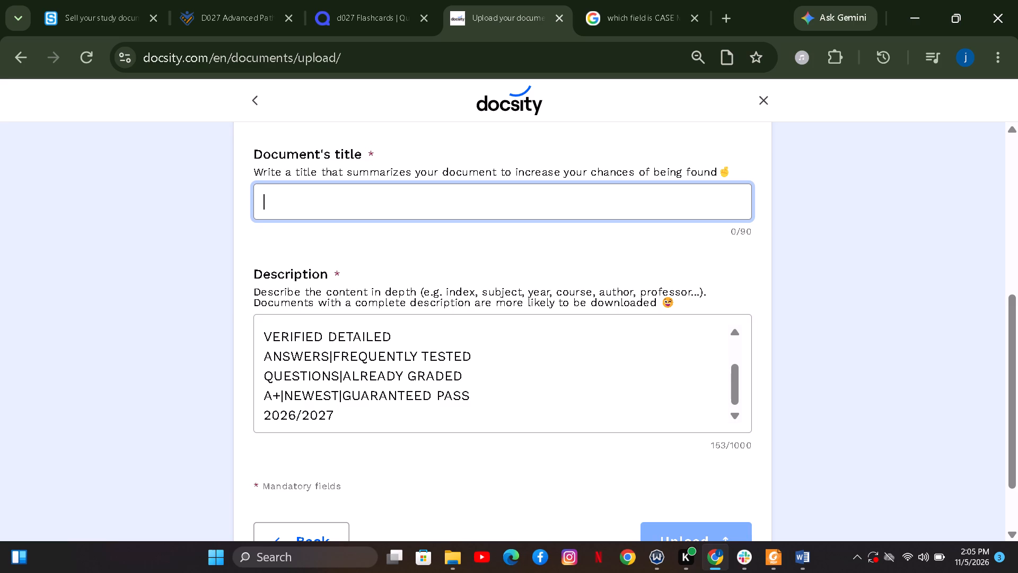
{"action": "key", "text": "ctrl+v"}
{"action": "left_click_drag", "start_coordinate": [386, 202], "coordinate": [749, 237]}
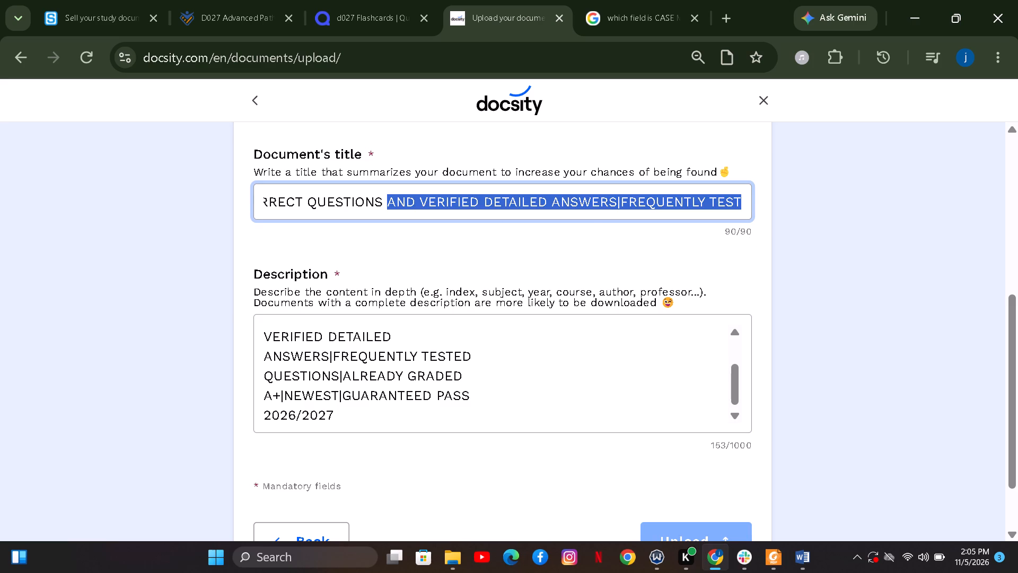
{"action": "key", "text": "BackSpace"}
Set the price of the EAQ NCLEX document to 160 points.
{"action": "scroll", "coordinate": [525, 265], "scroll_direction": "up", "scroll_amount": 4}
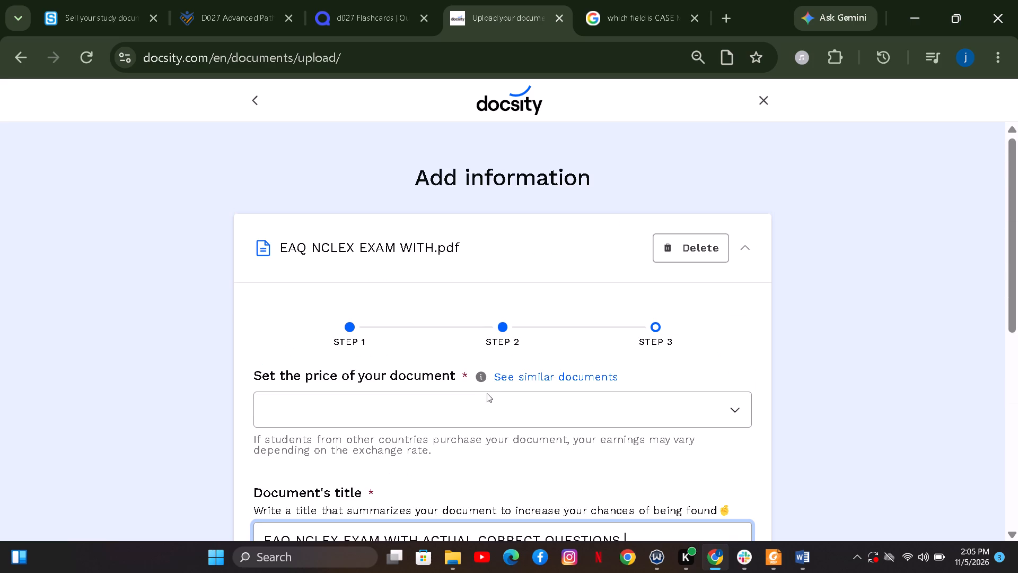
{"action": "left_click", "coordinate": [482, 398]}
{"action": "scroll", "coordinate": [441, 412], "scroll_direction": "down", "scroll_amount": 3}
{"action": "scroll", "coordinate": [324, 405], "scroll_direction": "down", "scroll_amount": 2}
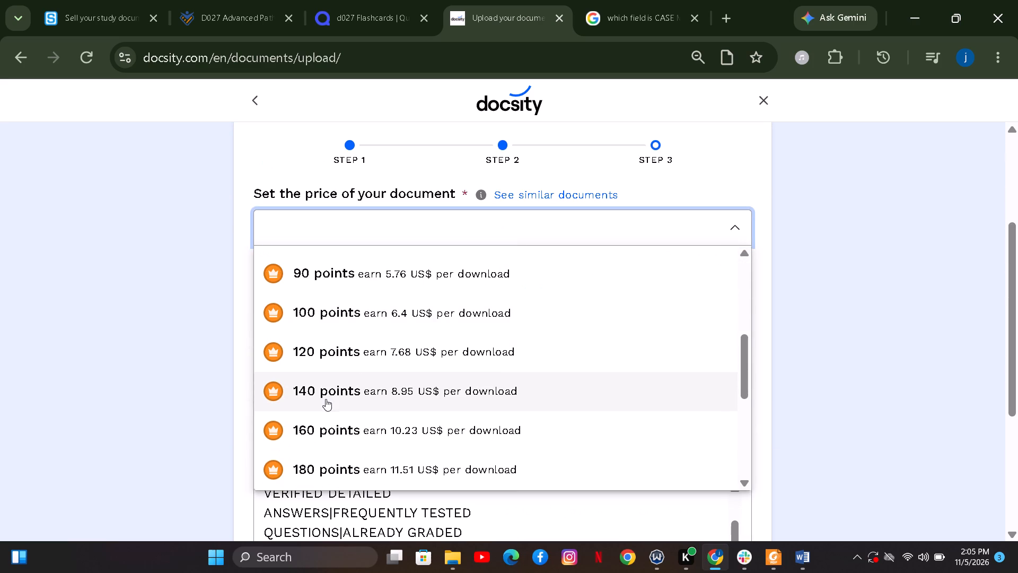
{"action": "left_click", "coordinate": [320, 430]}
Submit the EAQ NCLEX listing on Docsity and start another document upload.
{"action": "scroll", "coordinate": [322, 413], "scroll_direction": "down", "scroll_amount": 4}
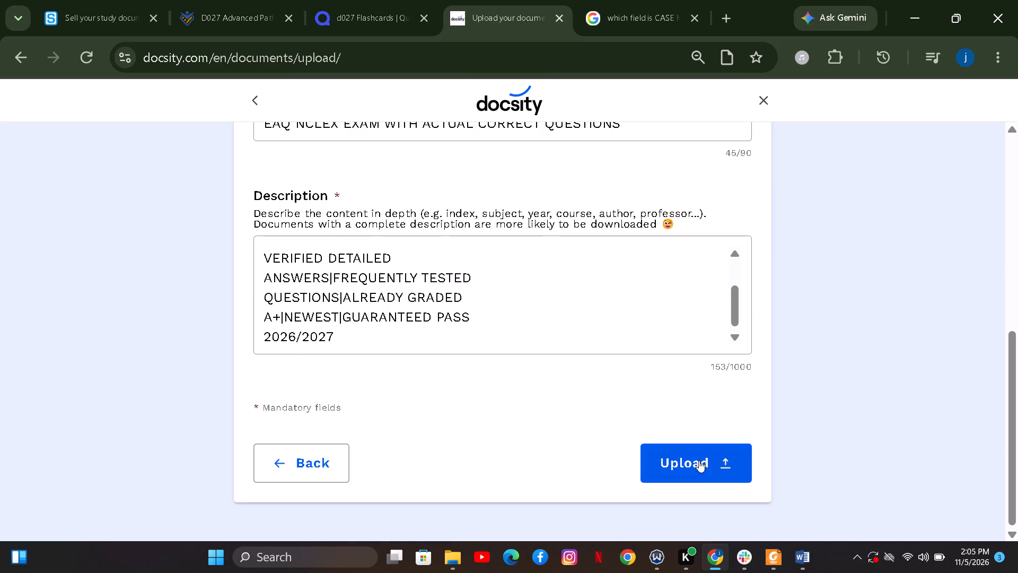
{"action": "left_click", "coordinate": [699, 461]}
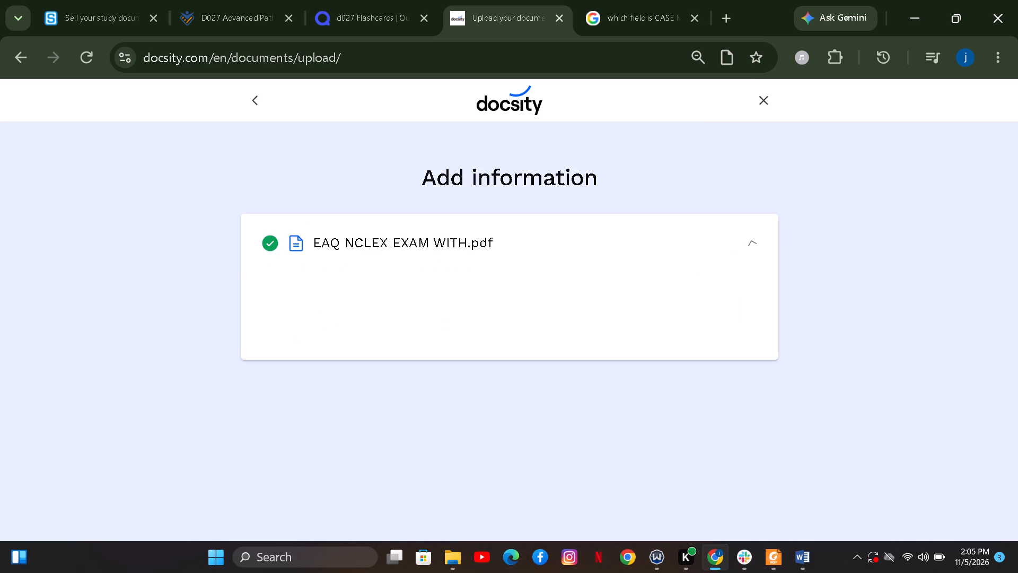
{"action": "left_click", "coordinate": [526, 283]}
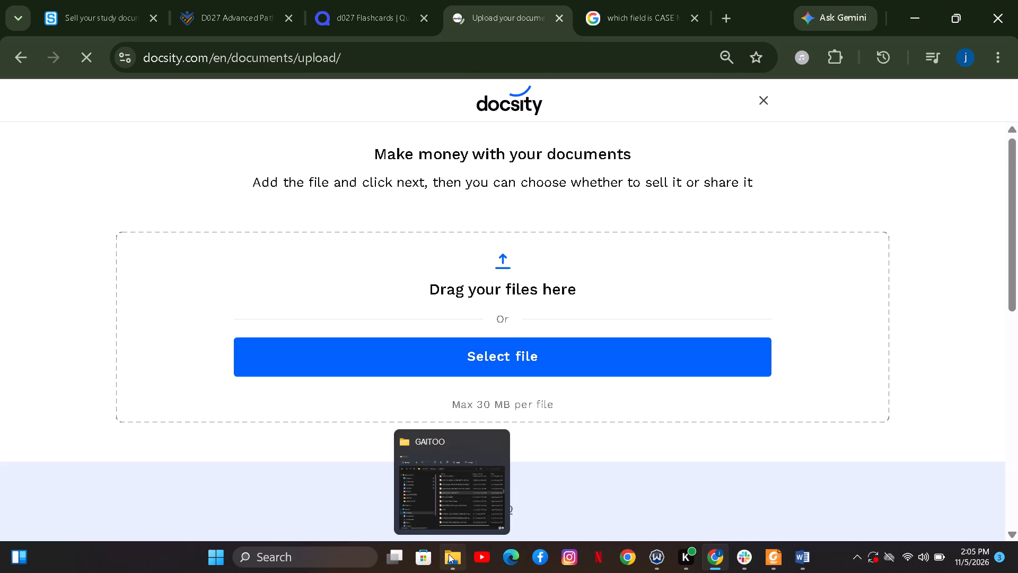
Open the NP1 EXAM 1 REVIEW QUESTIONS PDF from the GAITOO folder and copy its title block.
{"action": "left_click", "coordinate": [449, 554]}
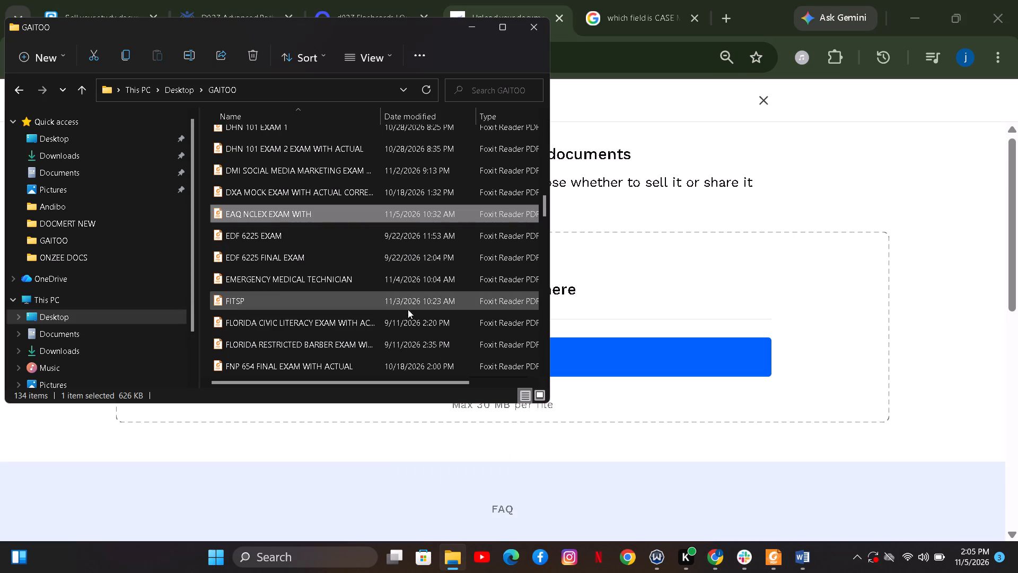
{"action": "scroll", "coordinate": [400, 329], "scroll_direction": "down", "scroll_amount": 1}
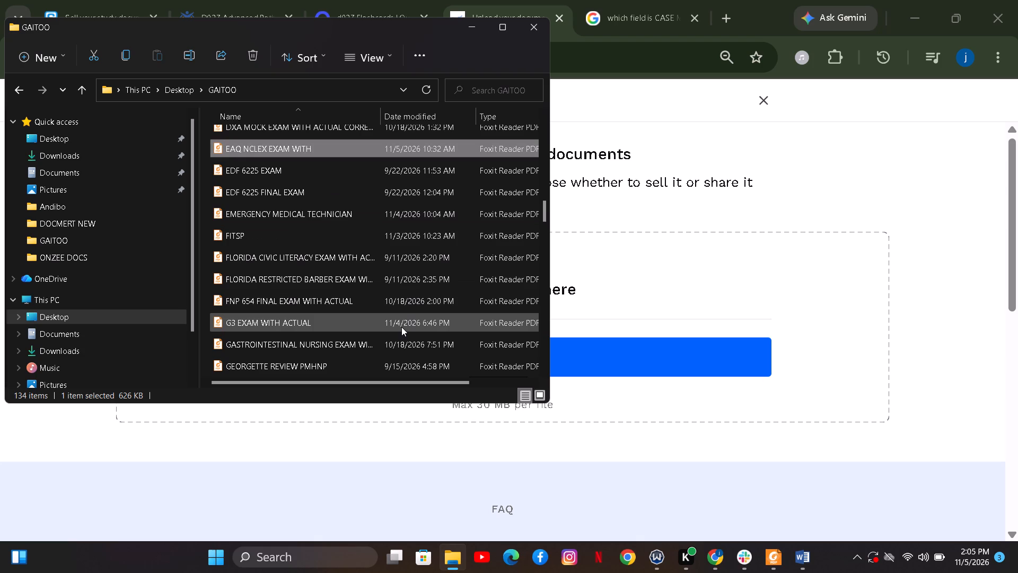
{"action": "scroll", "coordinate": [401, 327], "scroll_direction": "down", "scroll_amount": 1}
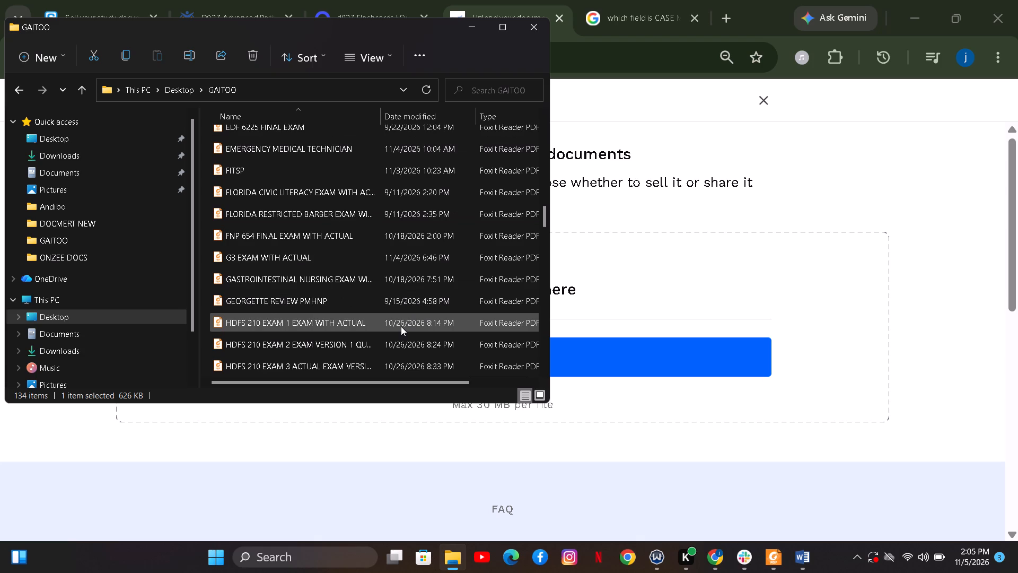
{"action": "scroll", "coordinate": [401, 326], "scroll_direction": "down", "scroll_amount": 1}
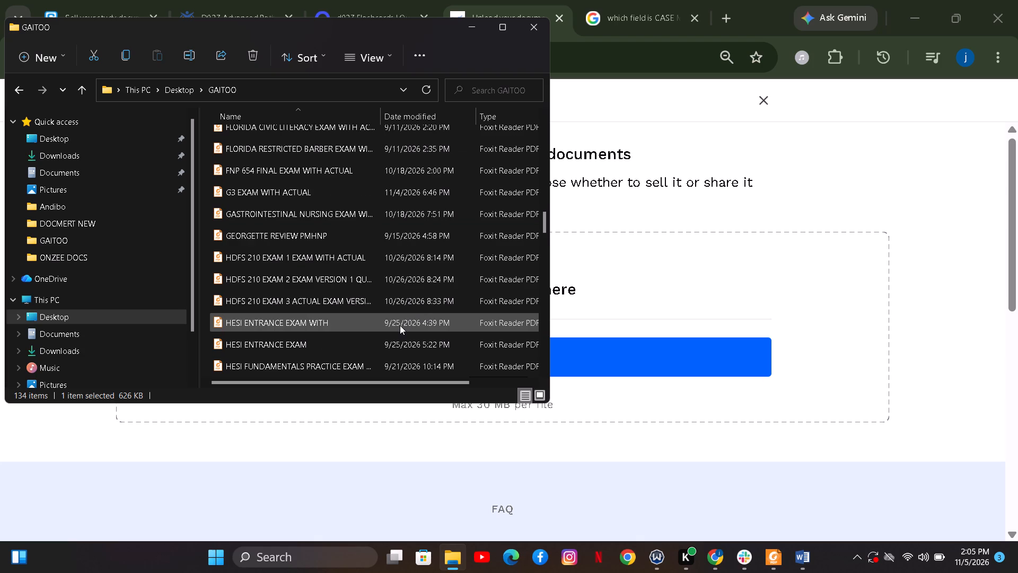
{"action": "scroll", "coordinate": [400, 325], "scroll_direction": "down", "scroll_amount": 2}
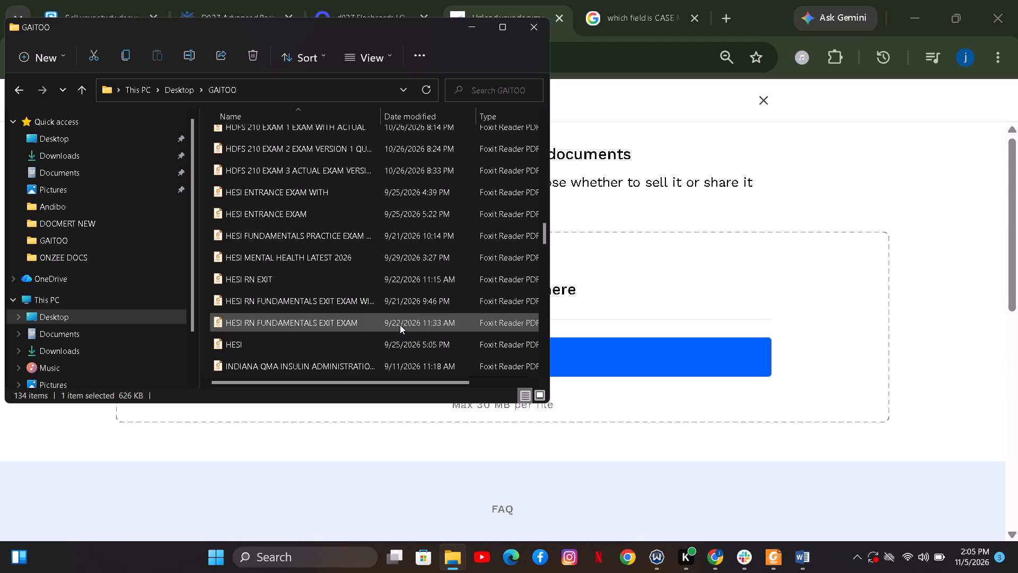
{"action": "scroll", "coordinate": [400, 325], "scroll_direction": "down", "scroll_amount": 3}
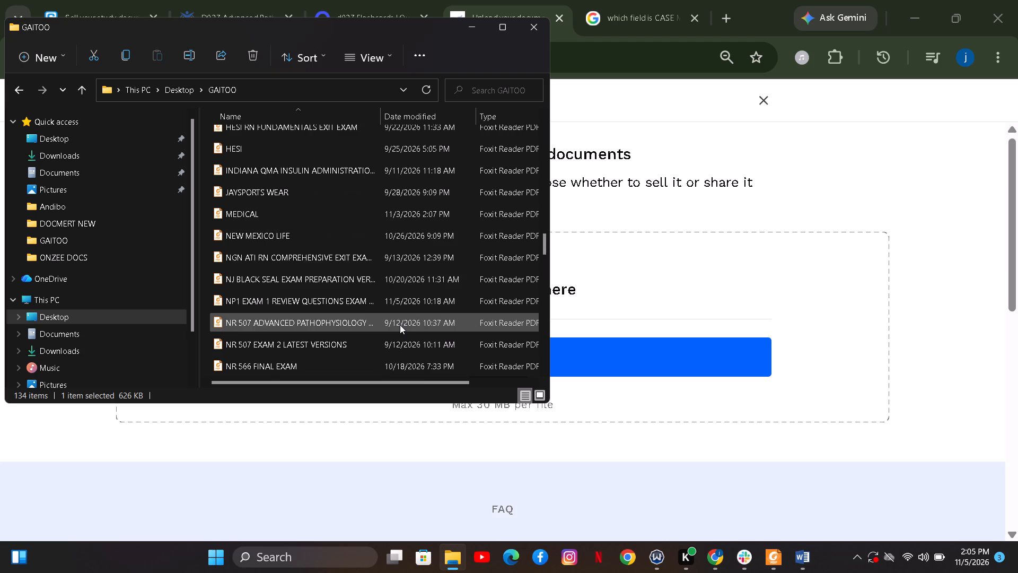
{"action": "double_click", "coordinate": [401, 302]}
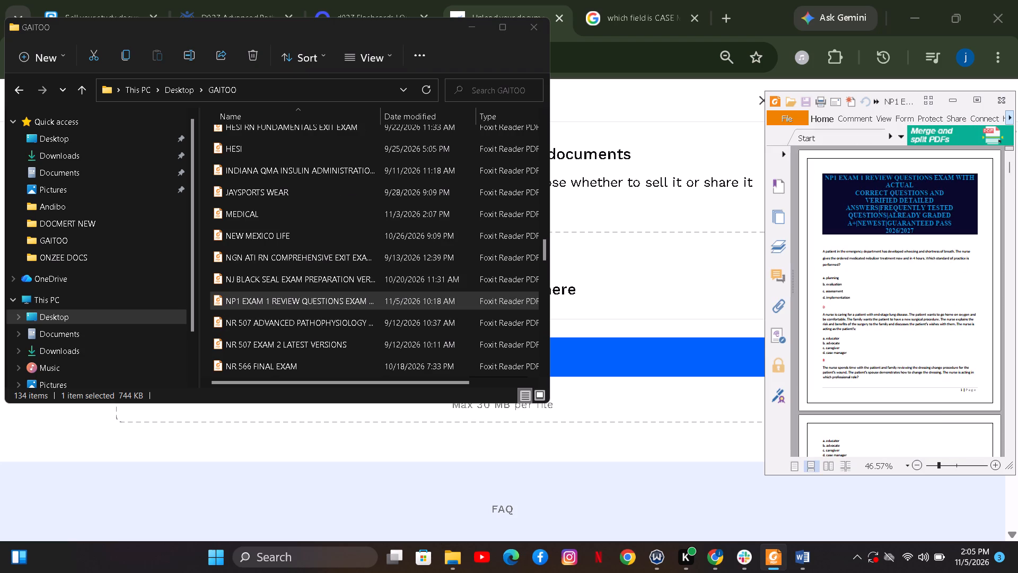
{"action": "key", "text": "ctrl+c"}
{"action": "key", "text": "ctrl+c"}
Add the NP1 EXAM 1 REVIEW QUESTIONS PDF to the Docsity upload, declare own authorship and continue to its information form.
{"action": "left_click_drag", "start_coordinate": [425, 302], "coordinate": [603, 289]}
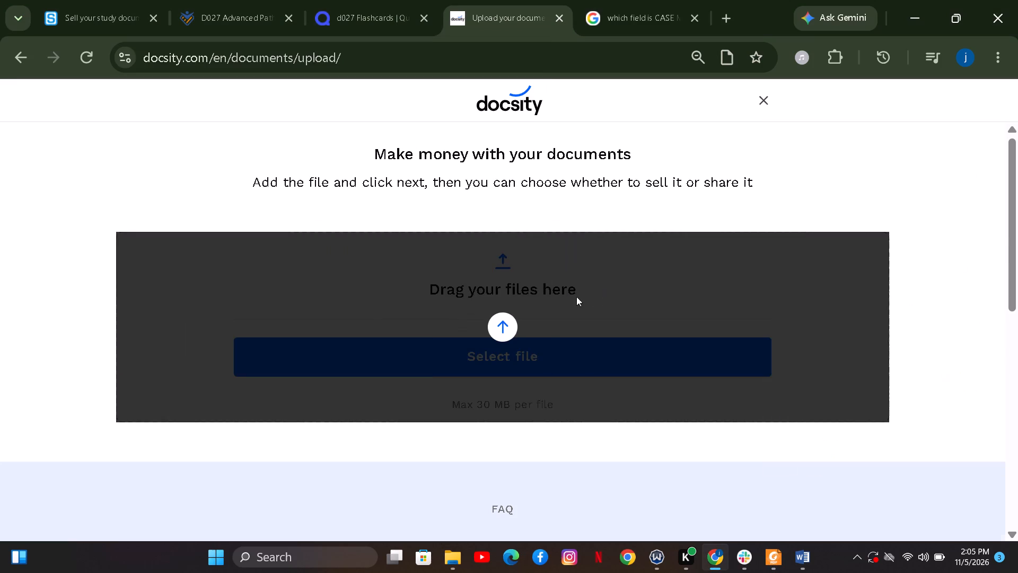
{"action": "left_click", "coordinate": [326, 389]}
{"action": "left_click", "coordinate": [333, 397]}
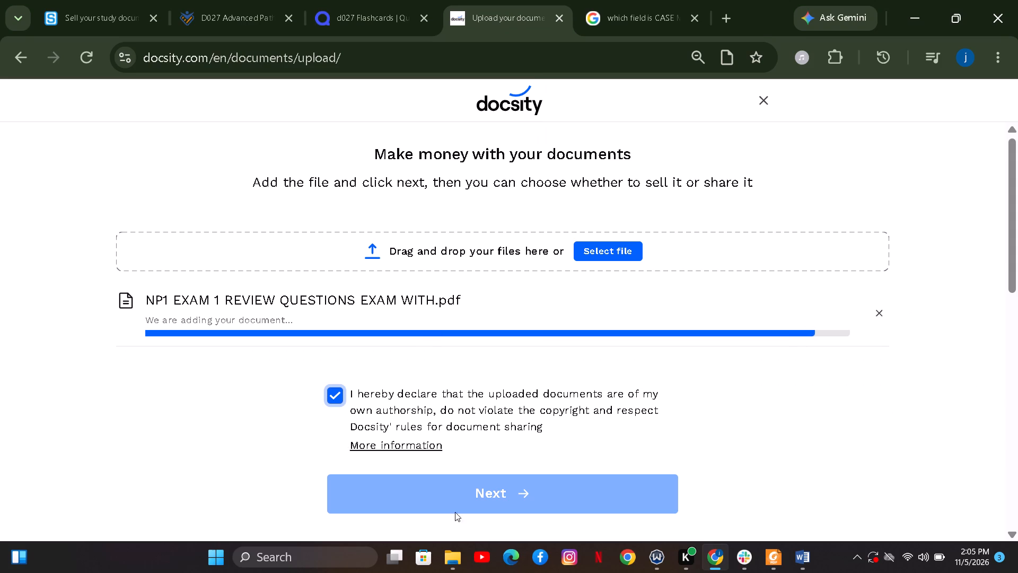
{"action": "left_click", "coordinate": [482, 480]}
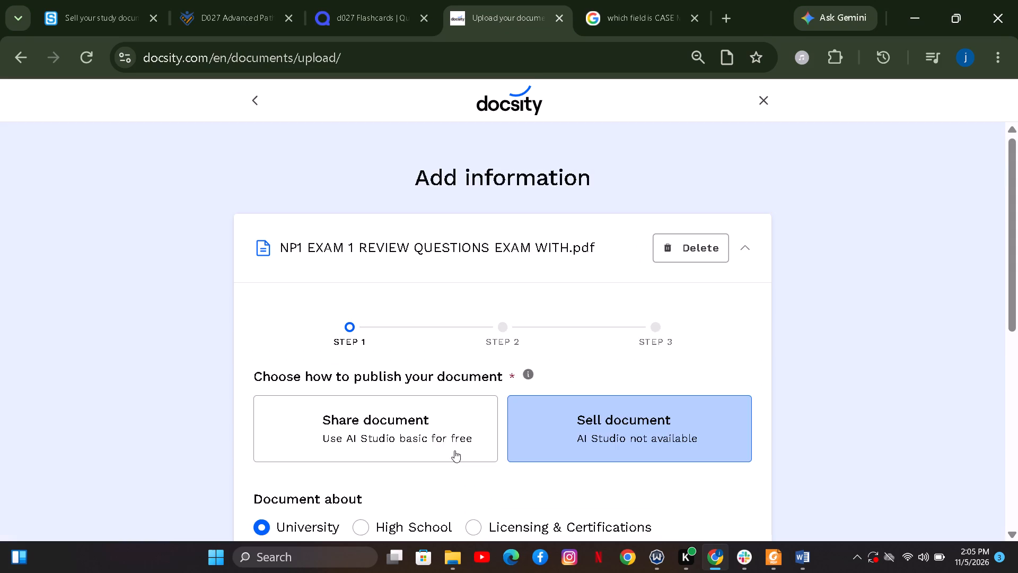
Set the academic year to 2026/2027 for the NP1 document and continue to step 2.
{"action": "scroll", "coordinate": [437, 421], "scroll_direction": "down", "scroll_amount": 3}
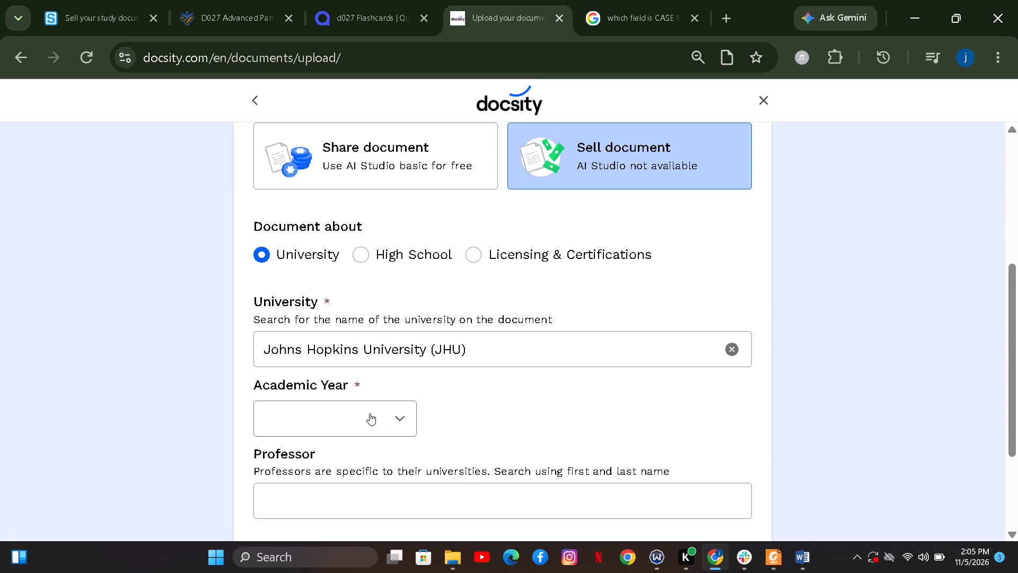
{"action": "left_click", "coordinate": [370, 413]}
{"action": "left_click", "coordinate": [379, 454]}
{"action": "scroll", "coordinate": [402, 423], "scroll_direction": "down", "scroll_amount": 3}
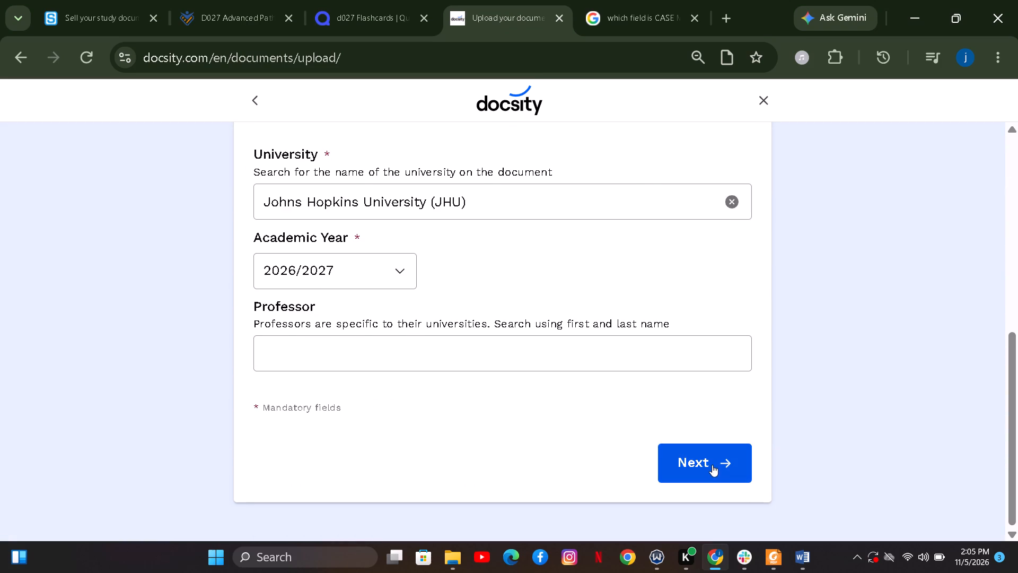
{"action": "left_click", "coordinate": [712, 465]}
Set the subject to Nursing and the document type to Exercises with the Exams typology, and continue to step 3.
{"action": "left_click", "coordinate": [411, 265]}
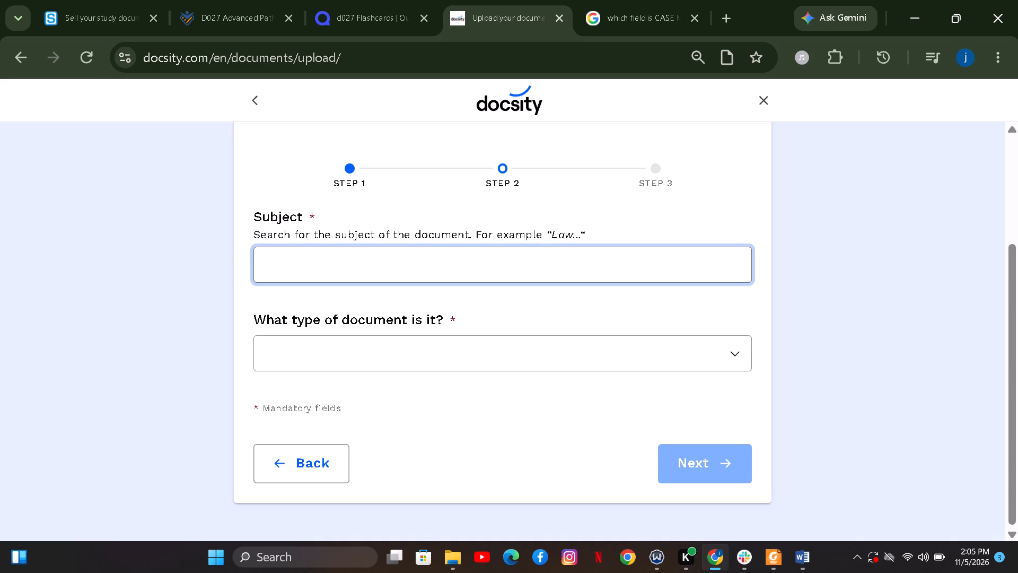
{"action": "type", "text": "nurs"}
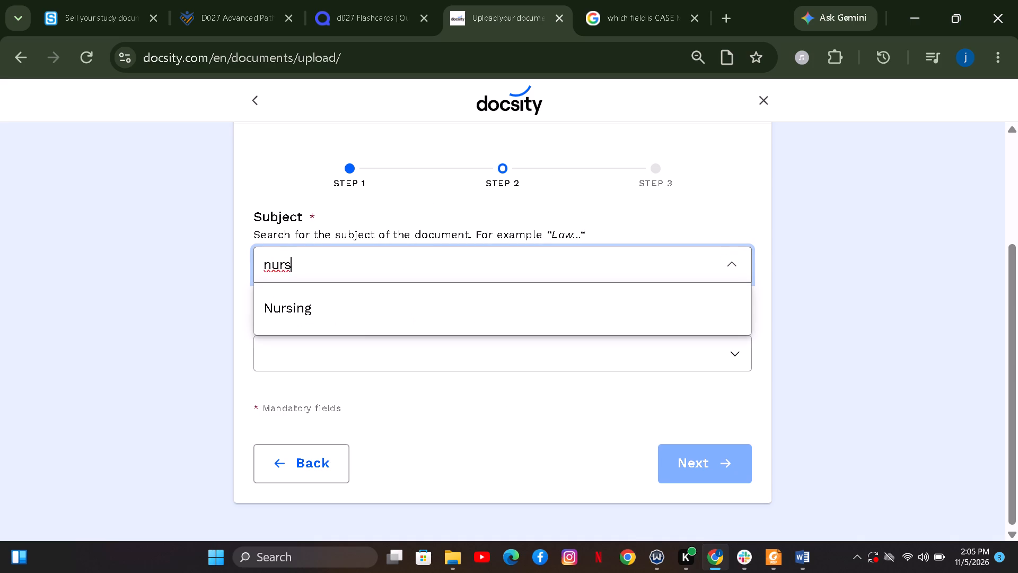
{"action": "left_click", "coordinate": [319, 317]}
{"action": "left_click", "coordinate": [334, 350]}
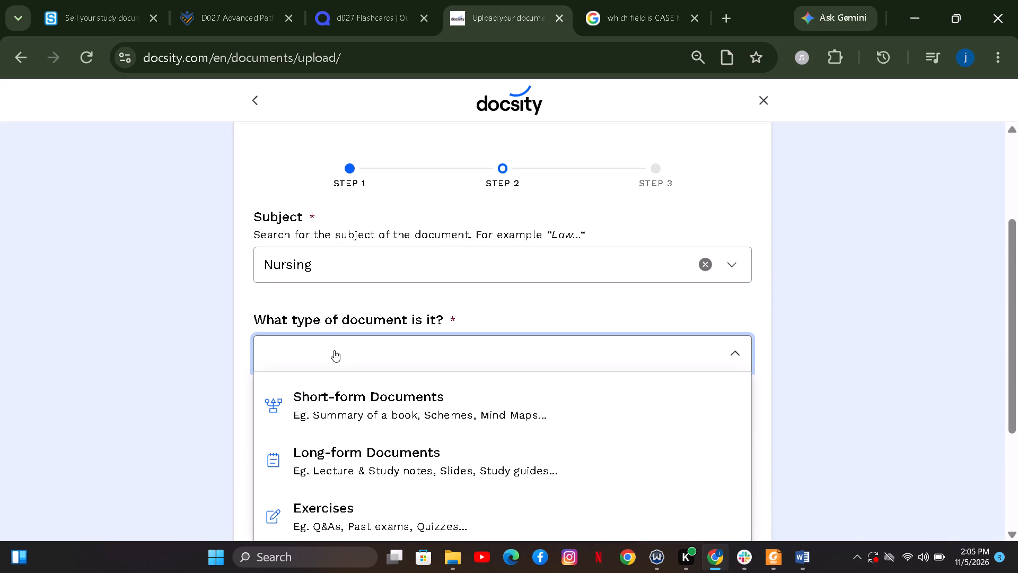
{"action": "scroll", "coordinate": [340, 415], "scroll_direction": "down", "scroll_amount": 3}
{"action": "left_click", "coordinate": [327, 337]}
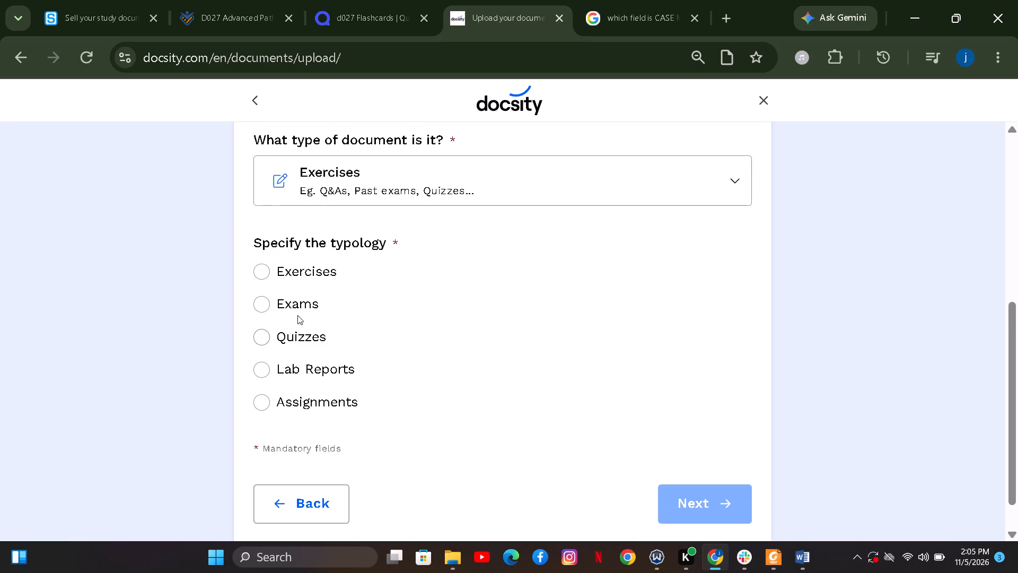
{"action": "left_click", "coordinate": [298, 306]}
{"action": "left_click", "coordinate": [674, 496]}
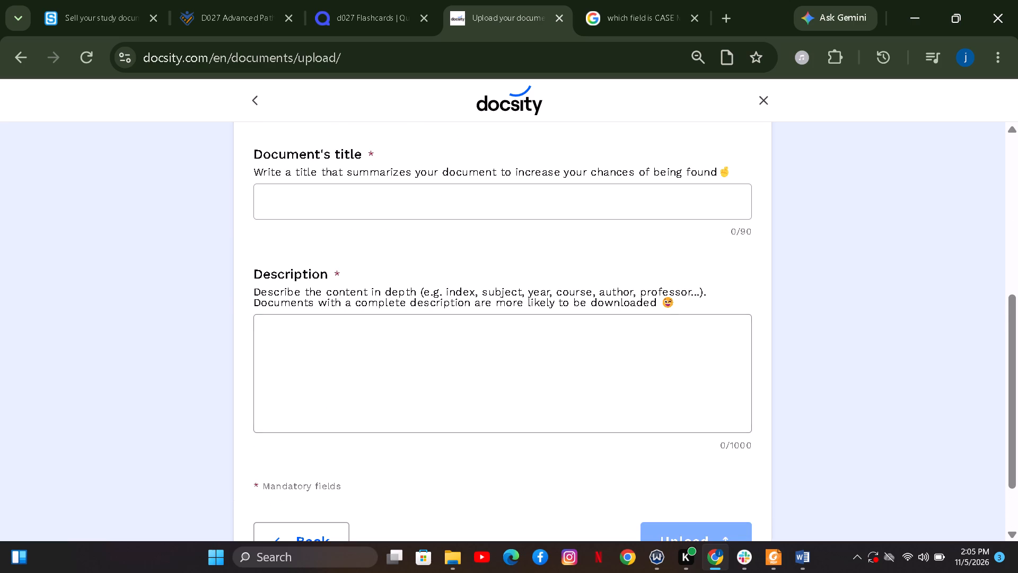
Paste the copied title block into the description and title, trimming the title to "NP1 EXAM 1 REVIEW QUESTIONS EXAM".
{"action": "left_click", "coordinate": [376, 354]}
{"action": "key", "text": "ctrl+v"}
{"action": "left_click", "coordinate": [417, 209]}
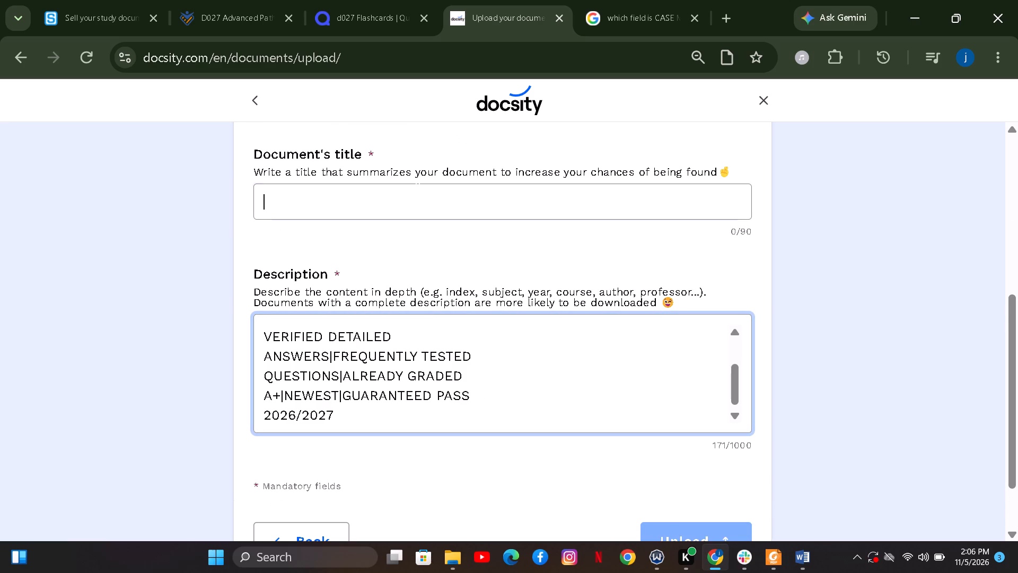
{"action": "key", "text": "ctrl+v"}
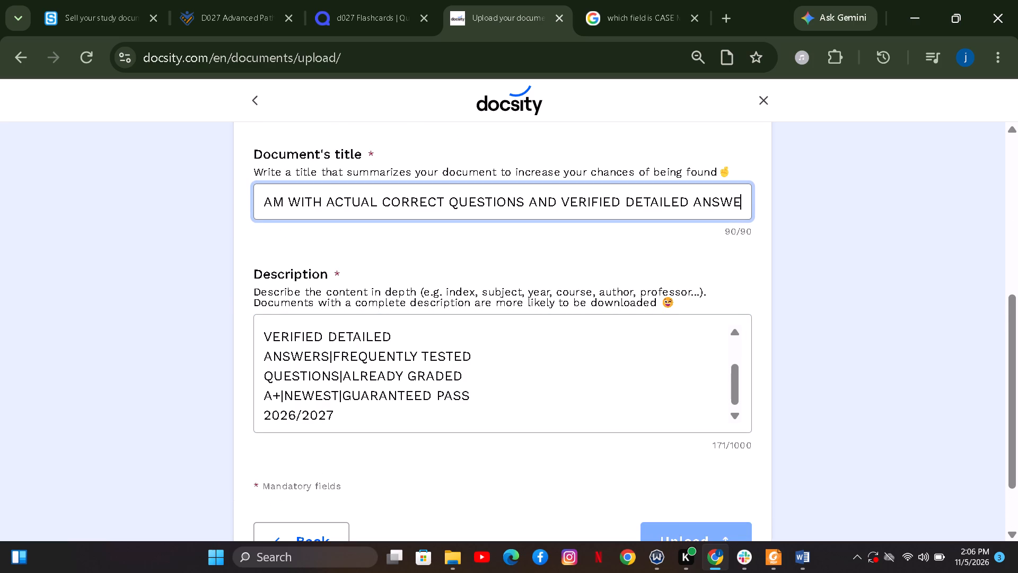
{"action": "left_click_drag", "start_coordinate": [533, 203], "coordinate": [785, 210]}
{"action": "key", "text": "BackSpace"}
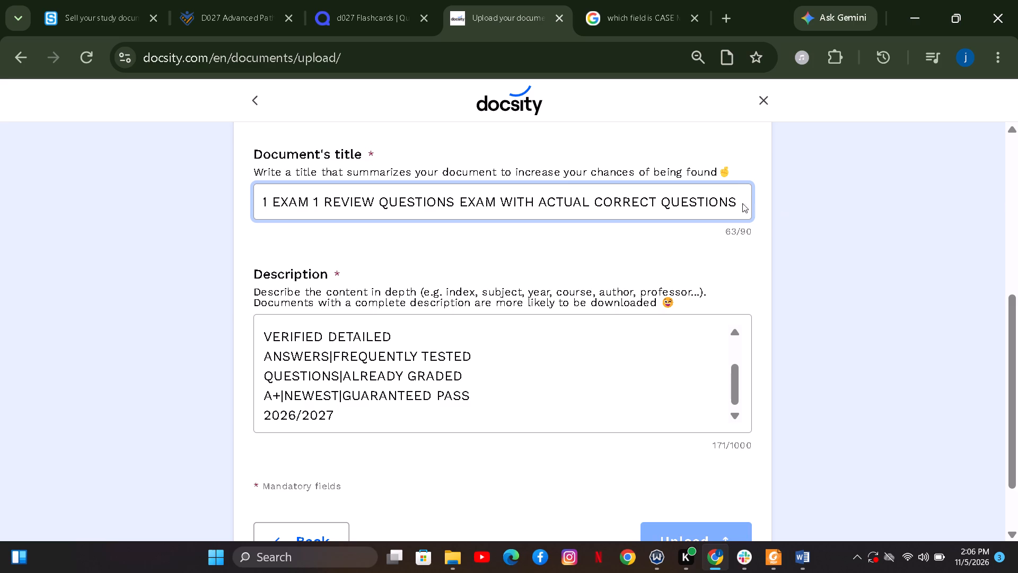
{"action": "left_click_drag", "start_coordinate": [501, 200], "coordinate": [502, 200]}
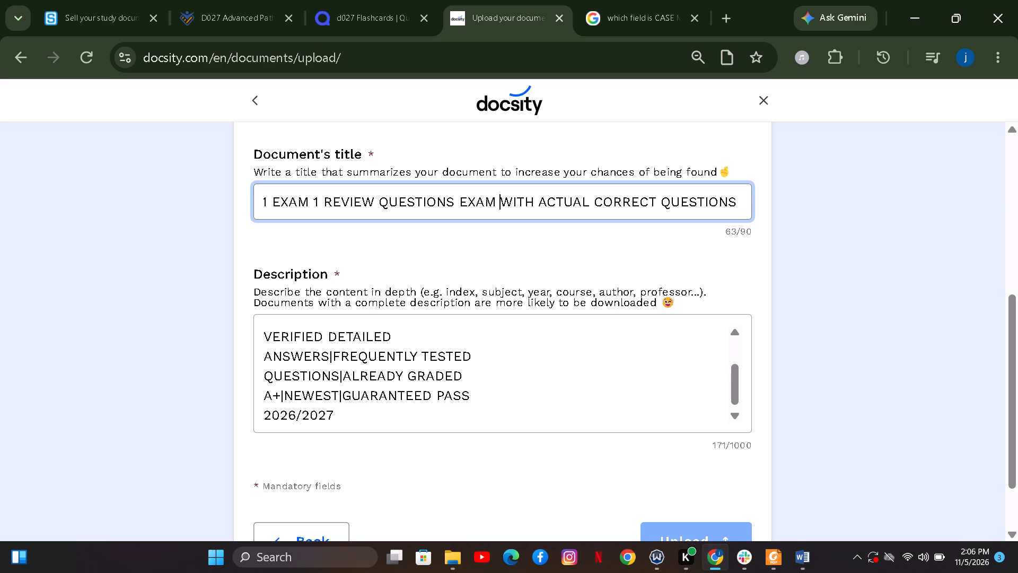
{"action": "left_click_drag", "start_coordinate": [502, 200], "coordinate": [785, 201]}
{"action": "key", "text": "BackSpace"}
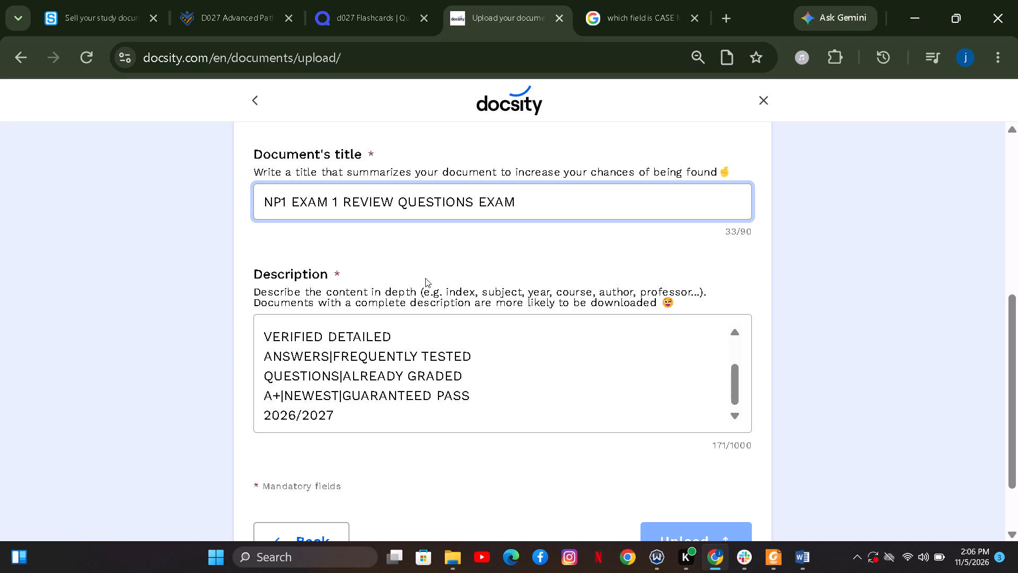
Set the price of the NP1 EXAM 1 document to 160 points.
{"action": "scroll", "coordinate": [430, 262], "scroll_direction": "up", "scroll_amount": 3}
{"action": "left_click", "coordinate": [418, 339]}
{"action": "scroll", "coordinate": [361, 349], "scroll_direction": "down", "scroll_amount": 3}
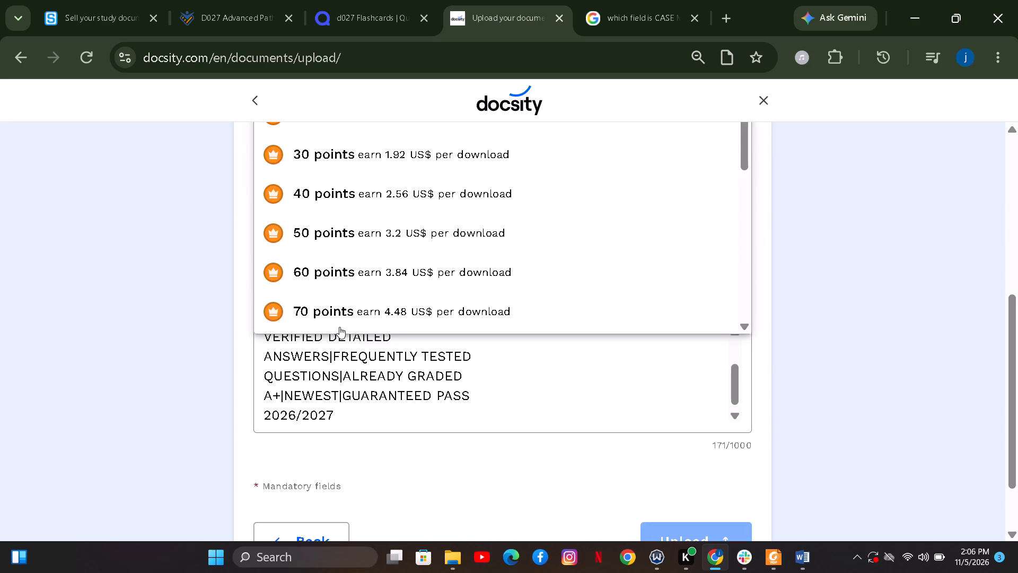
{"action": "scroll", "coordinate": [348, 302], "scroll_direction": "down", "scroll_amount": 4}
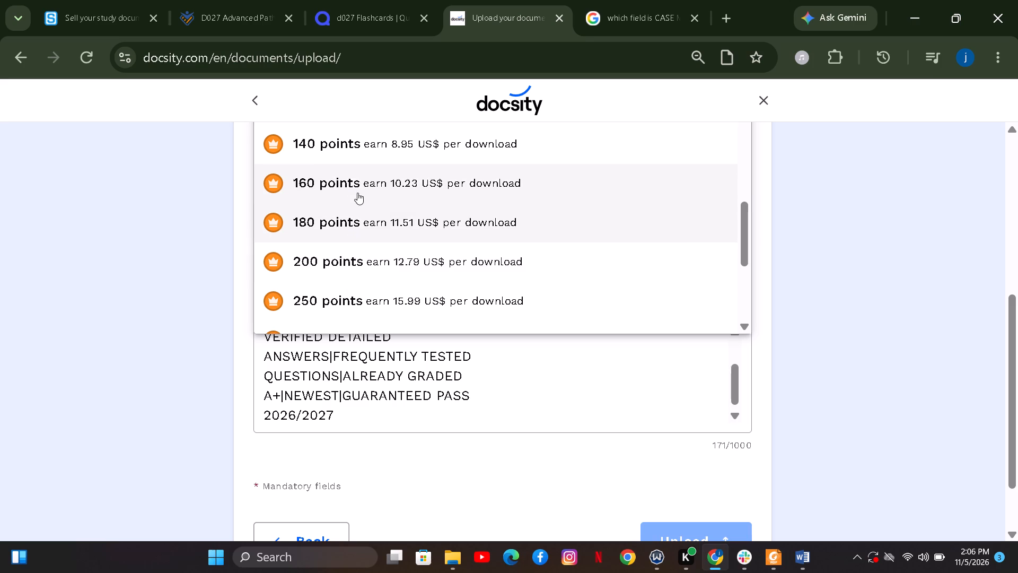
{"action": "left_click", "coordinate": [359, 185]}
Submit the NP1 EXAM 1 listing on Docsity and start another document upload.
{"action": "scroll", "coordinate": [503, 299], "scroll_direction": "down", "scroll_amount": 4}
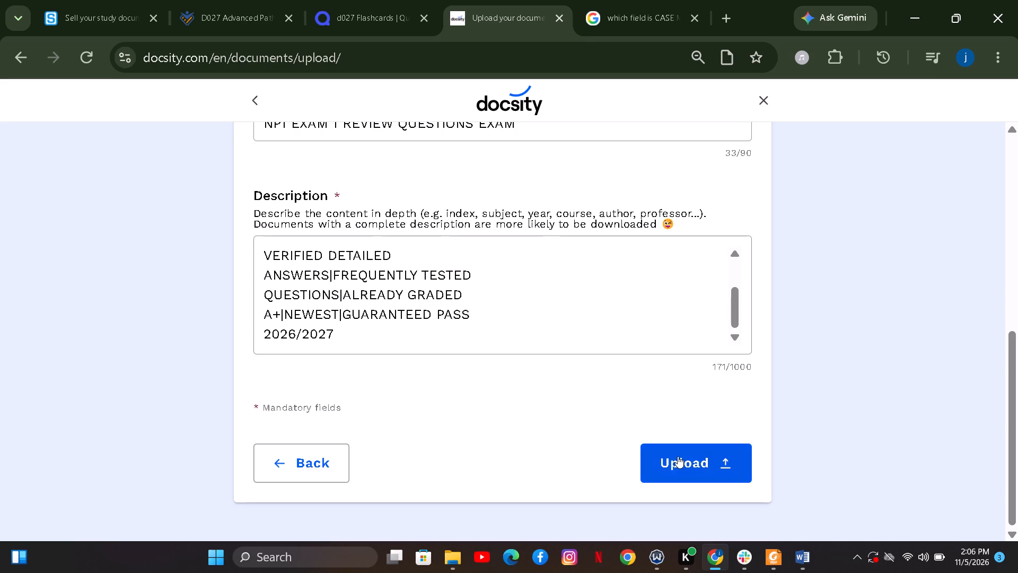
{"action": "left_click", "coordinate": [678, 456]}
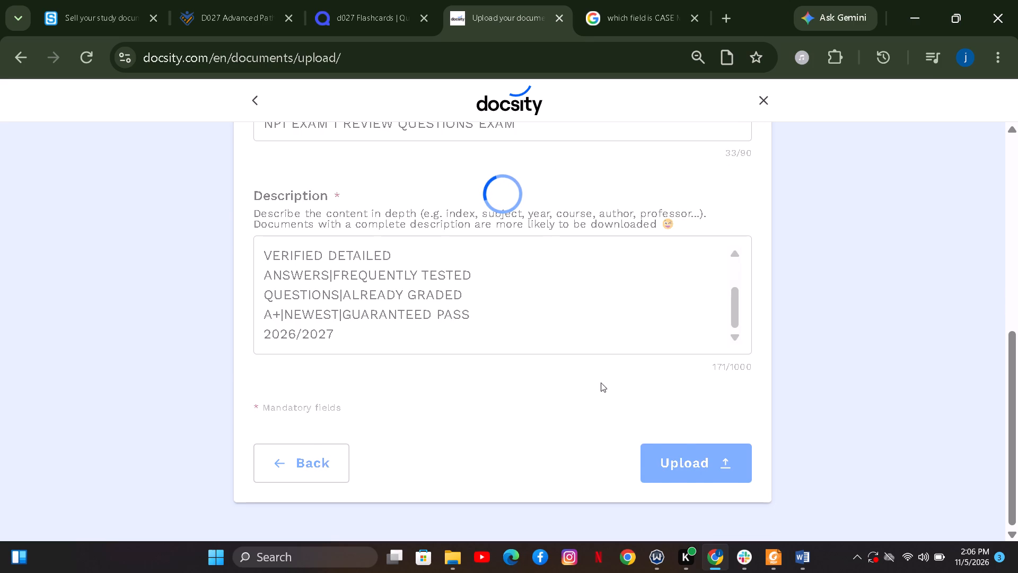
{"action": "left_click", "coordinate": [554, 291]}
Look through the exam PDFs and their modified dates in the GAITOO folder in File Explorer, and close the folder window.
{"action": "left_click", "coordinate": [446, 556]}
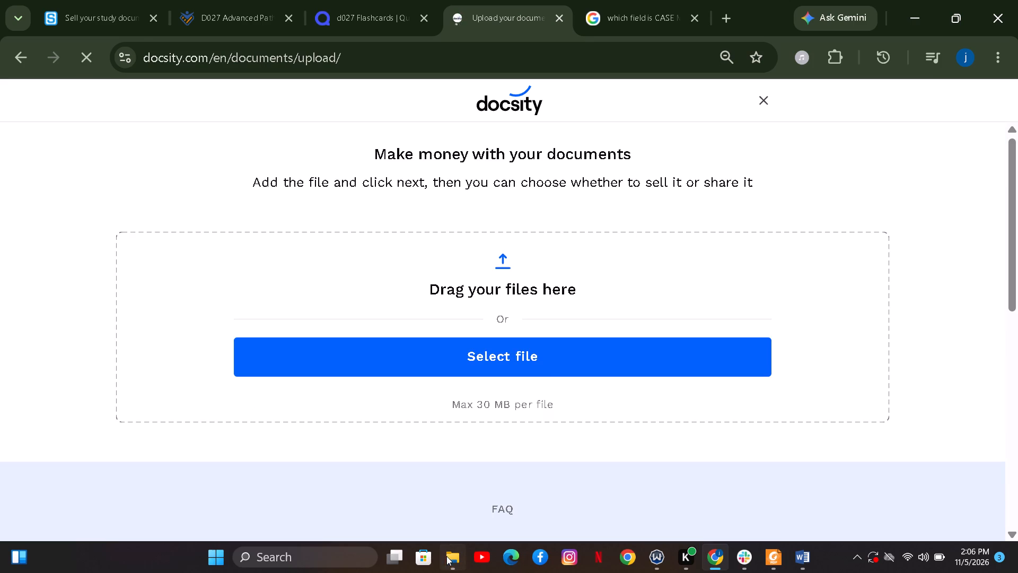
{"action": "scroll", "coordinate": [413, 320], "scroll_direction": "down", "scroll_amount": 1}
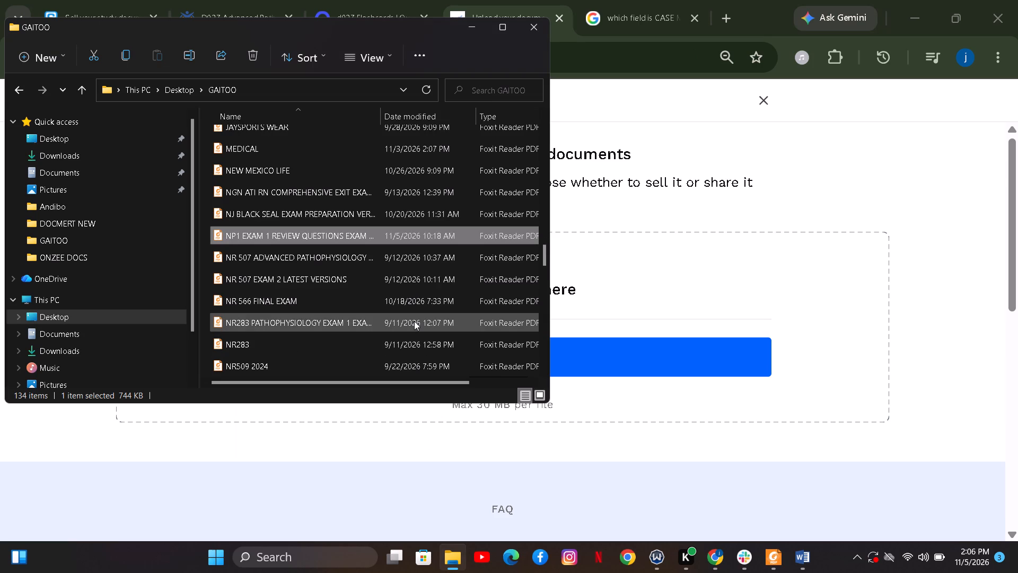
{"action": "scroll", "coordinate": [414, 321], "scroll_direction": "down", "scroll_amount": 2}
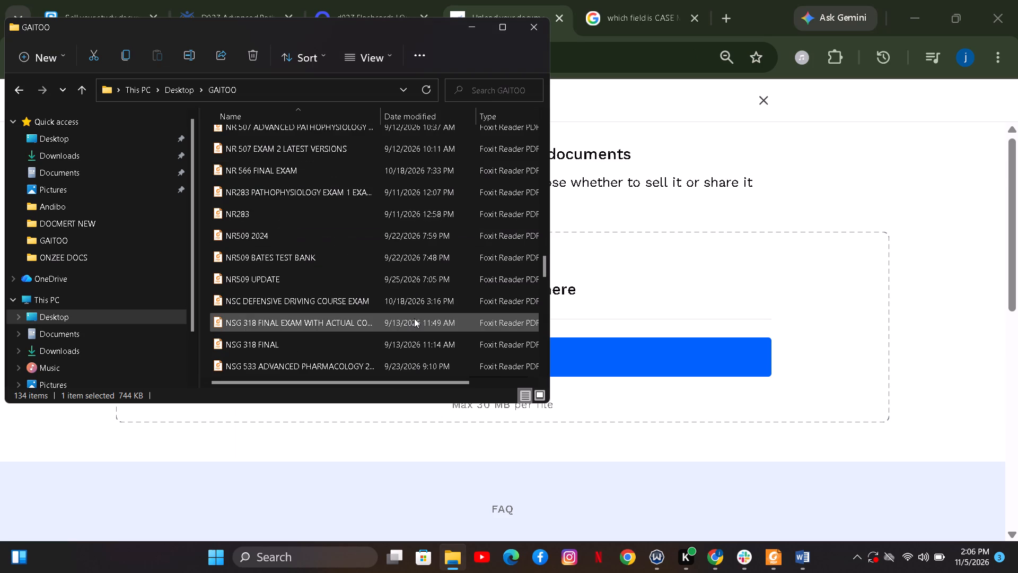
{"action": "scroll", "coordinate": [414, 318], "scroll_direction": "down", "scroll_amount": 3}
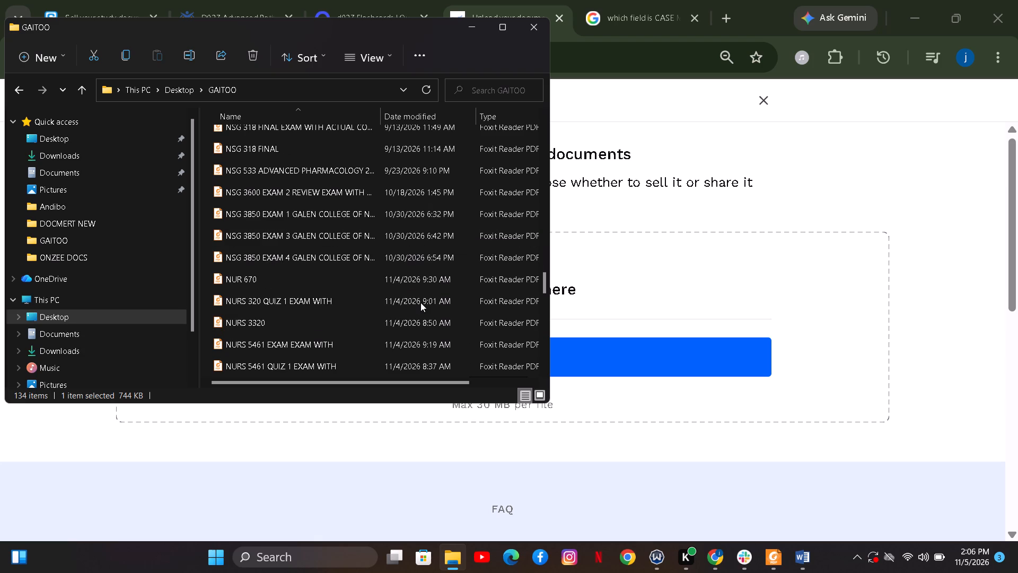
{"action": "scroll", "coordinate": [406, 327], "scroll_direction": "down", "scroll_amount": 1}
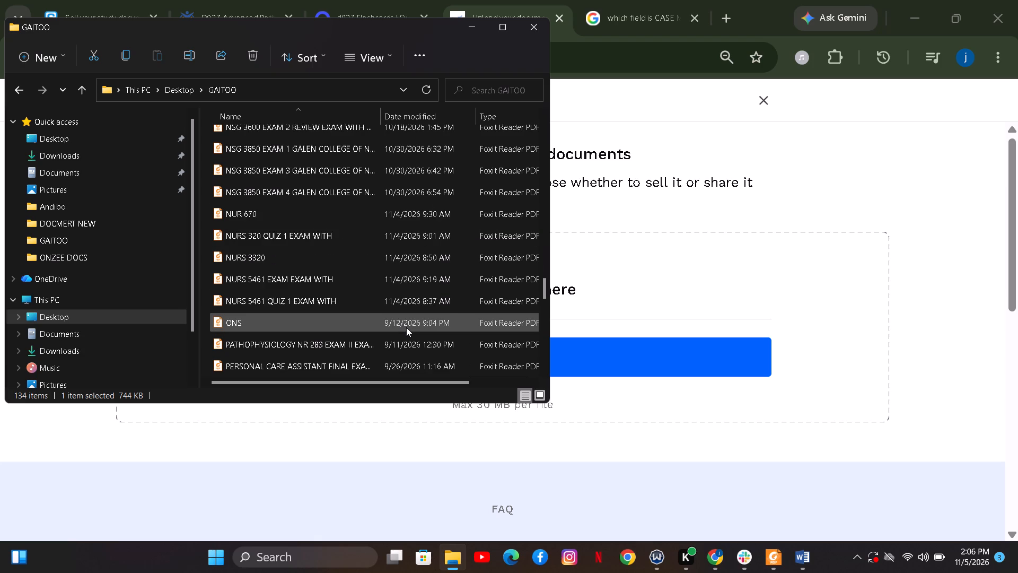
{"action": "scroll", "coordinate": [406, 327], "scroll_direction": "down", "scroll_amount": 1}
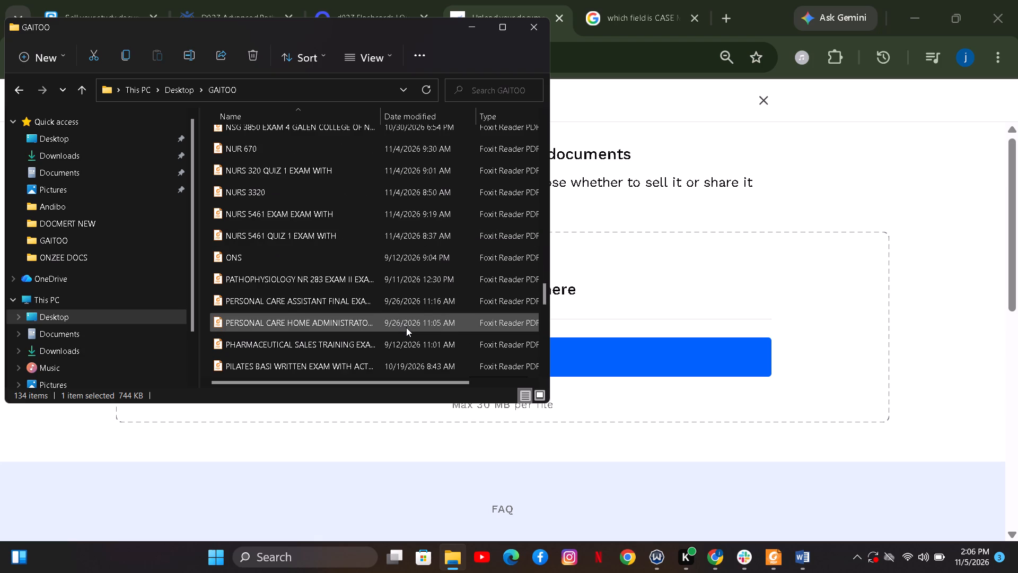
{"action": "scroll", "coordinate": [406, 327], "scroll_direction": "down", "scroll_amount": 2}
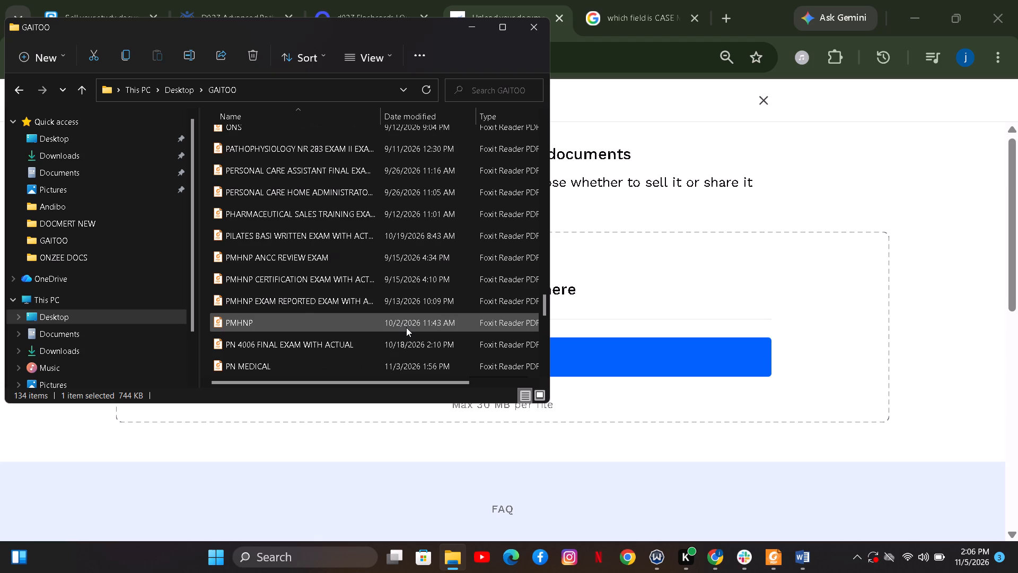
{"action": "scroll", "coordinate": [406, 327], "scroll_direction": "down", "scroll_amount": 1}
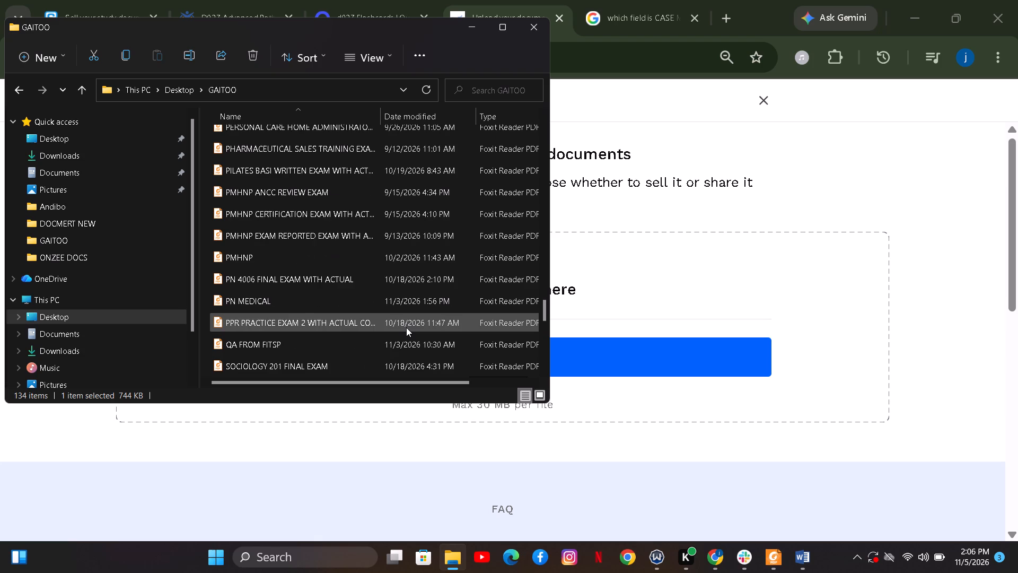
{"action": "scroll", "coordinate": [406, 327], "scroll_direction": "down", "scroll_amount": 1}
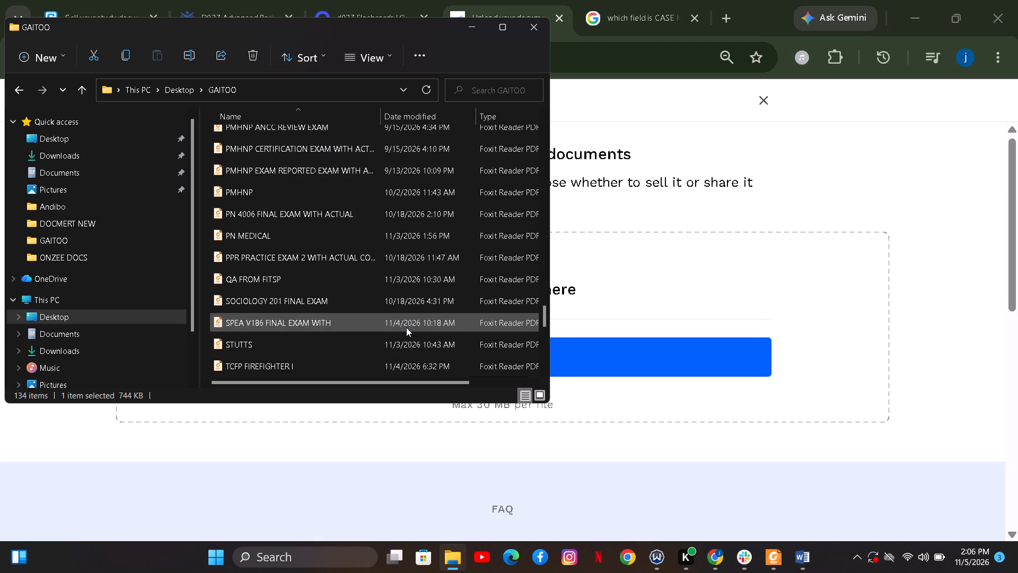
{"action": "scroll", "coordinate": [406, 327], "scroll_direction": "down", "scroll_amount": 2}
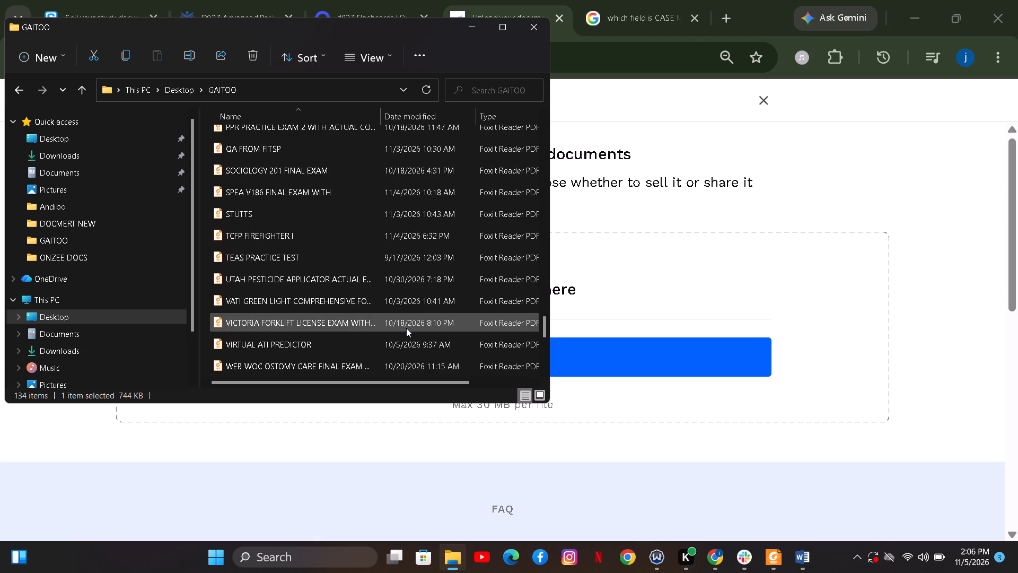
{"action": "scroll", "coordinate": [406, 328], "scroll_direction": "down", "scroll_amount": 1}
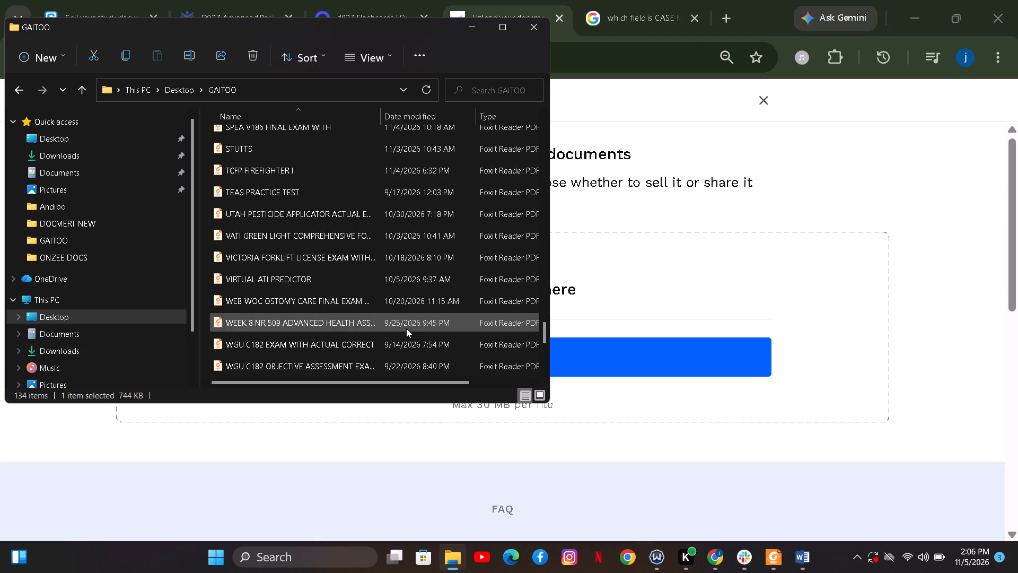
{"action": "scroll", "coordinate": [406, 328], "scroll_direction": "down", "scroll_amount": 3}
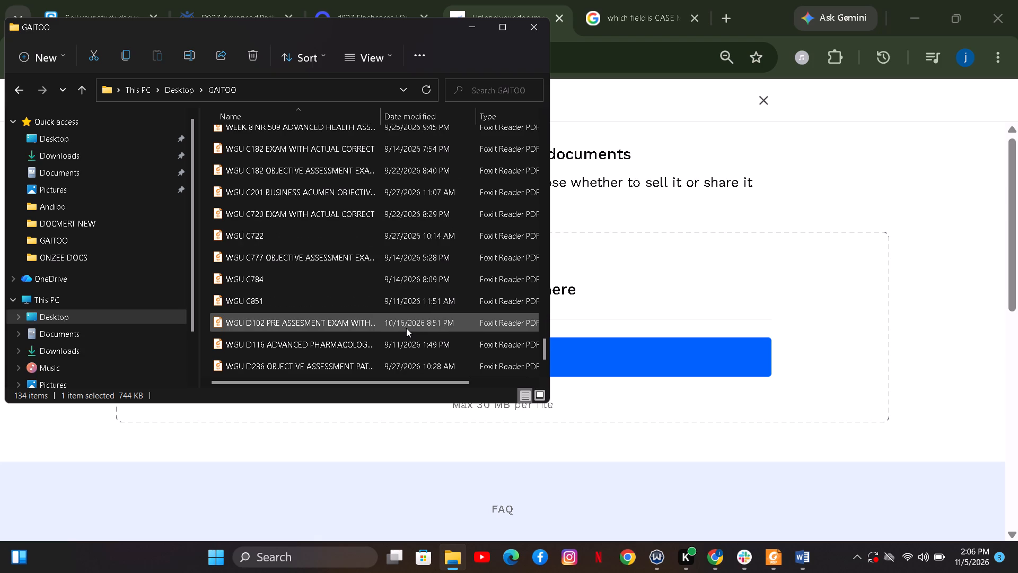
{"action": "scroll", "coordinate": [406, 328], "scroll_direction": "down", "scroll_amount": 3}
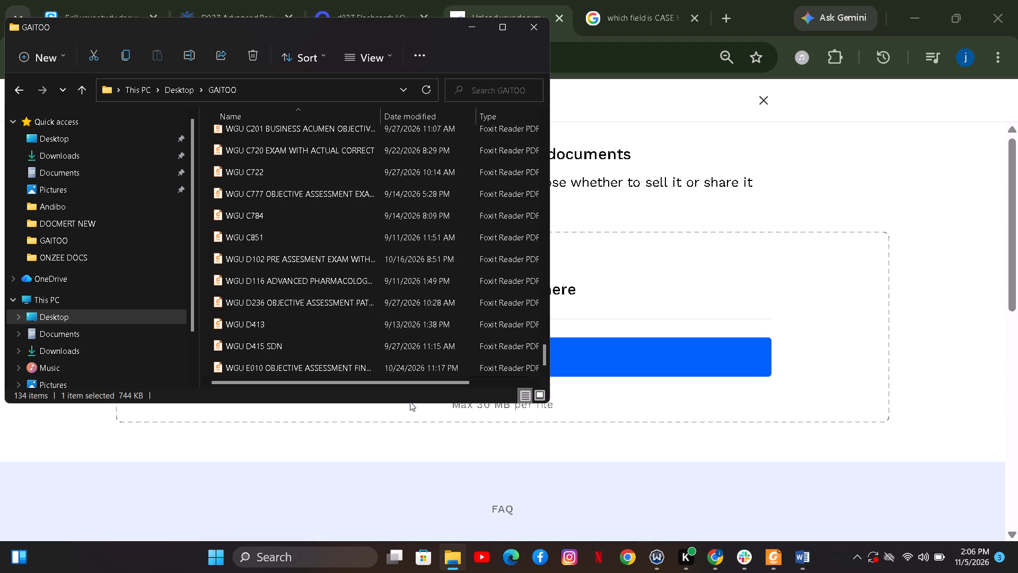
{"action": "scroll", "coordinate": [417, 341], "scroll_direction": "up", "scroll_amount": 4}
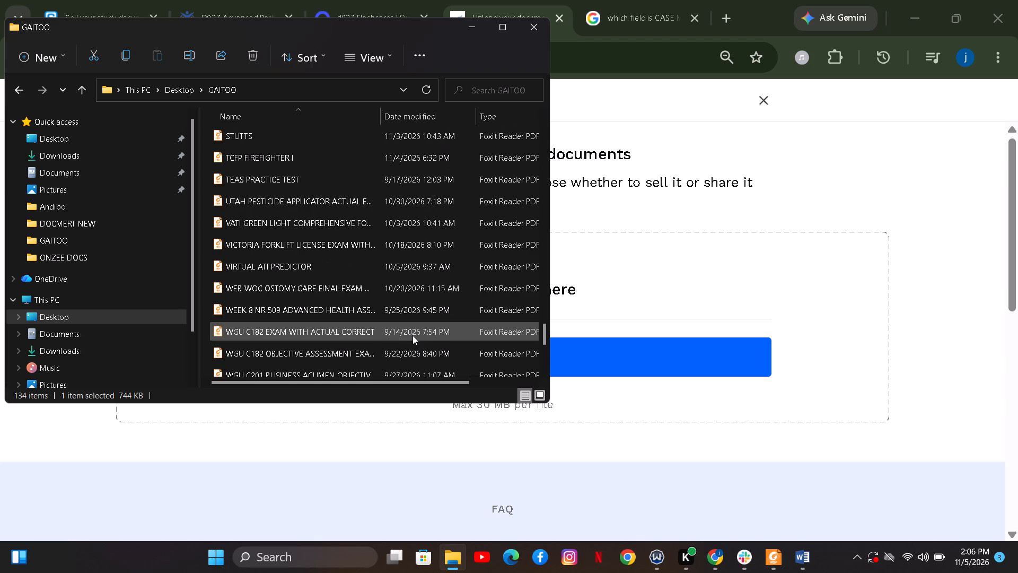
{"action": "scroll", "coordinate": [408, 336], "scroll_direction": "up", "scroll_amount": 3}
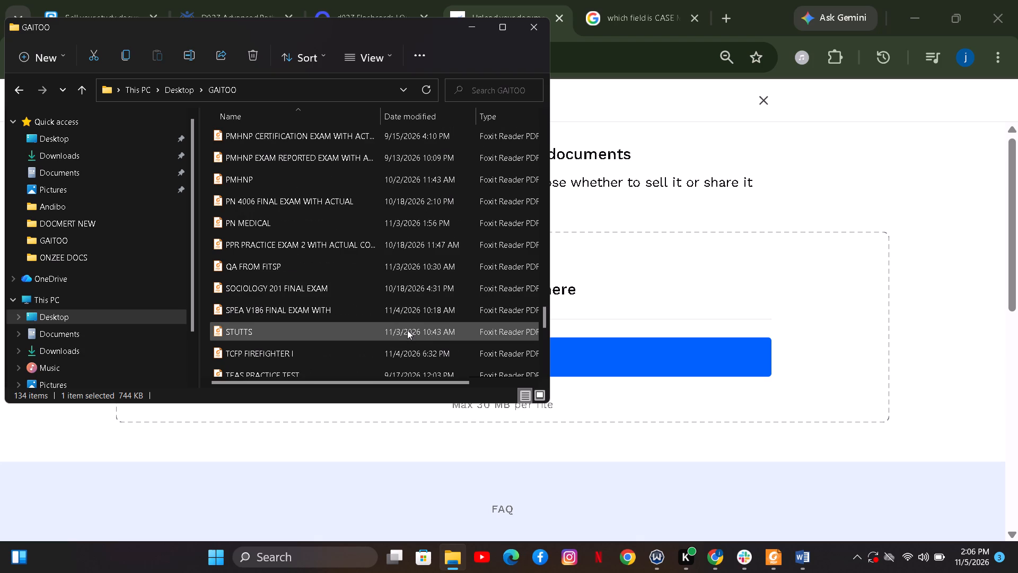
{"action": "scroll", "coordinate": [407, 329], "scroll_direction": "up", "scroll_amount": 1}
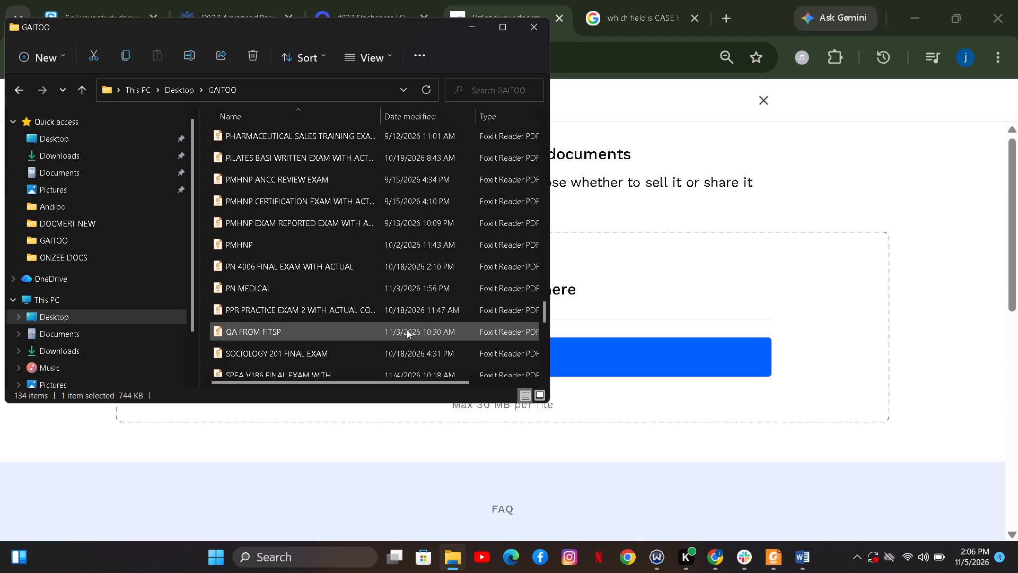
{"action": "scroll", "coordinate": [407, 329], "scroll_direction": "up", "scroll_amount": 3}
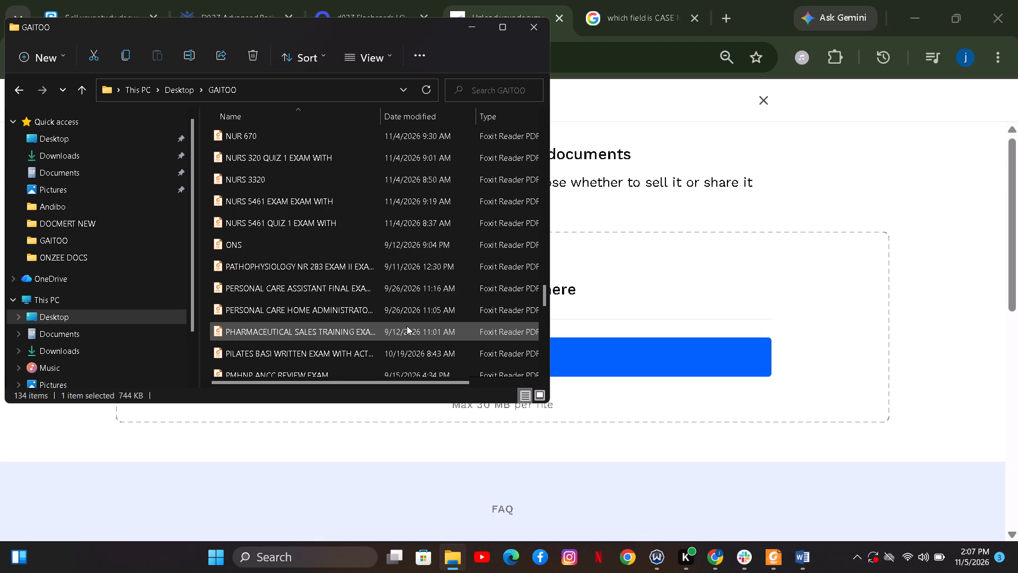
{"action": "scroll", "coordinate": [407, 326], "scroll_direction": "up", "scroll_amount": 5}
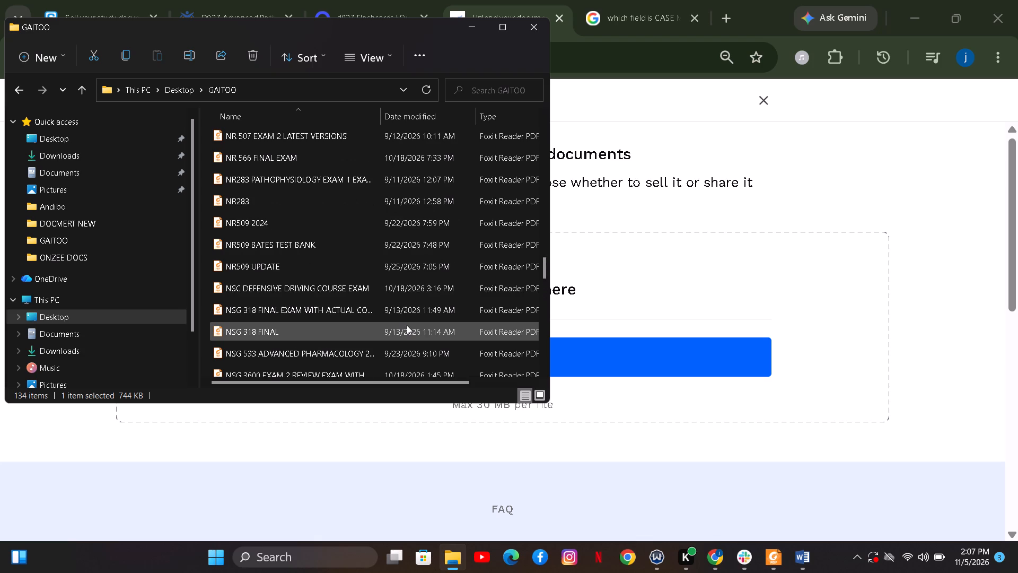
{"action": "scroll", "coordinate": [407, 325], "scroll_direction": "up", "scroll_amount": 1}
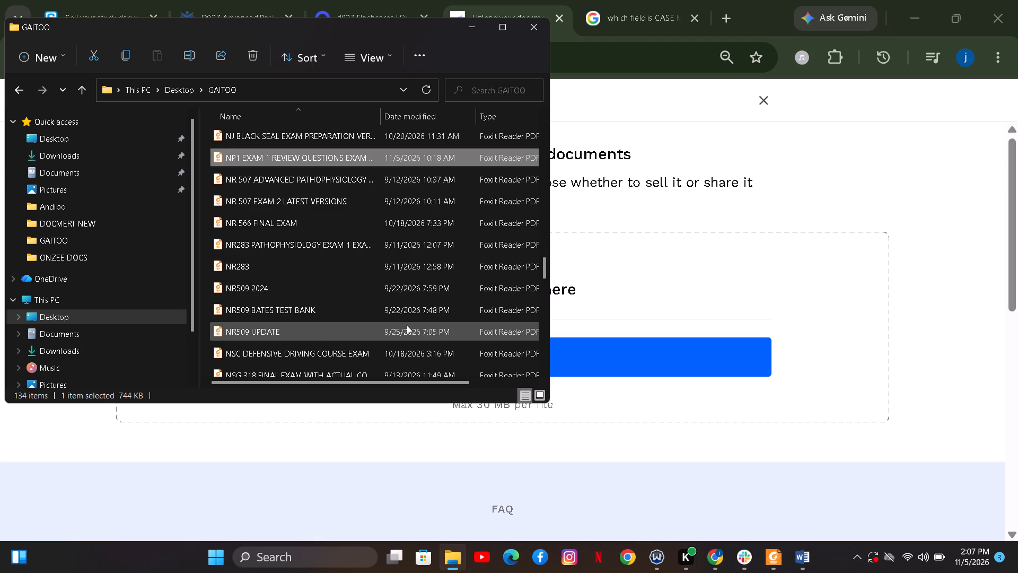
{"action": "scroll", "coordinate": [382, 276], "scroll_direction": "up", "scroll_amount": 1}
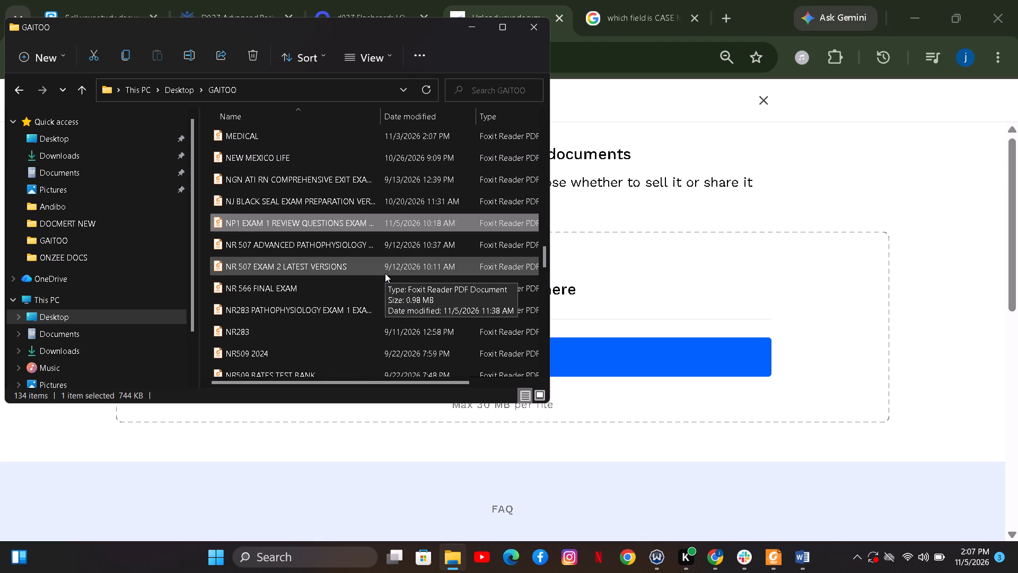
{"action": "scroll", "coordinate": [385, 273], "scroll_direction": "up", "scroll_amount": 4}
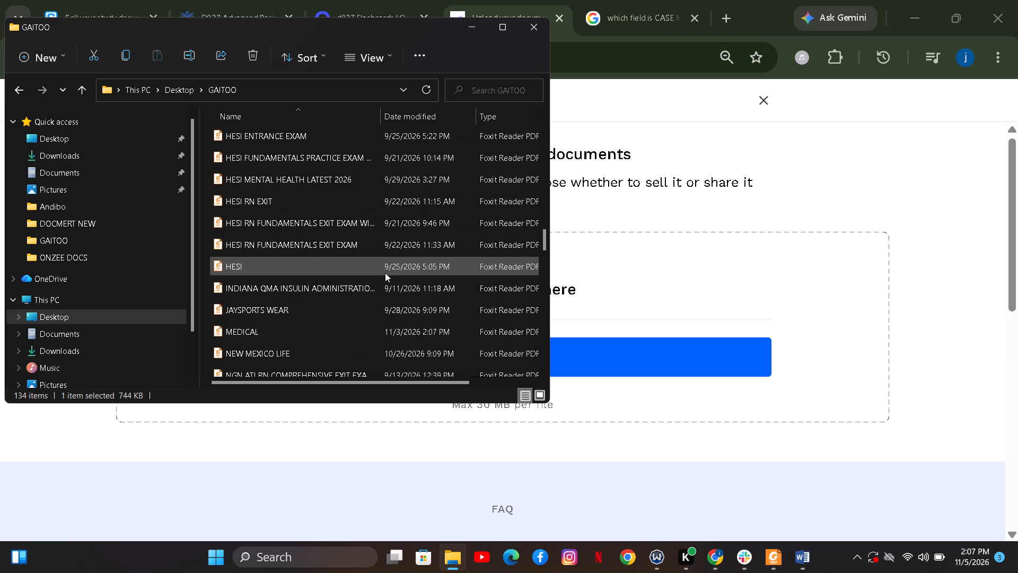
{"action": "scroll", "coordinate": [385, 273], "scroll_direction": "up", "scroll_amount": 3}
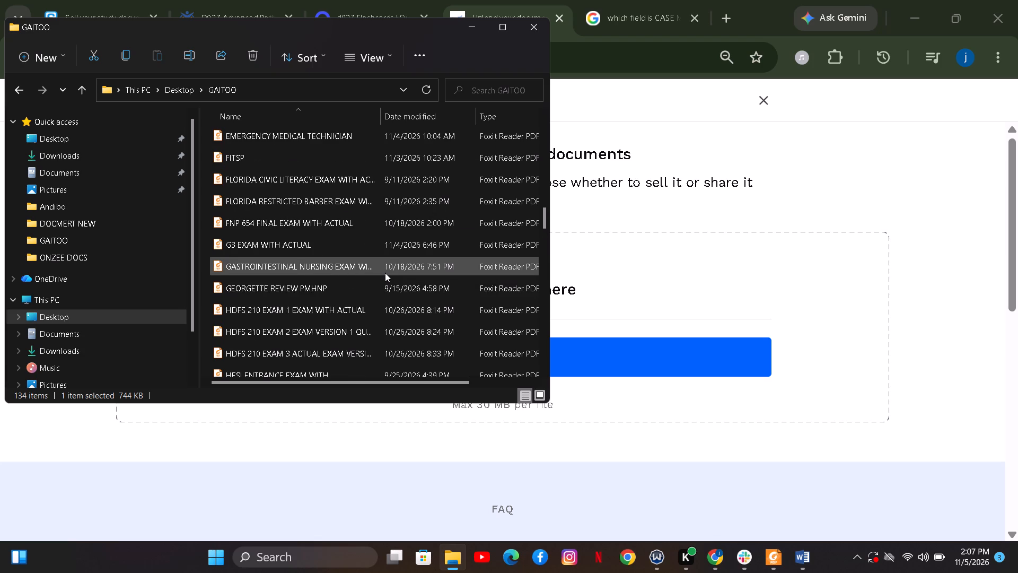
{"action": "scroll", "coordinate": [385, 273], "scroll_direction": "up", "scroll_amount": 2}
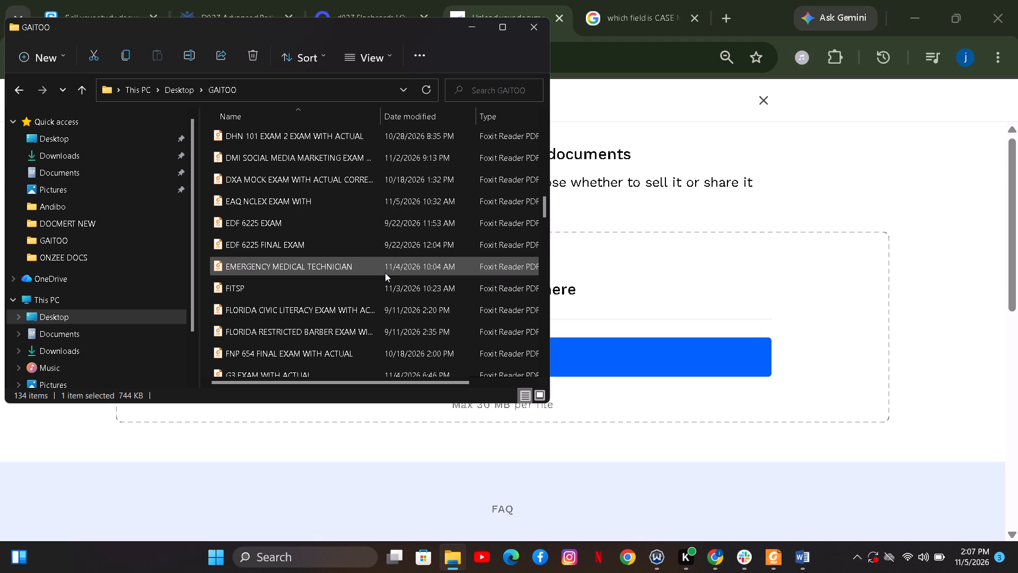
{"action": "scroll", "coordinate": [385, 273], "scroll_direction": "up", "scroll_amount": 2}
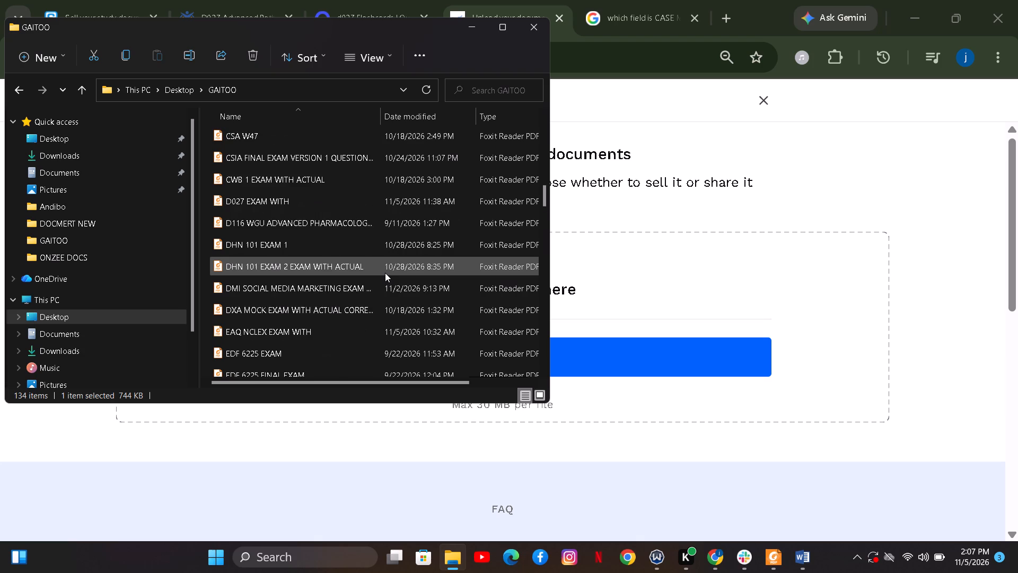
{"action": "scroll", "coordinate": [385, 273], "scroll_direction": "down", "scroll_amount": 1}
{"action": "scroll", "coordinate": [385, 273], "scroll_direction": "up", "scroll_amount": 2}
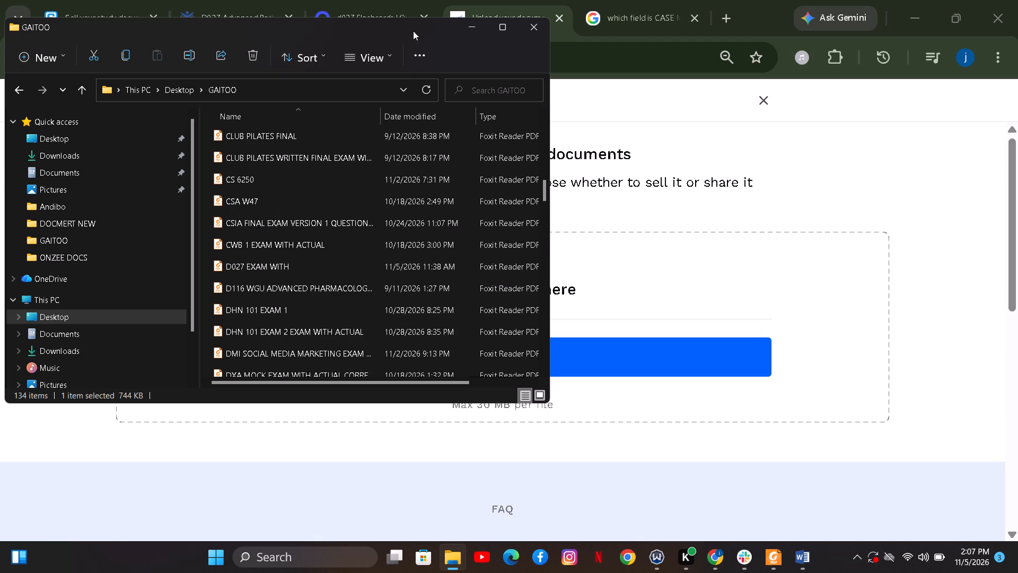
{"action": "left_click", "coordinate": [529, 24]}
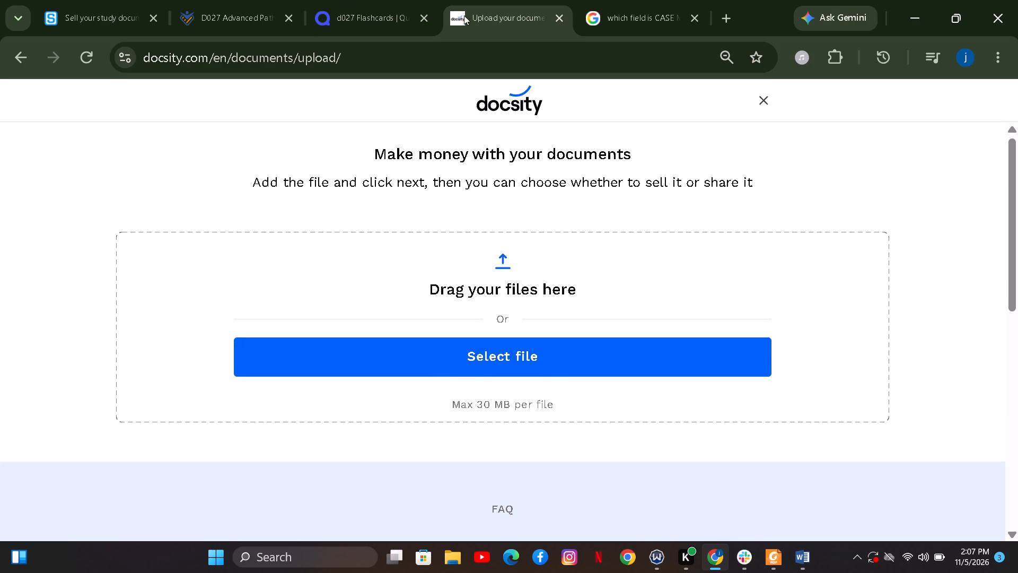
Return to the Docsity Sales area in Chrome and review the list of documents for sale.
{"action": "left_click", "coordinate": [516, 15]}
{"action": "left_click", "coordinate": [22, 60]}
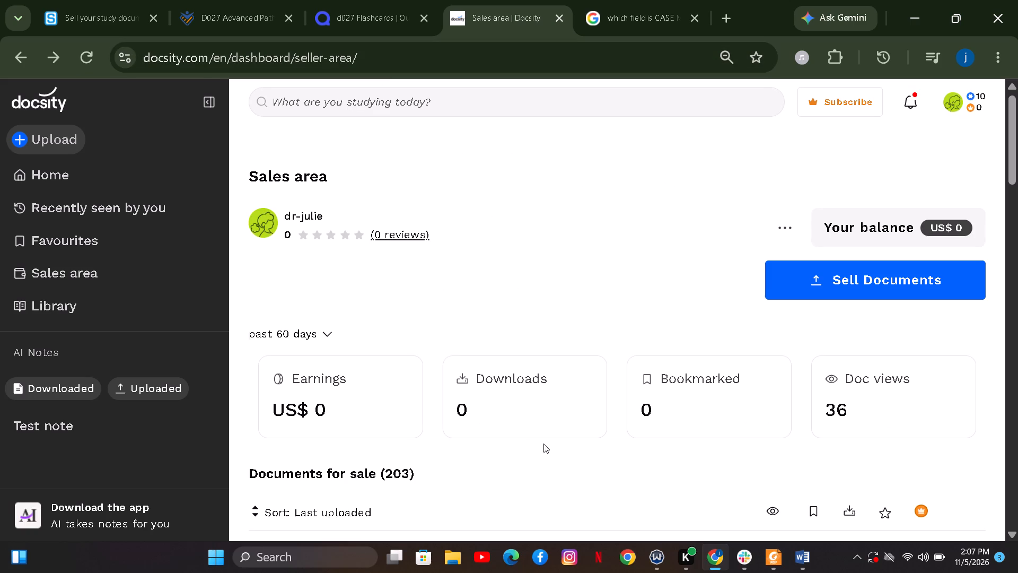
{"action": "scroll", "coordinate": [461, 444], "scroll_direction": "down", "scroll_amount": 3}
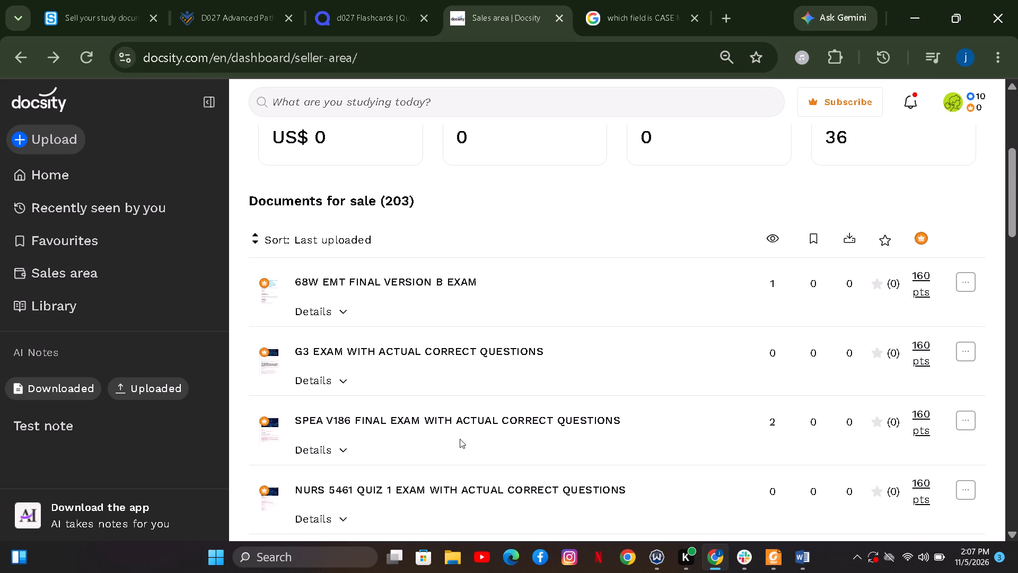
{"action": "scroll", "coordinate": [460, 438], "scroll_direction": "down", "scroll_amount": 3}
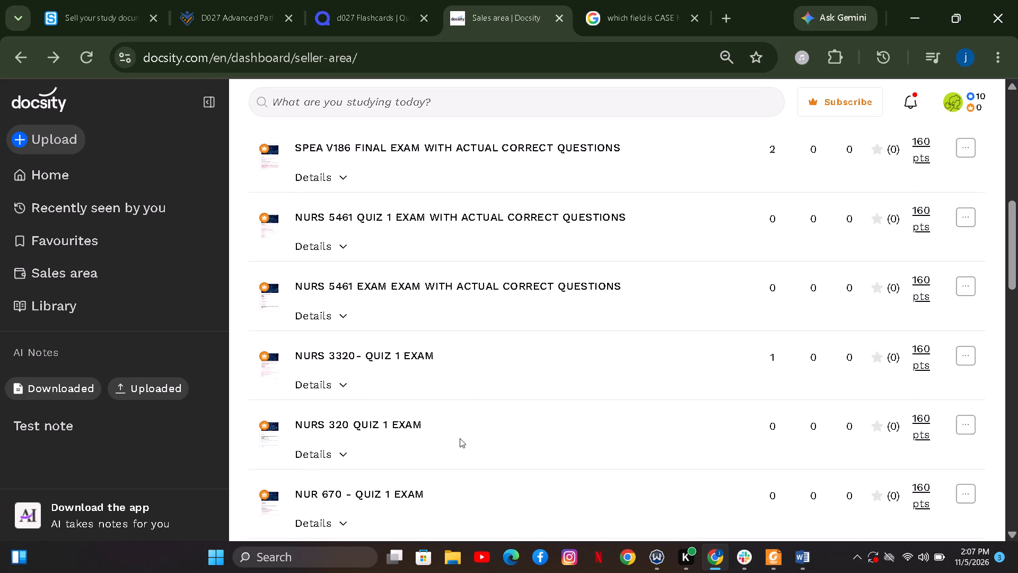
{"action": "scroll", "coordinate": [460, 438], "scroll_direction": "up", "scroll_amount": 3}
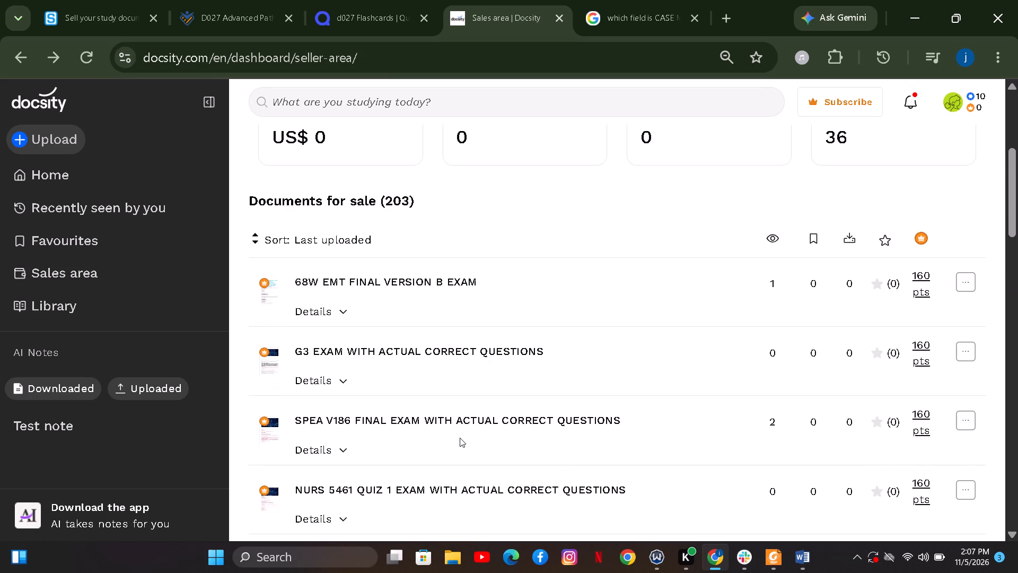
{"action": "scroll", "coordinate": [460, 438], "scroll_direction": "up", "scroll_amount": 1}
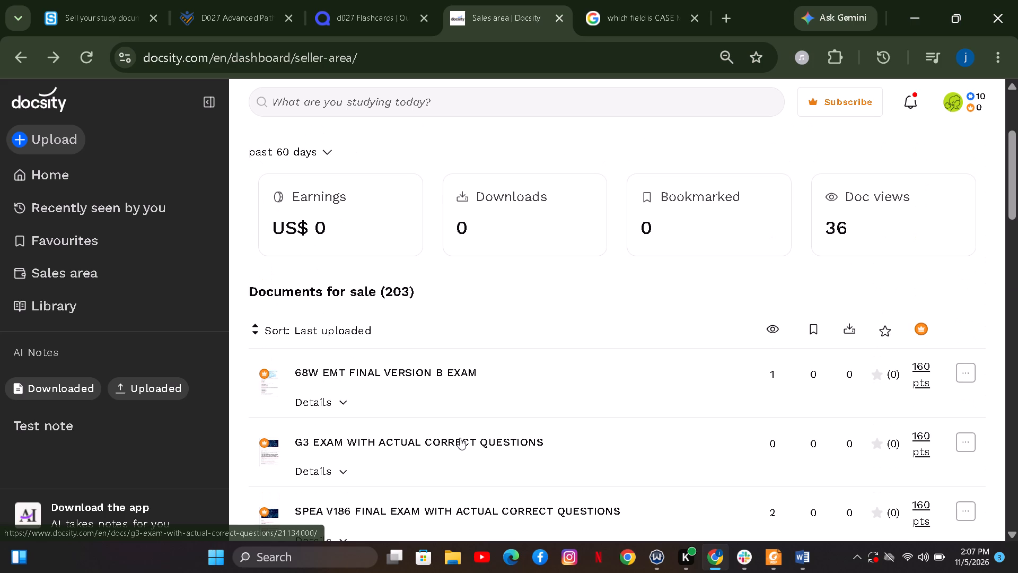
{"action": "scroll", "coordinate": [406, 467], "scroll_direction": "down", "scroll_amount": 1}
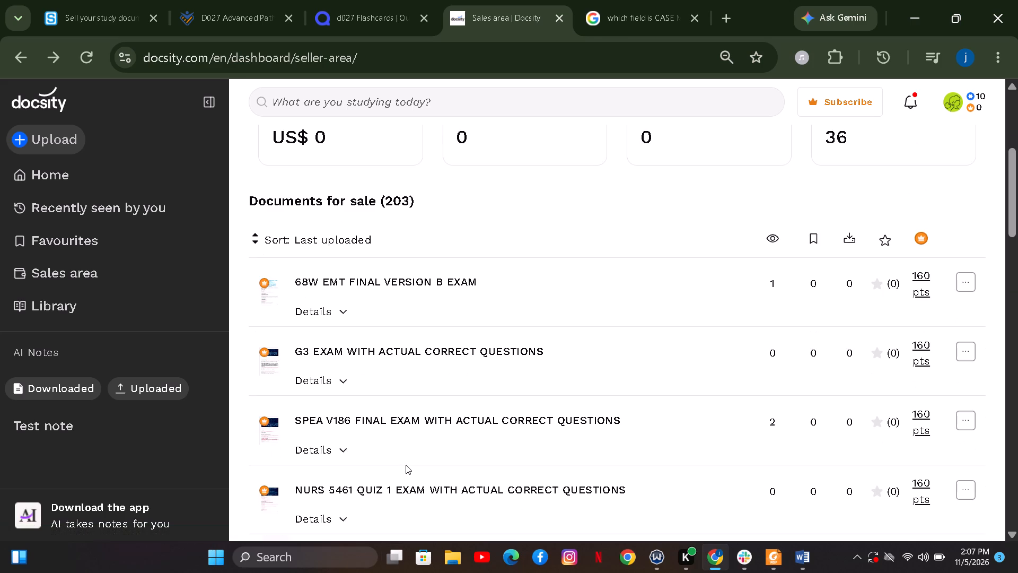
{"action": "scroll", "coordinate": [406, 464], "scroll_direction": "down", "scroll_amount": 1}
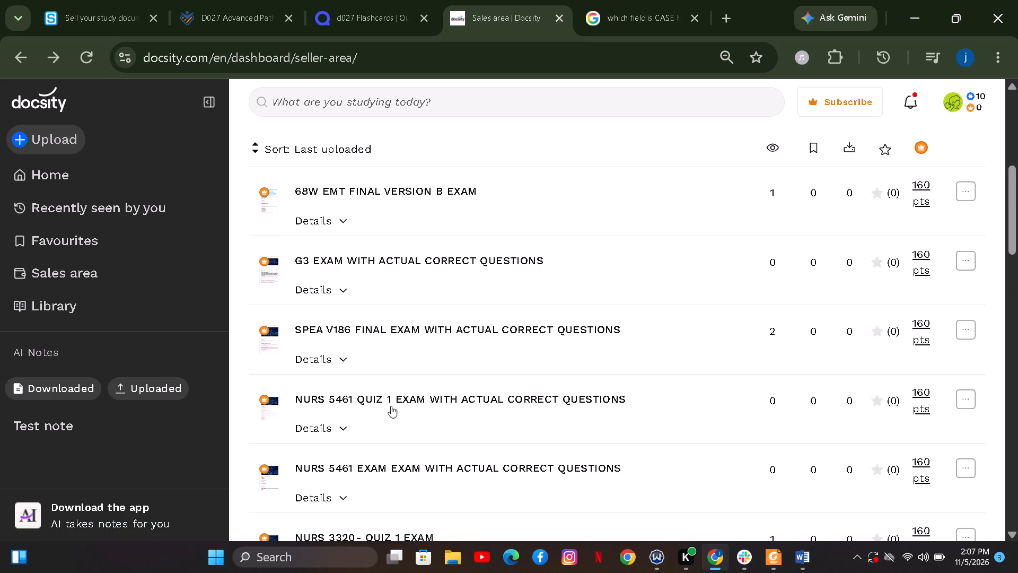
{"action": "scroll", "coordinate": [394, 437], "scroll_direction": "up", "scroll_amount": 4}
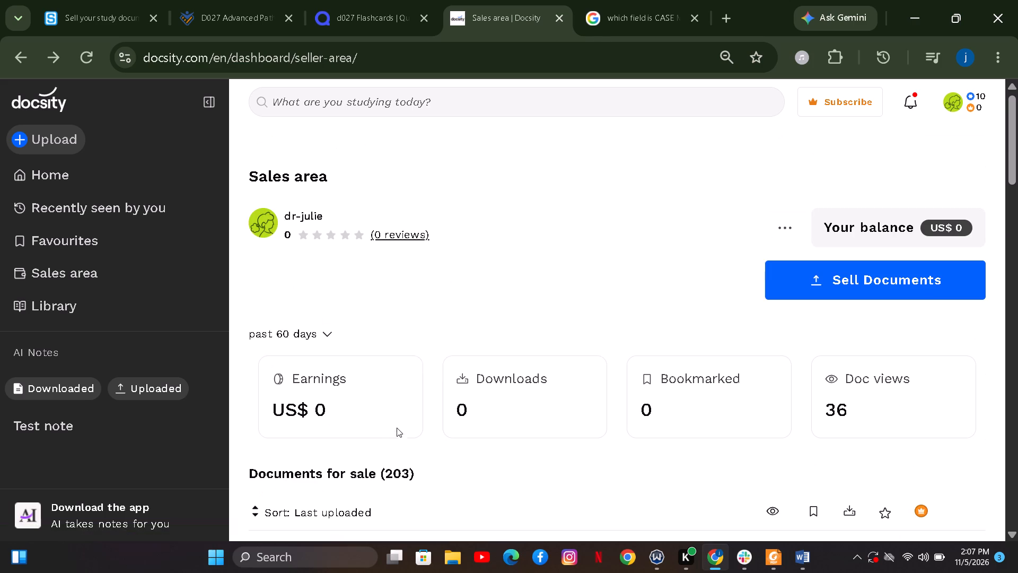
Open a new browser tab.
{"action": "left_click", "coordinate": [731, 21]}
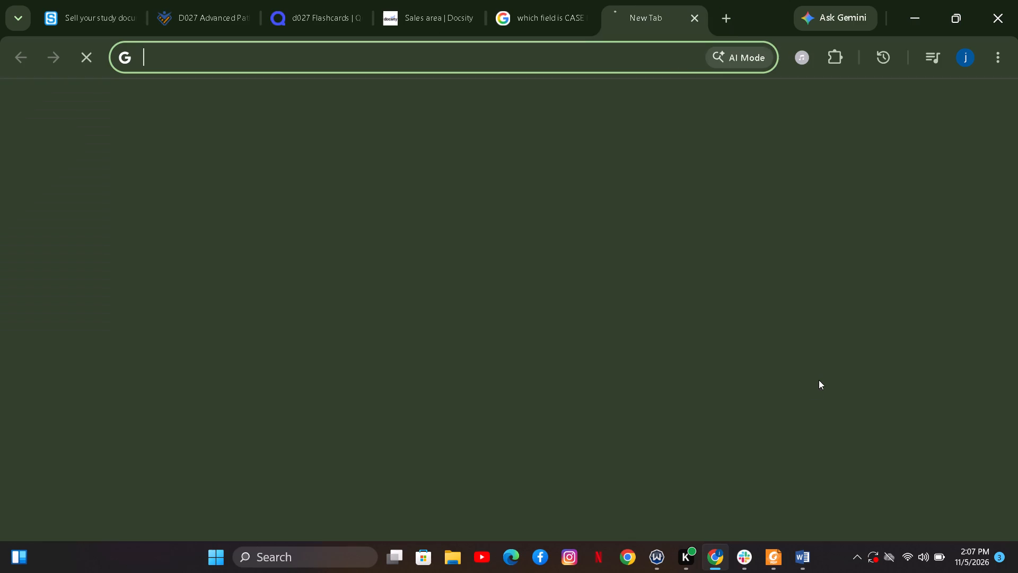
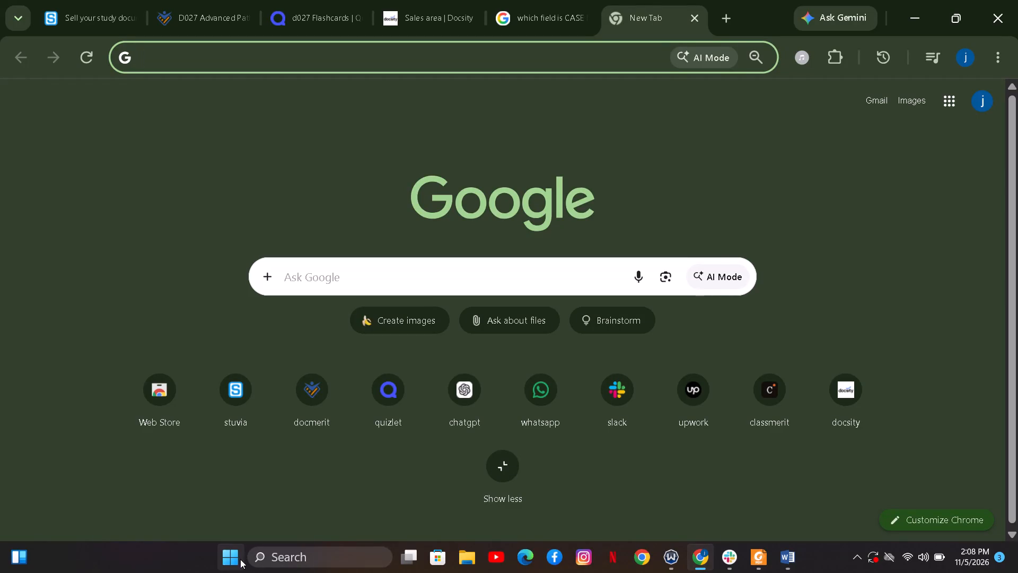
Launch the Kuro app from the recommended items.
{"action": "left_click", "coordinate": [229, 556]}
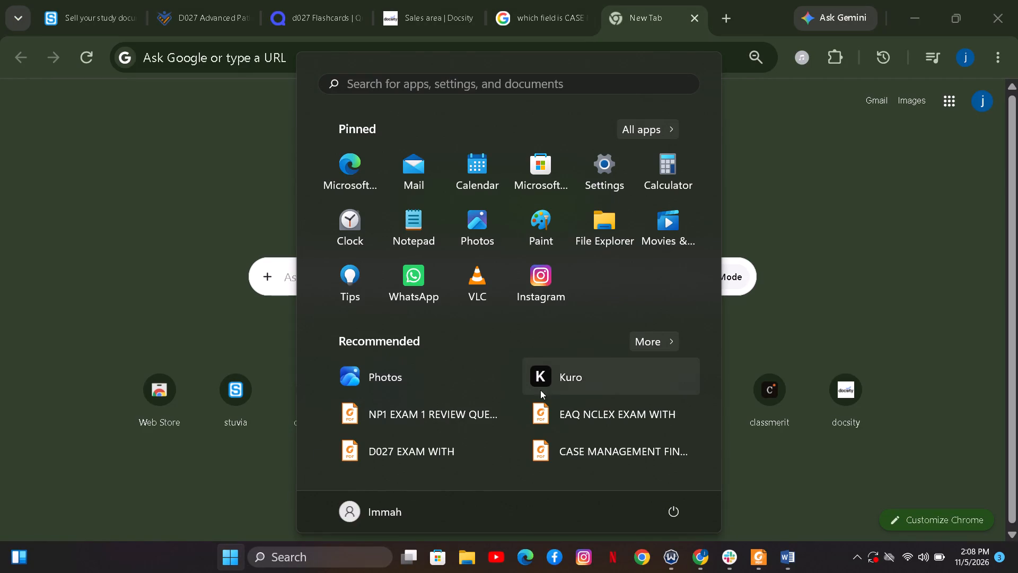
{"action": "left_click", "coordinate": [563, 375]}
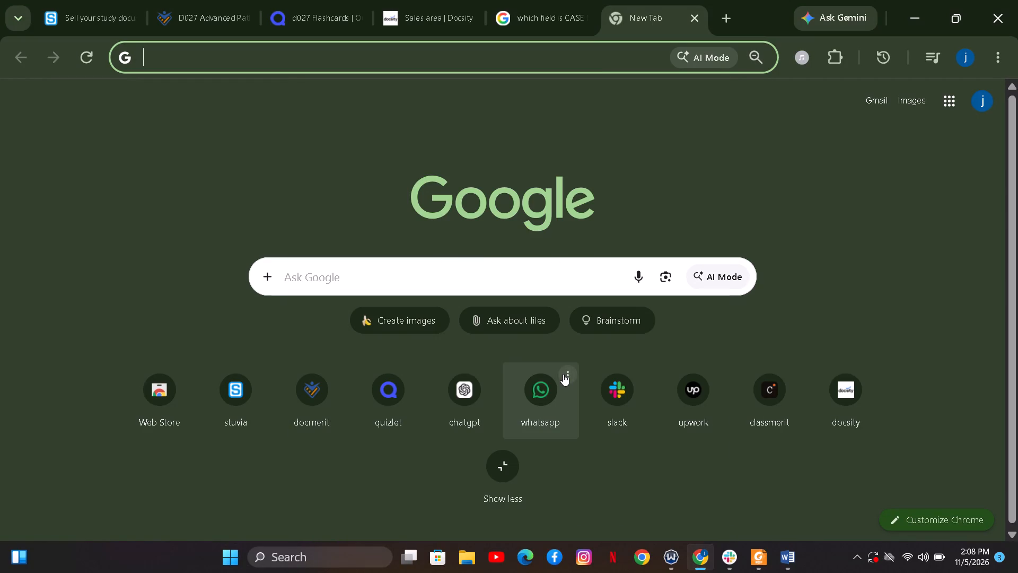
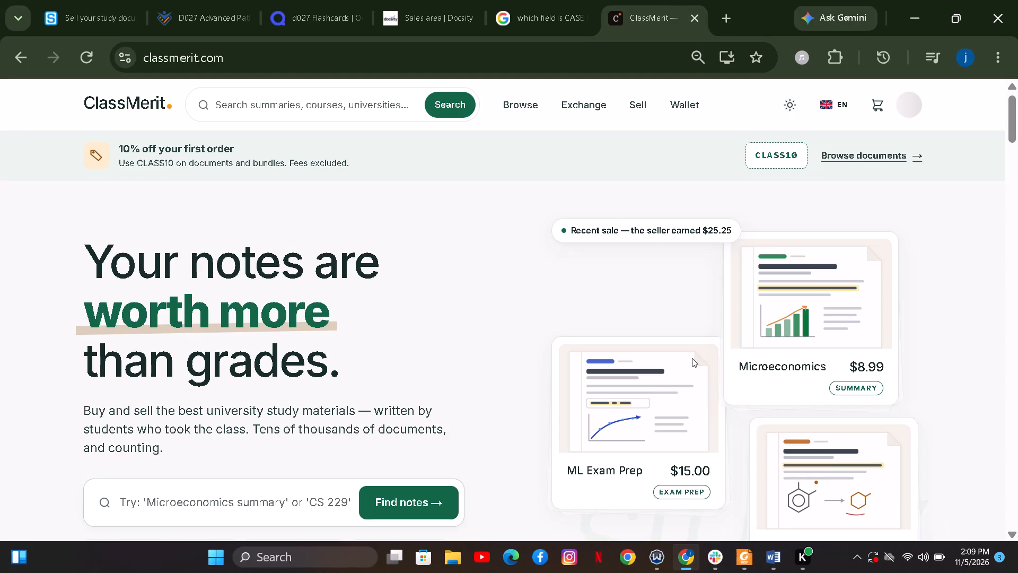
Turn on the Windscribe free VPN extension in Chrome's extension manager.
{"action": "left_click", "coordinate": [997, 57]}
{"action": "left_click", "coordinate": [827, 402]}
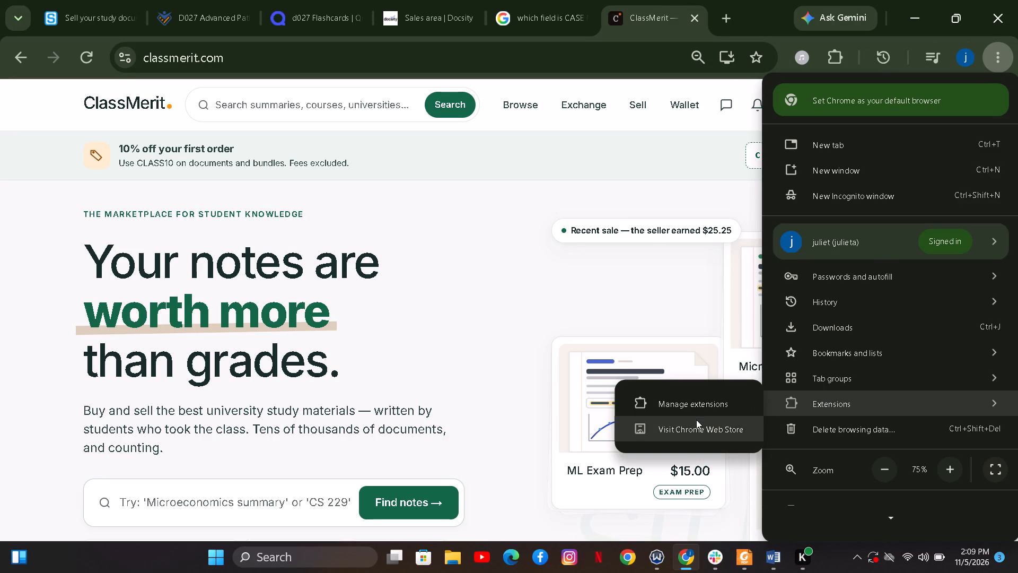
{"action": "left_click", "coordinate": [698, 405]}
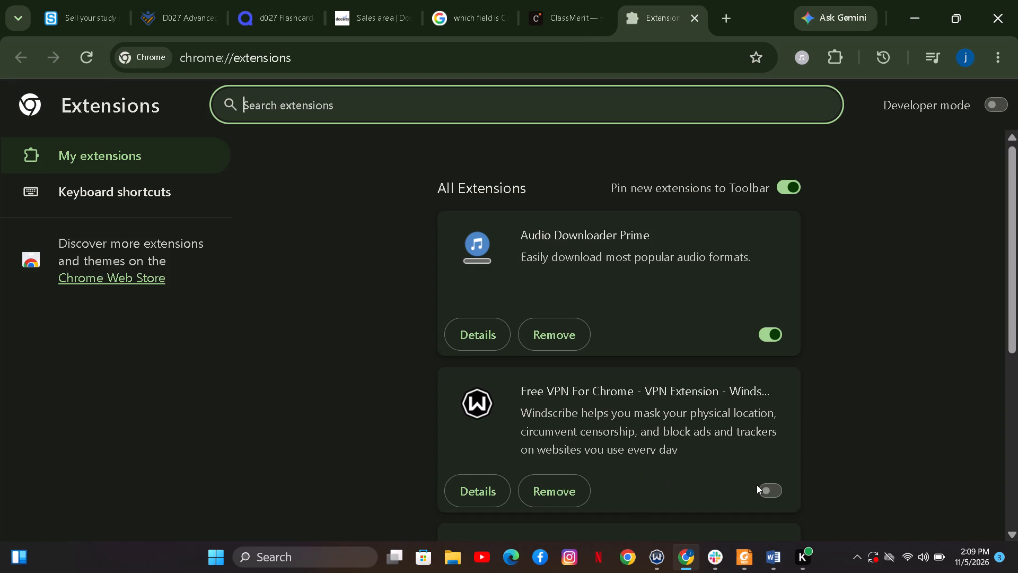
{"action": "left_click", "coordinate": [758, 484]}
{"action": "left_click", "coordinate": [765, 486]}
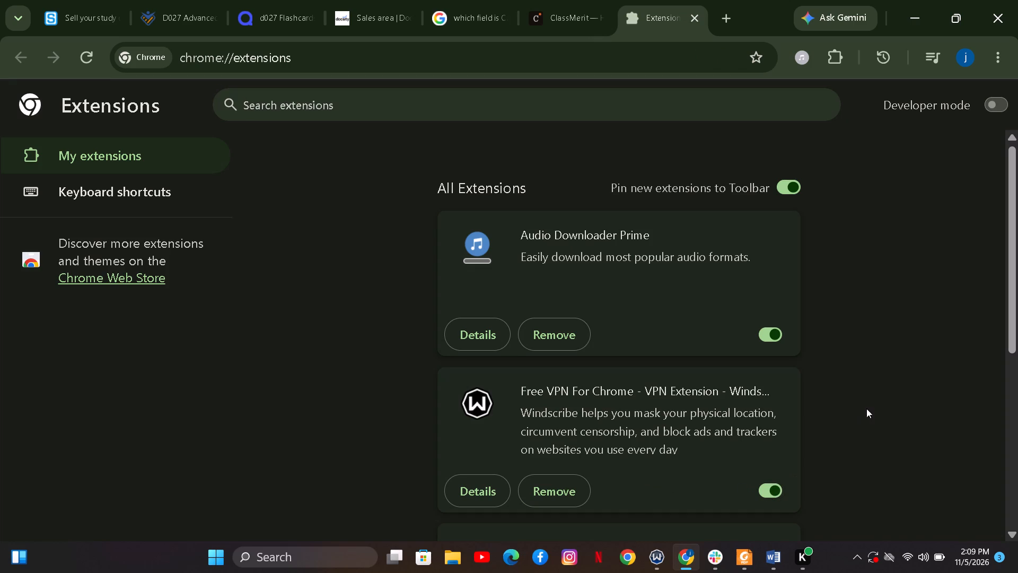
{"action": "left_click", "coordinate": [867, 409]}
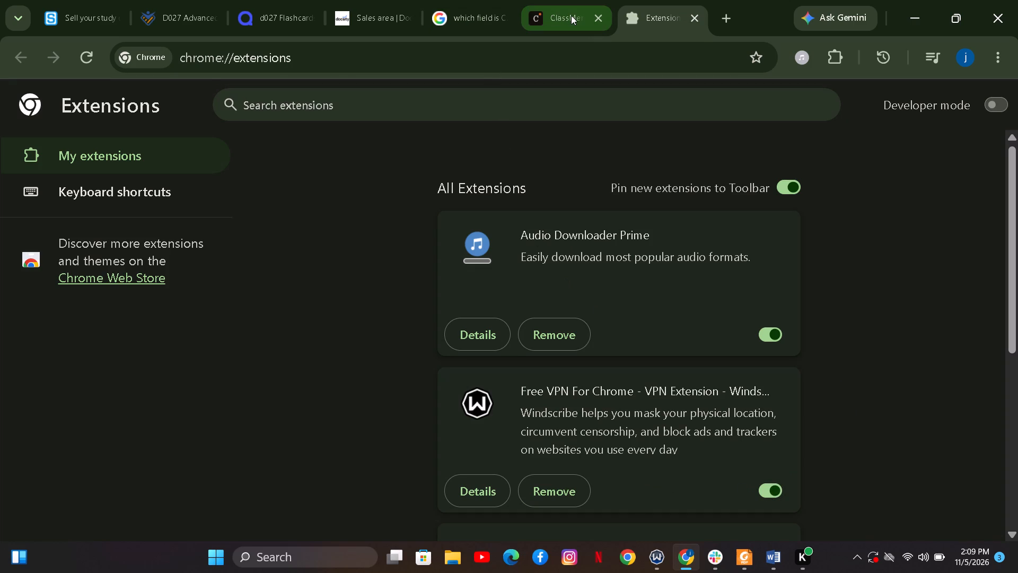
Start a new ClassMerit sell listing and upload the CASE MANAGEMENT FINAL EXAM WITH PDF from the GAITOO desktop folder.
{"action": "left_click", "coordinate": [571, 15]}
{"action": "left_click", "coordinate": [640, 105]}
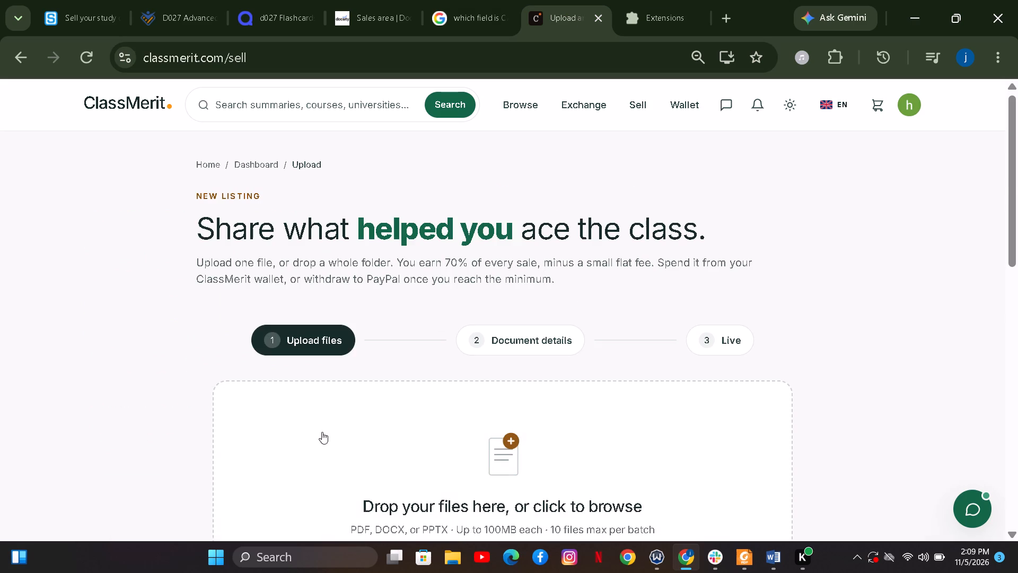
{"action": "scroll", "coordinate": [382, 424], "scroll_direction": "down", "scroll_amount": 3}
{"action": "left_click", "coordinate": [455, 552]}
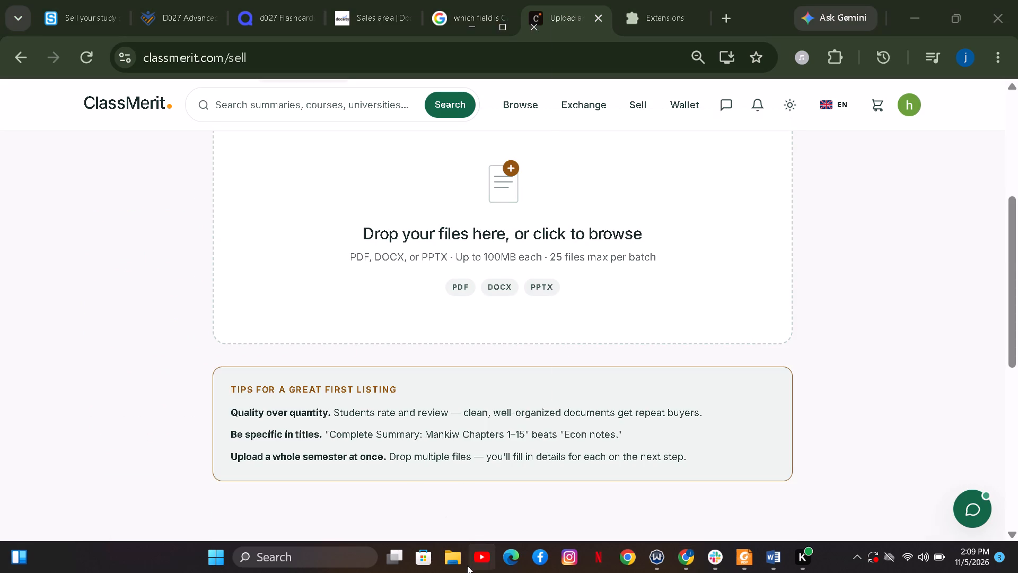
{"action": "double_click", "coordinate": [282, 268]}
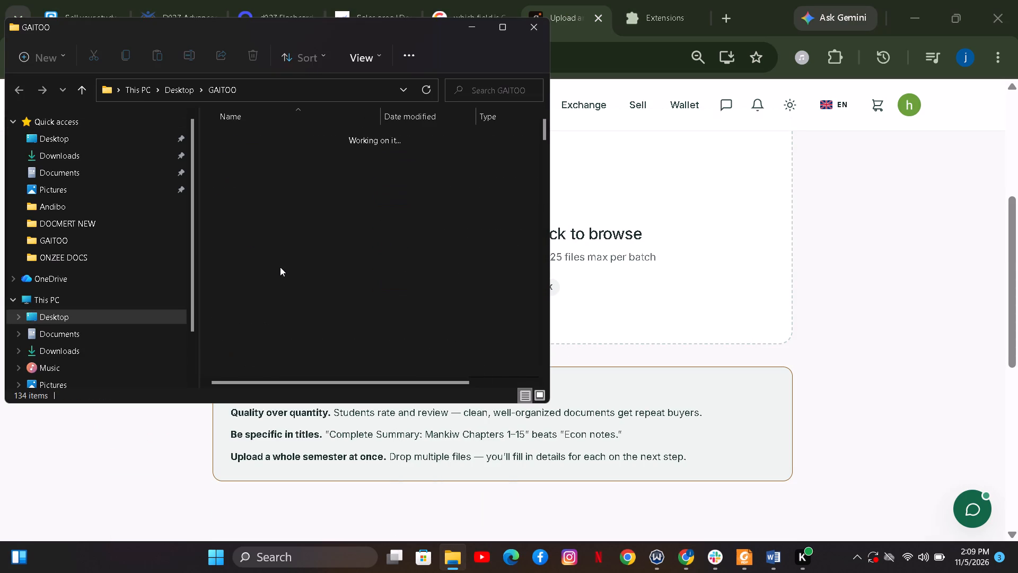
{"action": "scroll", "coordinate": [323, 225], "scroll_direction": "up", "scroll_amount": 5}
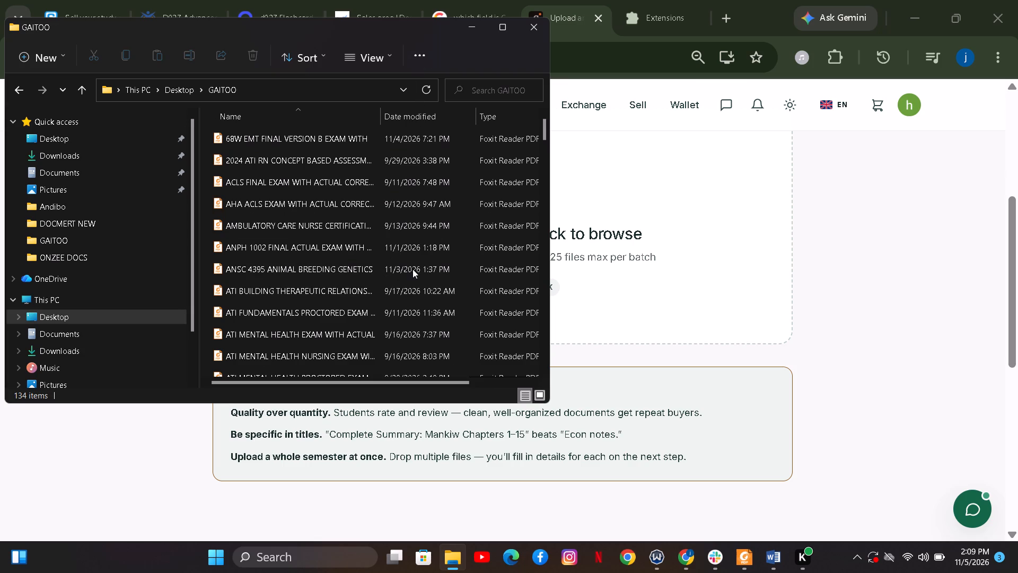
{"action": "scroll", "coordinate": [412, 269], "scroll_direction": "down", "scroll_amount": 3}
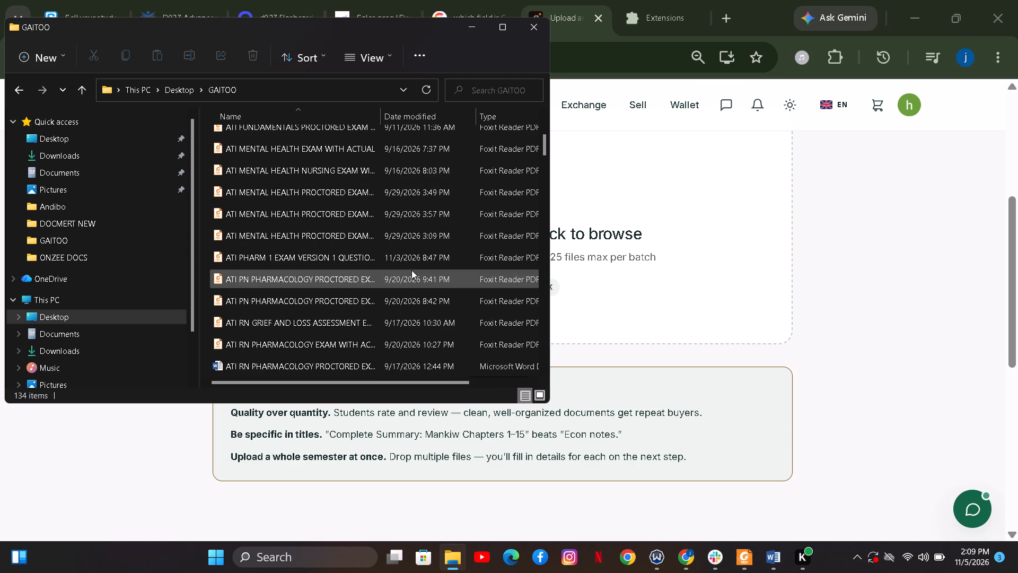
{"action": "scroll", "coordinate": [411, 271], "scroll_direction": "down", "scroll_amount": 1}
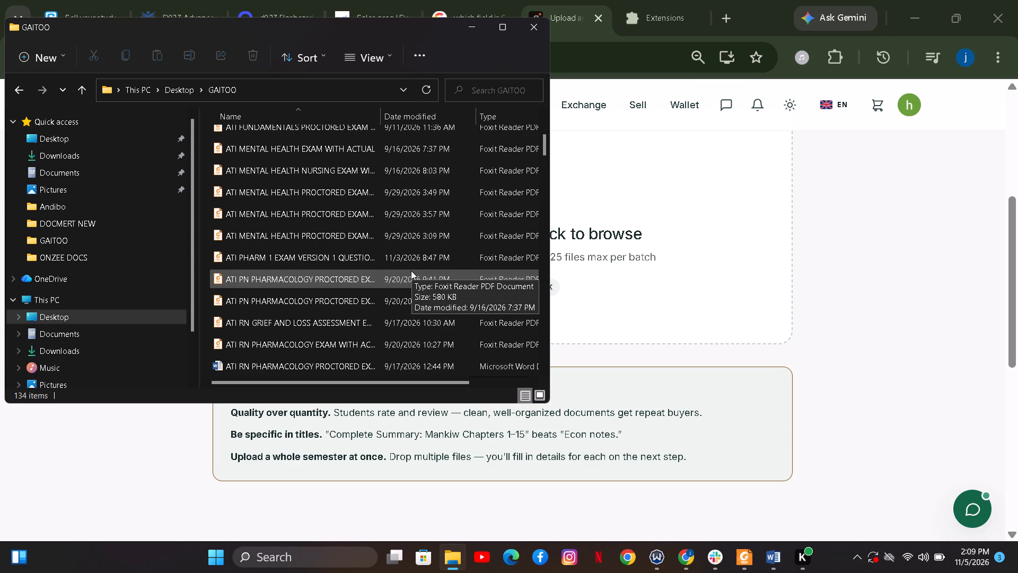
{"action": "scroll", "coordinate": [411, 271], "scroll_direction": "down", "scroll_amount": 2}
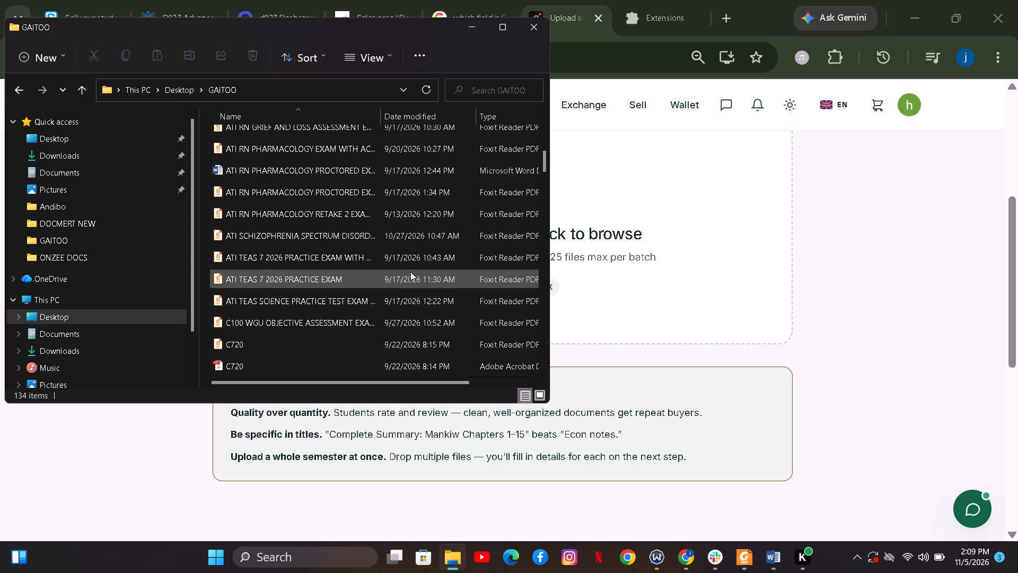
{"action": "scroll", "coordinate": [410, 272], "scroll_direction": "down", "scroll_amount": 2}
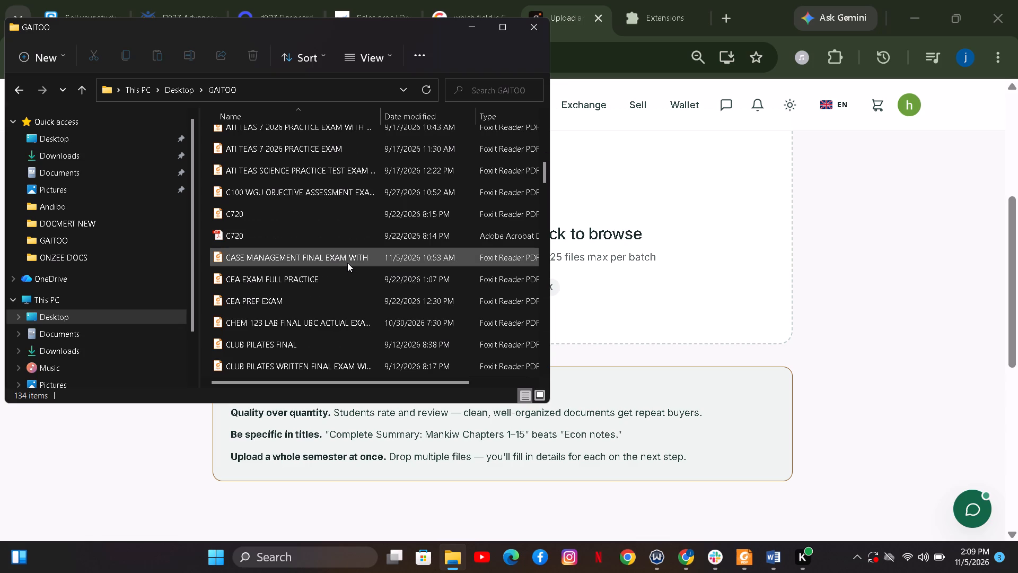
{"action": "left_click_drag", "start_coordinate": [346, 261], "coordinate": [602, 198]}
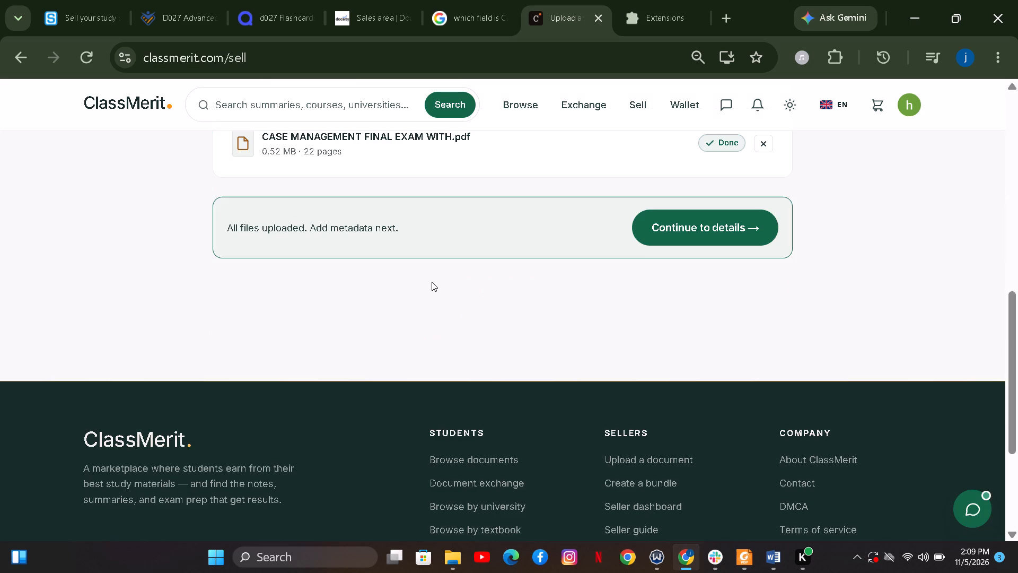
Fill in the document details with type Exam Prep, subject Nursing and university CHAMBERLAIN COLLEGE OF NURSING.
{"action": "left_click", "coordinate": [668, 221]}
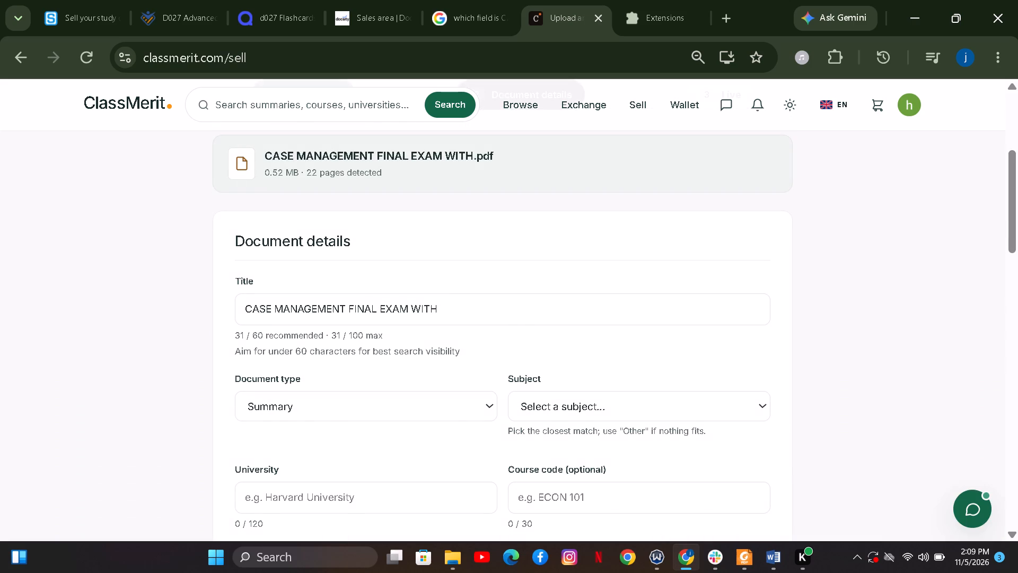
{"action": "scroll", "coordinate": [399, 310], "scroll_direction": "down", "scroll_amount": 2}
{"action": "left_click", "coordinate": [320, 220]}
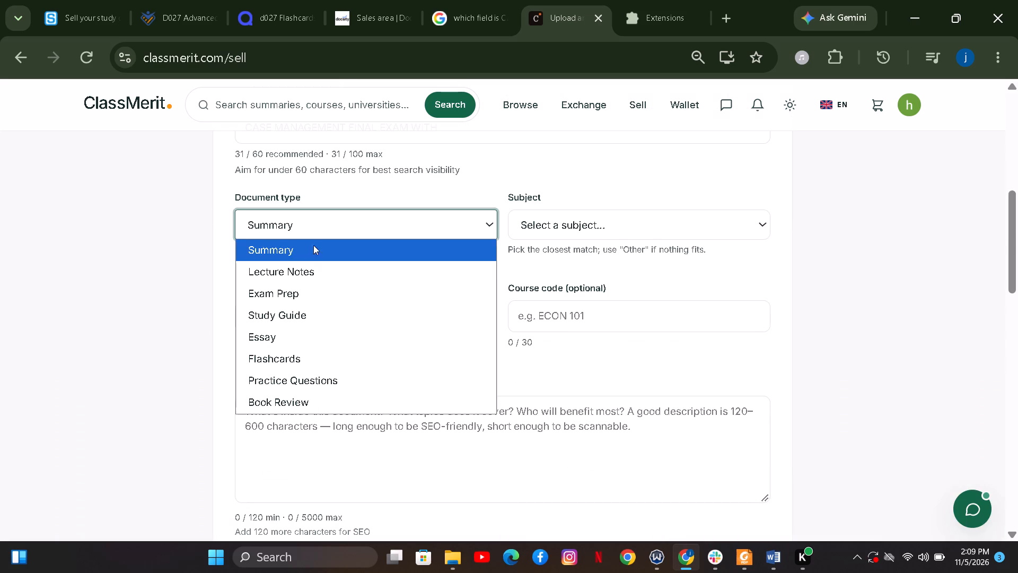
{"action": "left_click", "coordinate": [294, 295]}
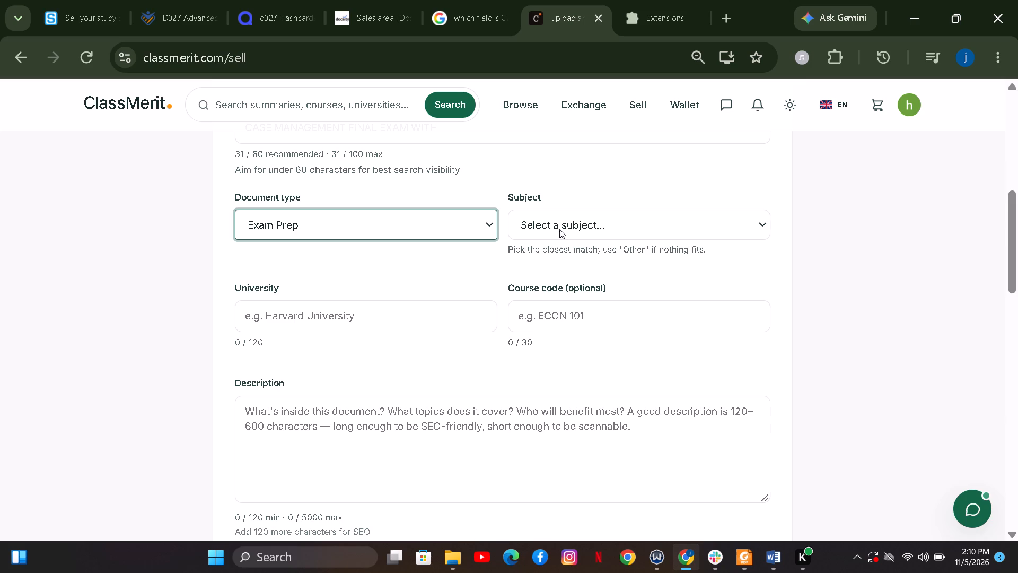
{"action": "left_click", "coordinate": [561, 228]}
{"action": "scroll", "coordinate": [542, 356], "scroll_direction": "down", "scroll_amount": 5}
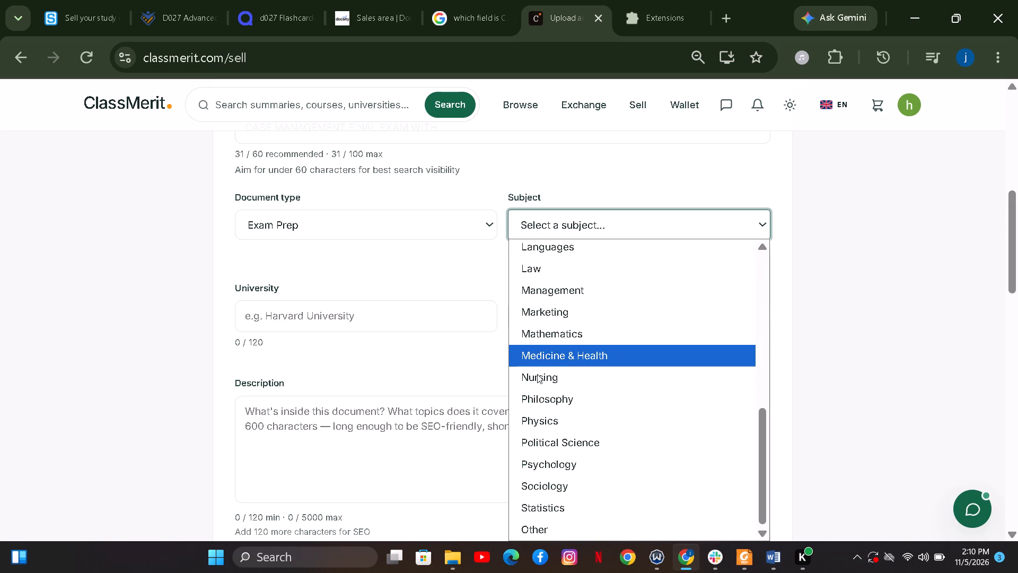
{"action": "left_click", "coordinate": [537, 374]}
{"action": "left_click", "coordinate": [387, 319]}
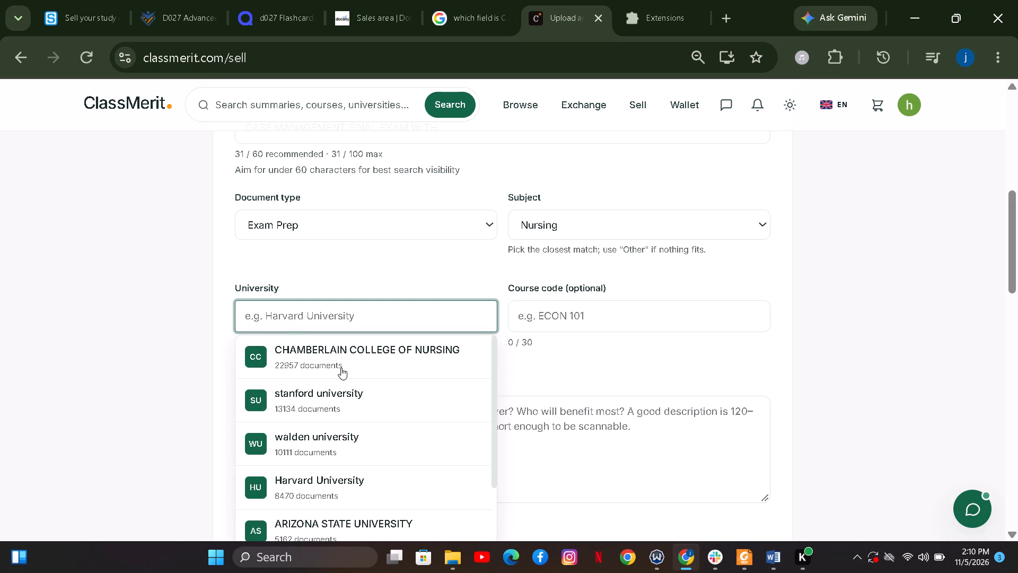
{"action": "left_click", "coordinate": [344, 357]}
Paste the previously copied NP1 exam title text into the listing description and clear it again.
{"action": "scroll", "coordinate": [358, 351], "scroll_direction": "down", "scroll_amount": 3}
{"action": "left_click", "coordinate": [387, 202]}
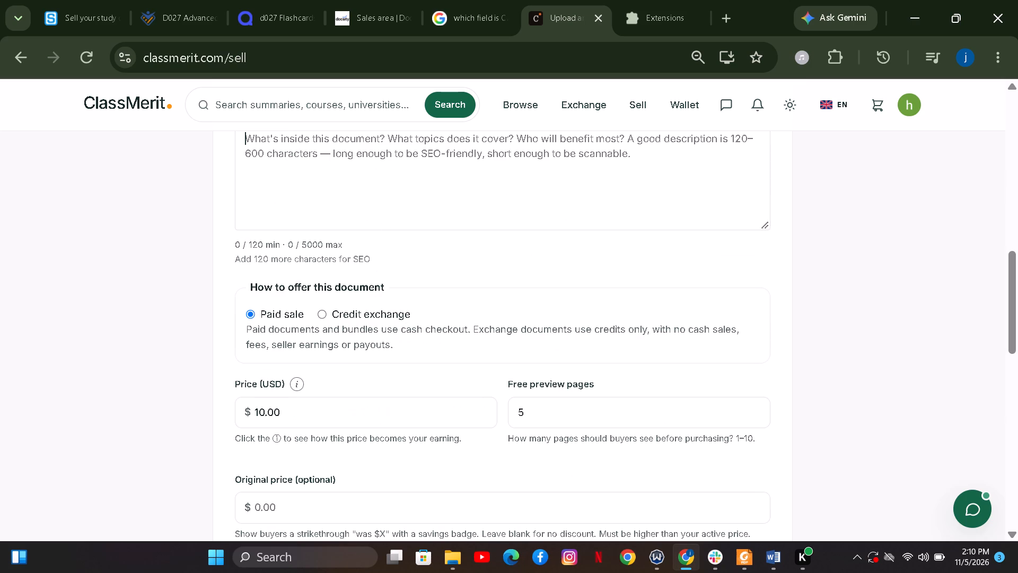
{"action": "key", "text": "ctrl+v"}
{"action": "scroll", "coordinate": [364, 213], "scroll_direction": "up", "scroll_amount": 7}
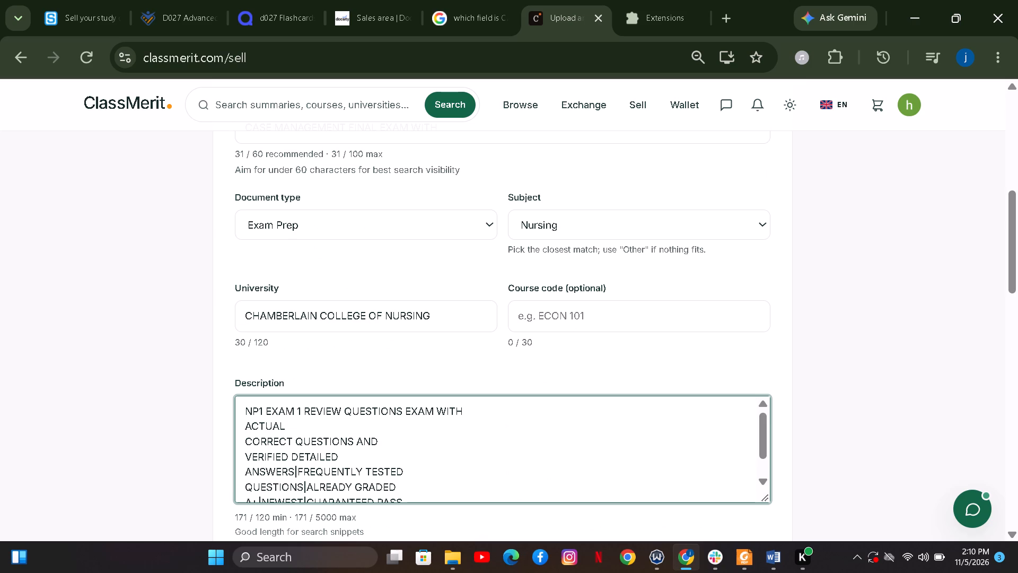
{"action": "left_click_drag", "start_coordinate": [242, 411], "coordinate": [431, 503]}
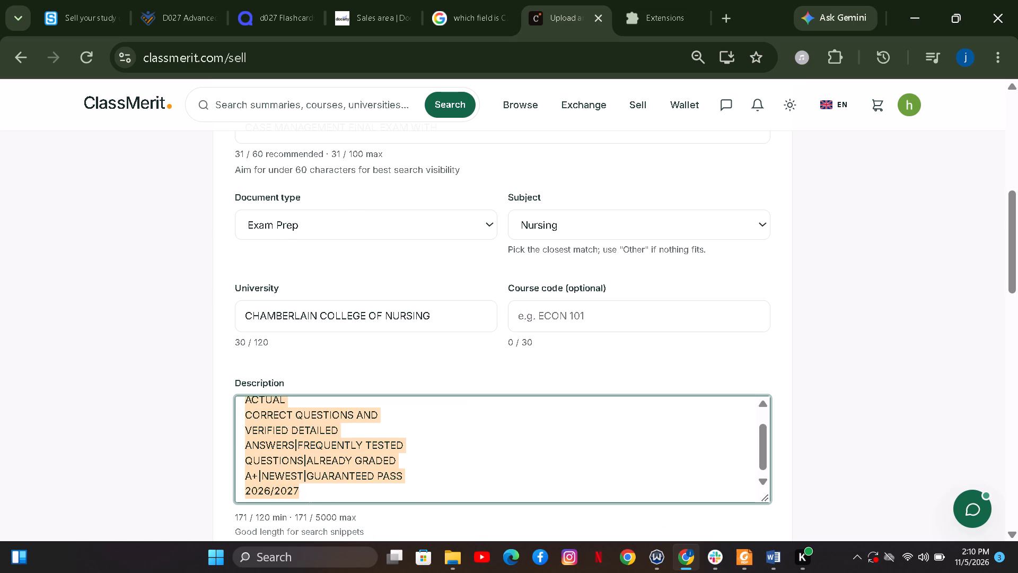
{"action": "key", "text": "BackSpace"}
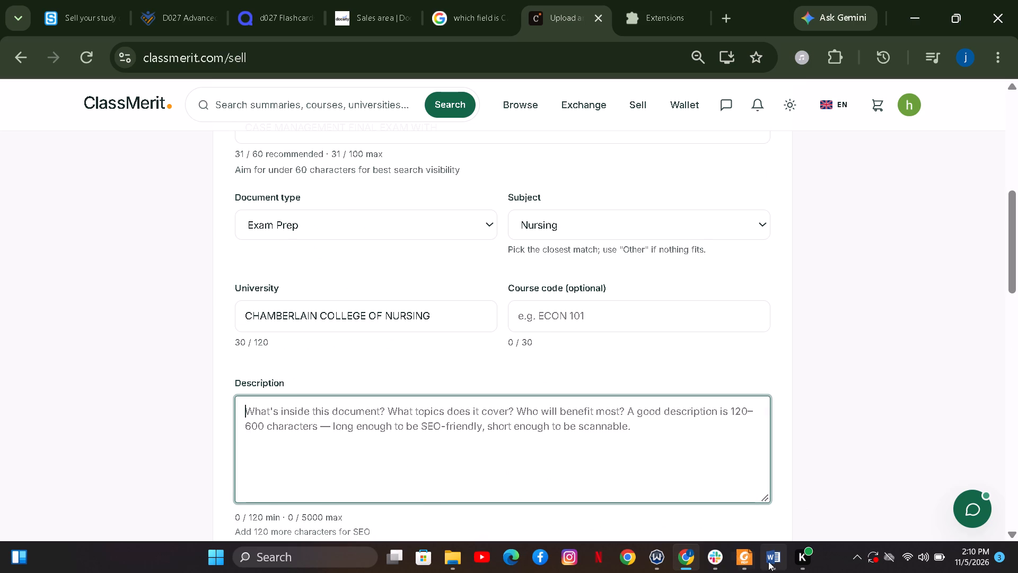
Copy the title text from the CASE MANAGEMENT FINAL EXAM WITH PDF in Foxit Reader into the ClassMerit listing description.
{"action": "left_click", "coordinate": [453, 559]}
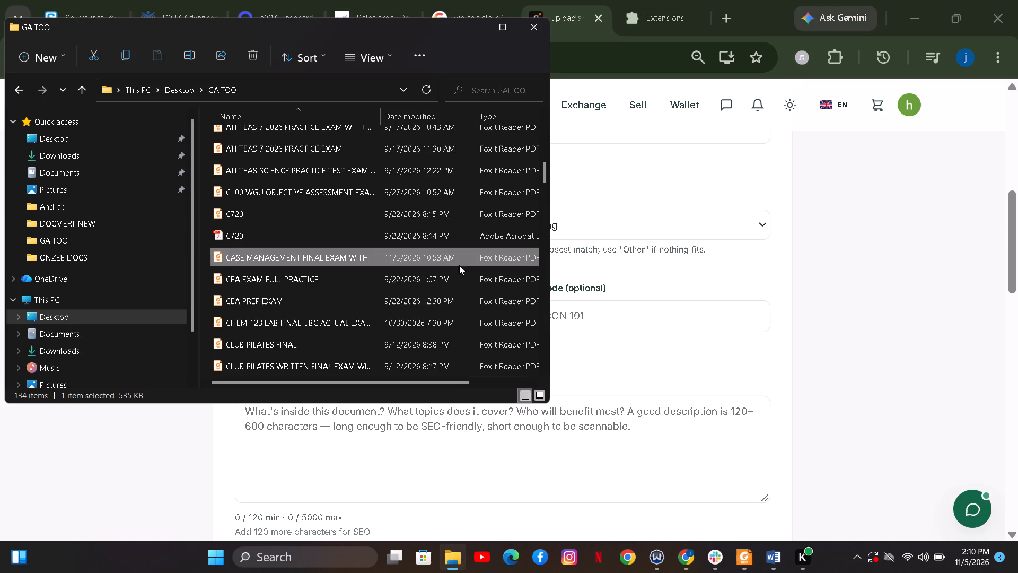
{"action": "double_click", "coordinate": [458, 258]}
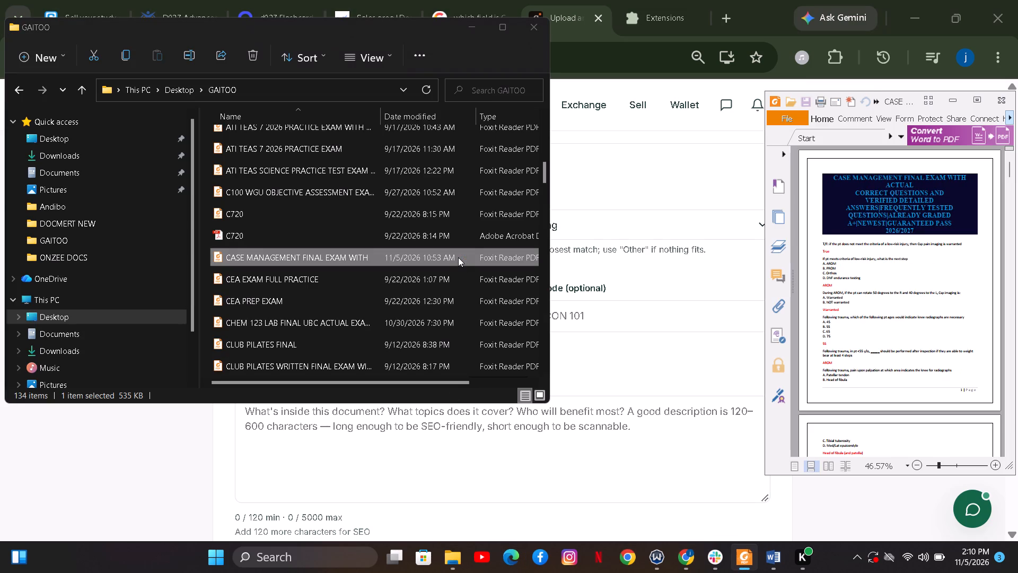
{"action": "key", "text": "ctrl+c"}
{"action": "key", "text": "ctrl+c"}
{"action": "left_click", "coordinate": [594, 383]}
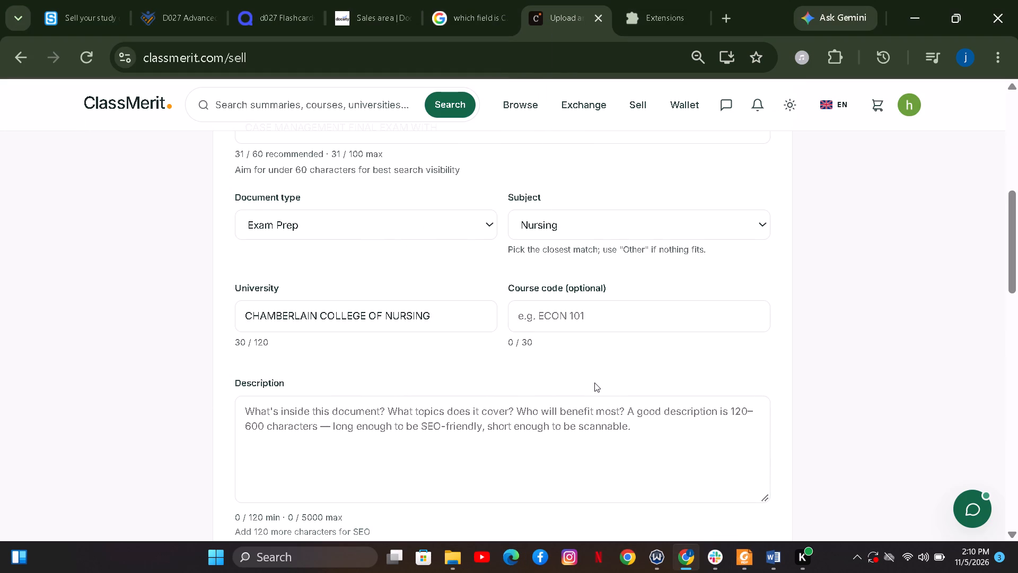
{"action": "left_click", "coordinate": [295, 450]}
{"action": "key", "text": "ctrl+v"}
Set the listing's price to $15.00 and its original price to $20.
{"action": "scroll", "coordinate": [306, 435], "scroll_direction": "down", "scroll_amount": 4}
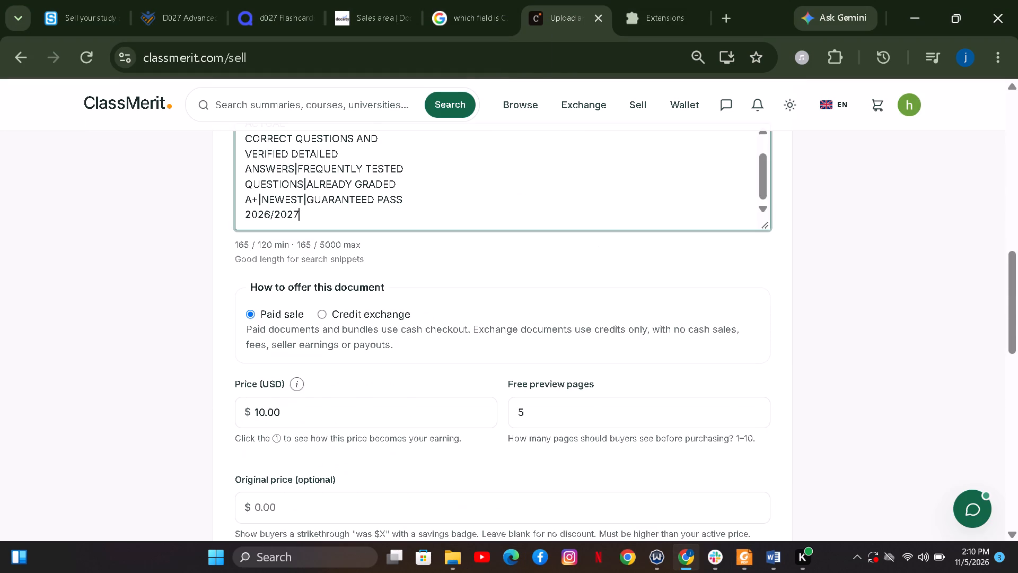
{"action": "left_click_drag", "start_coordinate": [258, 410], "coordinate": [268, 414]}
{"action": "left_click", "coordinate": [262, 412]}
{"action": "left_click_drag", "start_coordinate": [258, 411], "coordinate": [261, 411]}
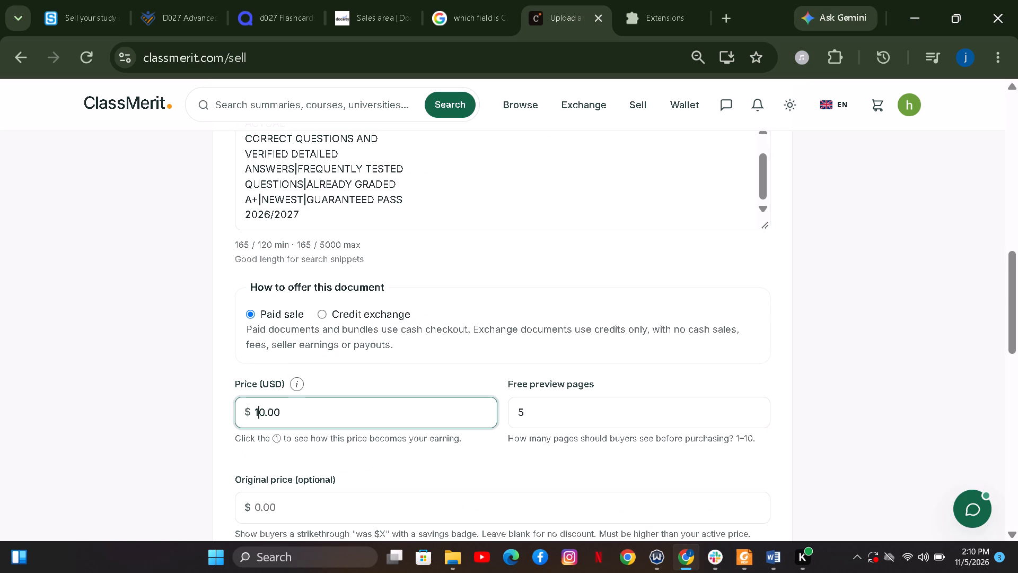
{"action": "left_click_drag", "start_coordinate": [261, 411], "coordinate": [265, 412]}
{"action": "key", "text": "5"}
{"action": "scroll", "coordinate": [301, 420], "scroll_direction": "down", "scroll_amount": 2}
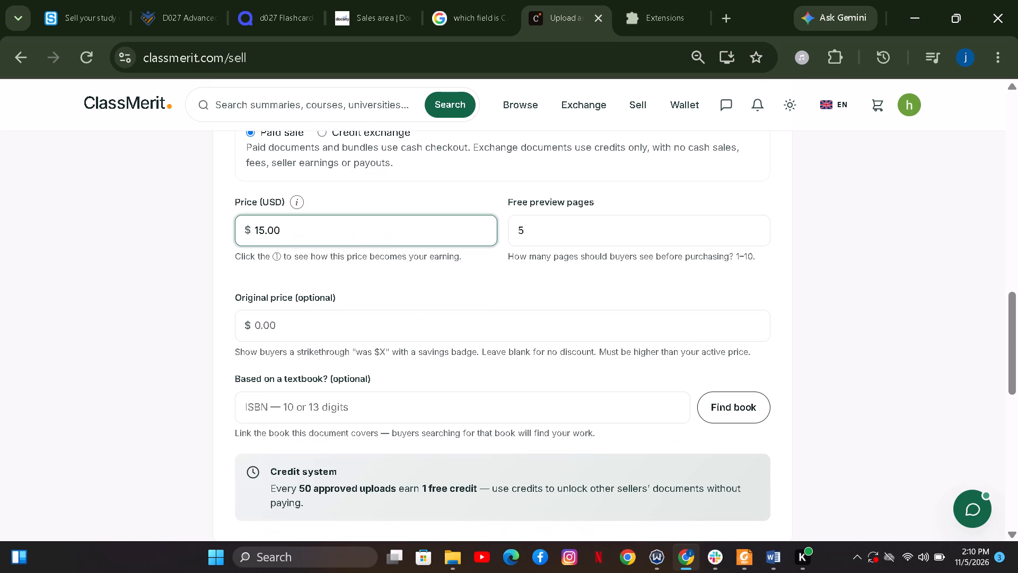
{"action": "left_click", "coordinate": [300, 318]}
{"action": "key", "text": "2"}
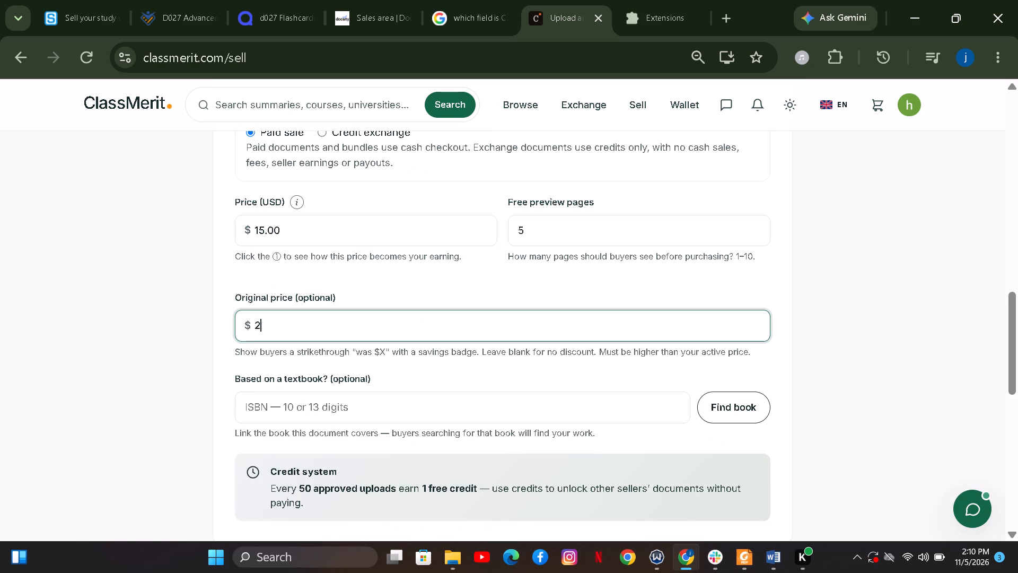
{"action": "key", "text": "0"}
Submit the case management exam listing.
{"action": "scroll", "coordinate": [319, 350], "scroll_direction": "down", "scroll_amount": 3}
{"action": "left_click", "coordinate": [689, 314]}
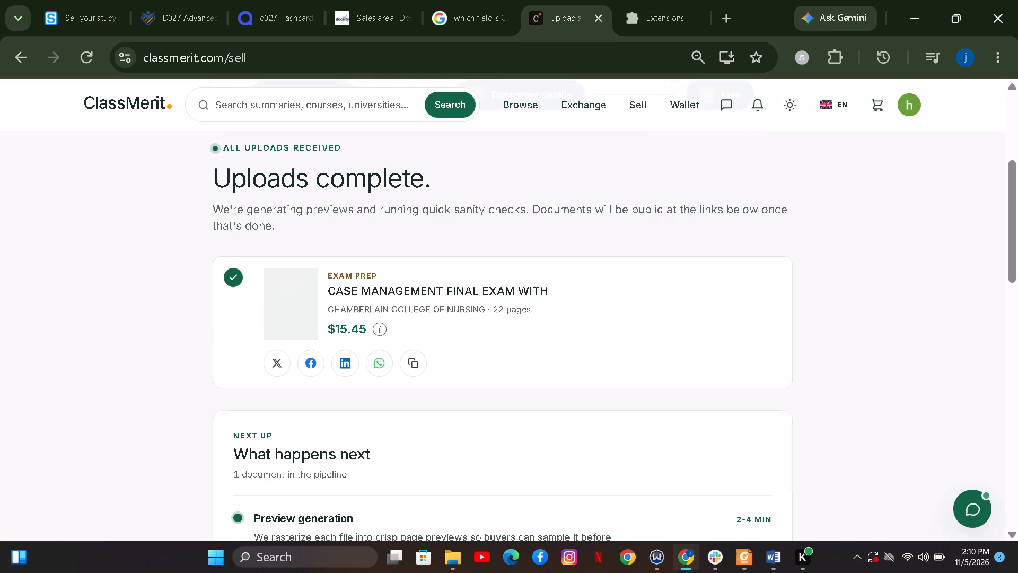
Start a new ClassMerit listing, open the D027 EXAM WITH PDF from the GAITOO folder, and copy its title text.
{"action": "left_click", "coordinate": [633, 104]}
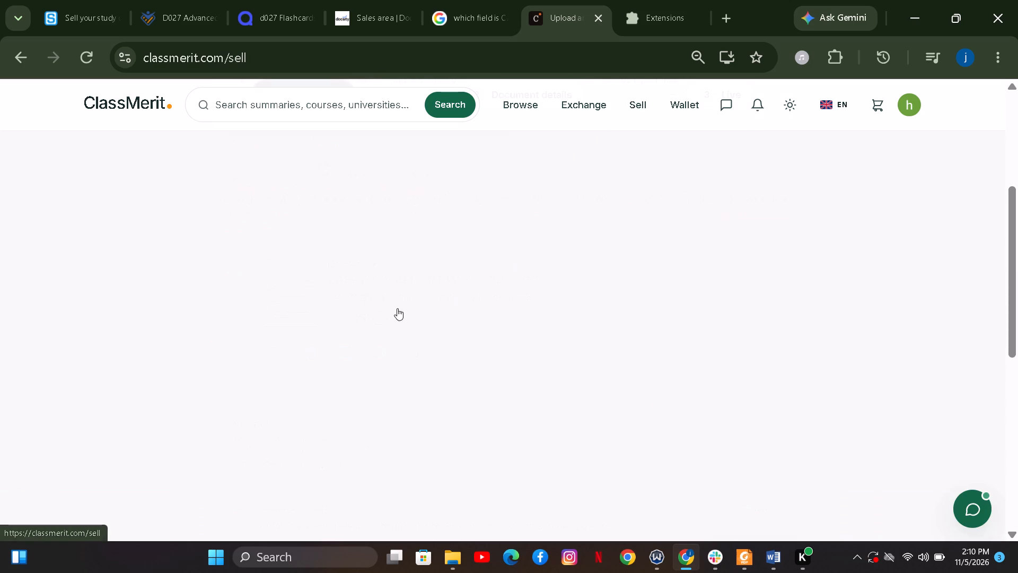
{"action": "left_click", "coordinate": [455, 555]}
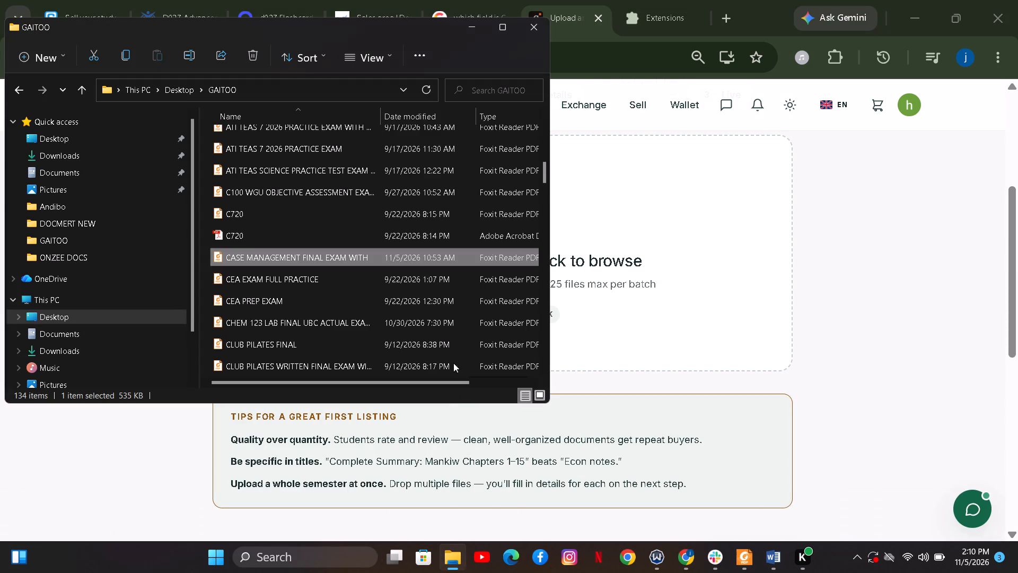
{"action": "scroll", "coordinate": [425, 271], "scroll_direction": "down", "scroll_amount": 1}
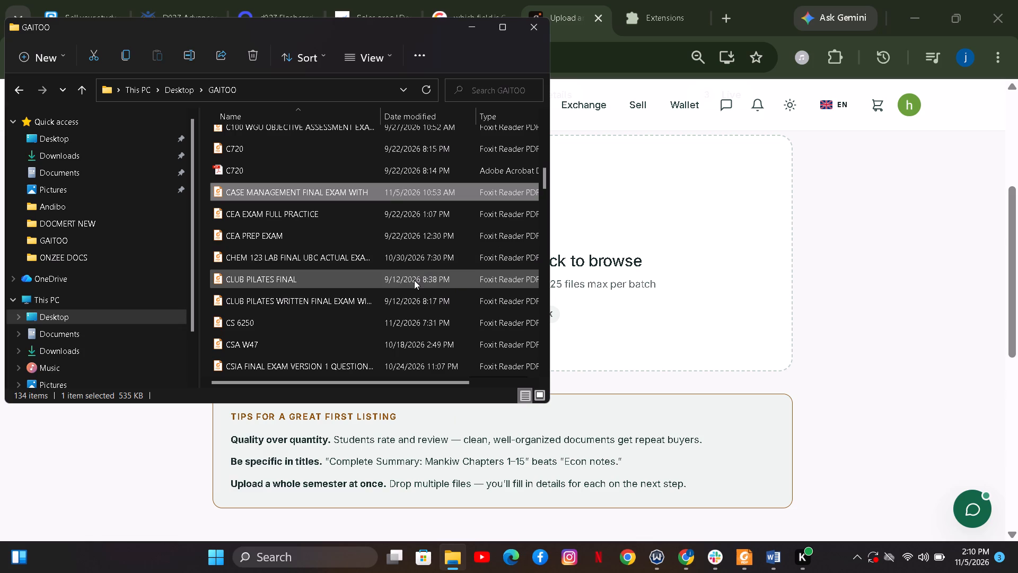
{"action": "scroll", "coordinate": [414, 280], "scroll_direction": "down", "scroll_amount": 1}
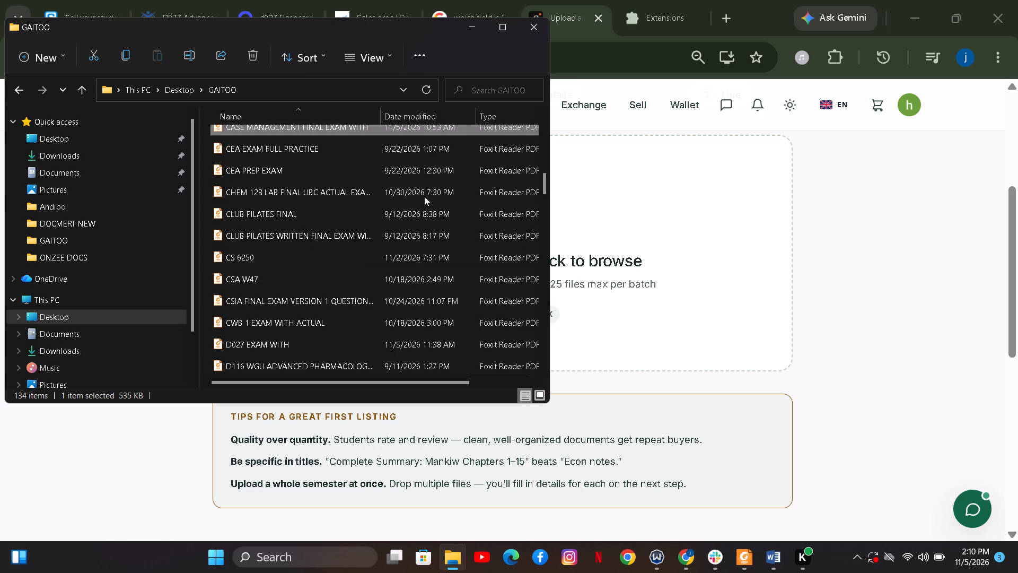
{"action": "double_click", "coordinate": [402, 342]}
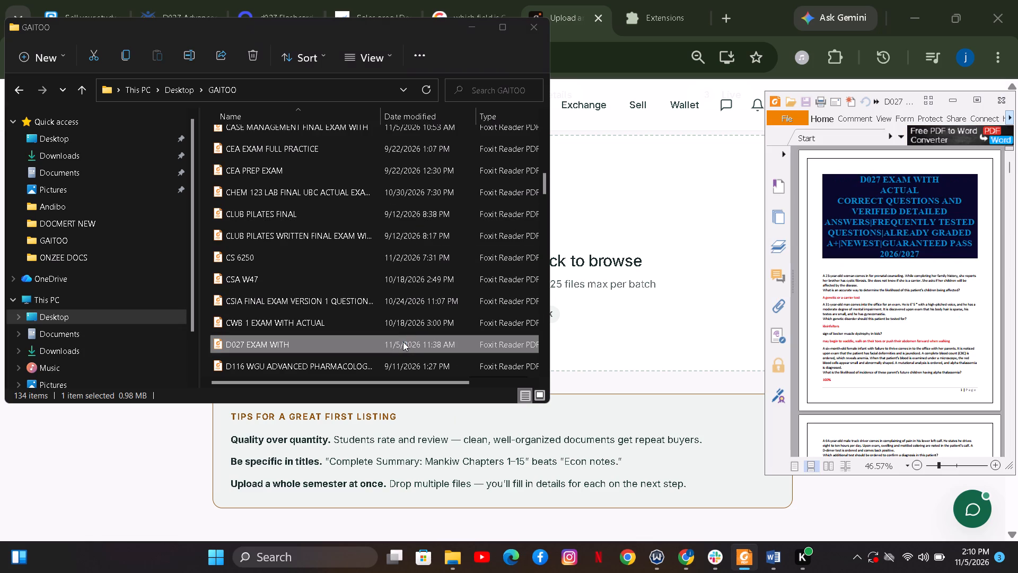
{"action": "key", "text": "ctrl+c"}
{"action": "key", "text": "ctrl+c"}
Upload the D027 EXAM WITH PDF from the GAITOO folder to ClassMerit and continue to its details.
{"action": "left_click_drag", "start_coordinate": [403, 340], "coordinate": [601, 282]}
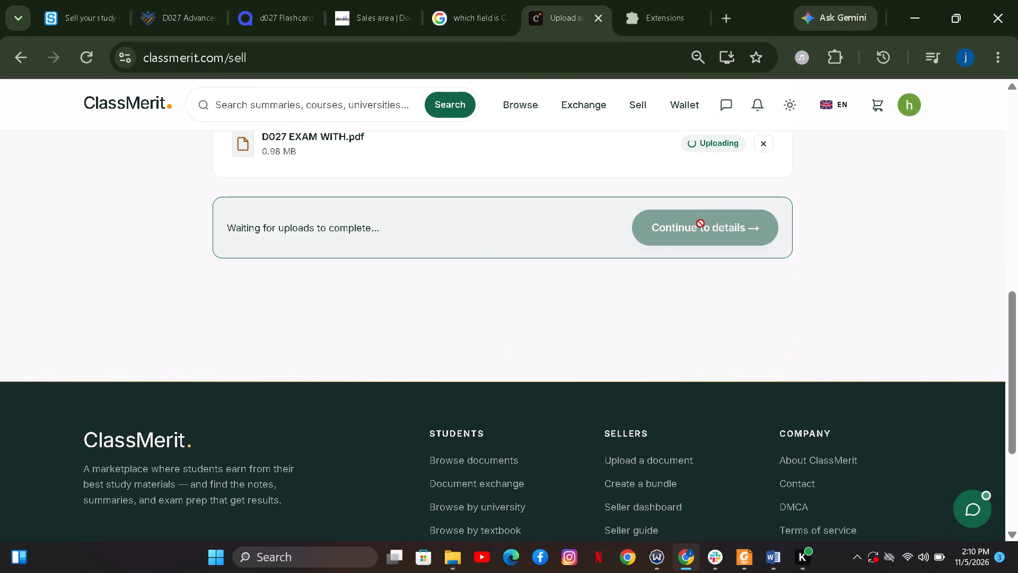
{"action": "left_click", "coordinate": [700, 223]}
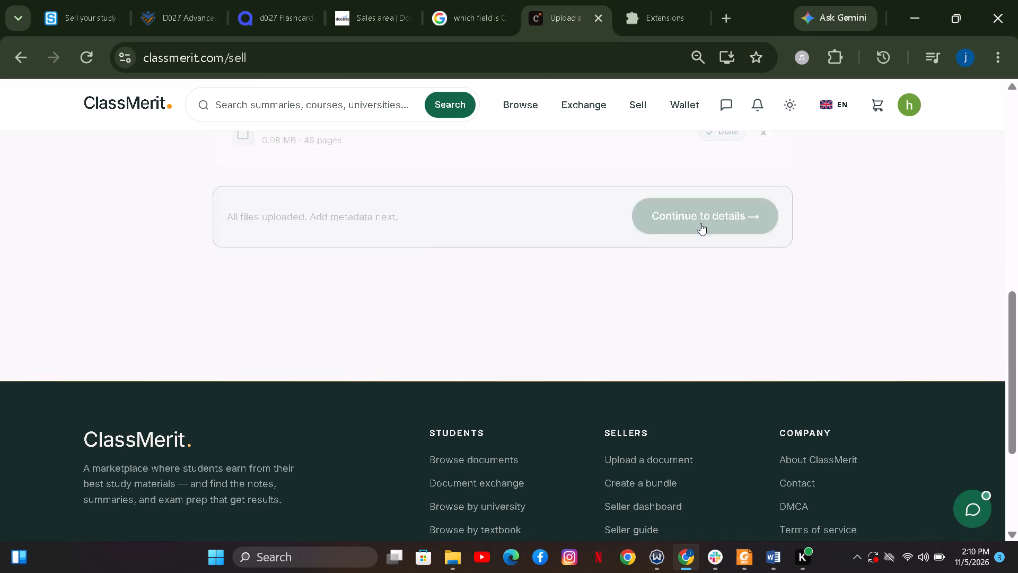
Set the D027 listing's document type to Exam Prep, subject to Nursing, and university to CHAMBERLAIN COLLEGE OF NURSING.
{"action": "left_click", "coordinate": [319, 407]}
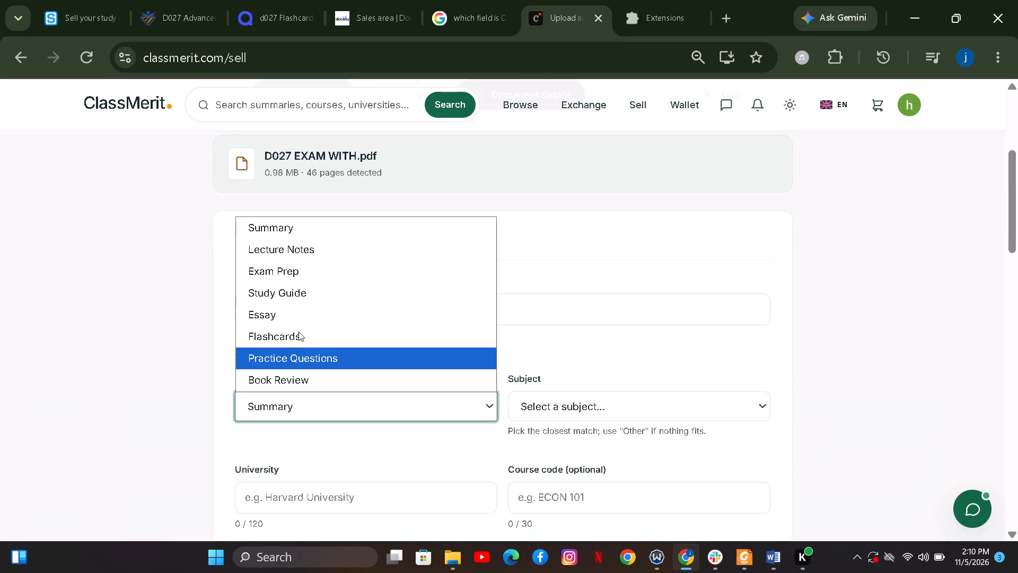
{"action": "left_click", "coordinate": [299, 274]}
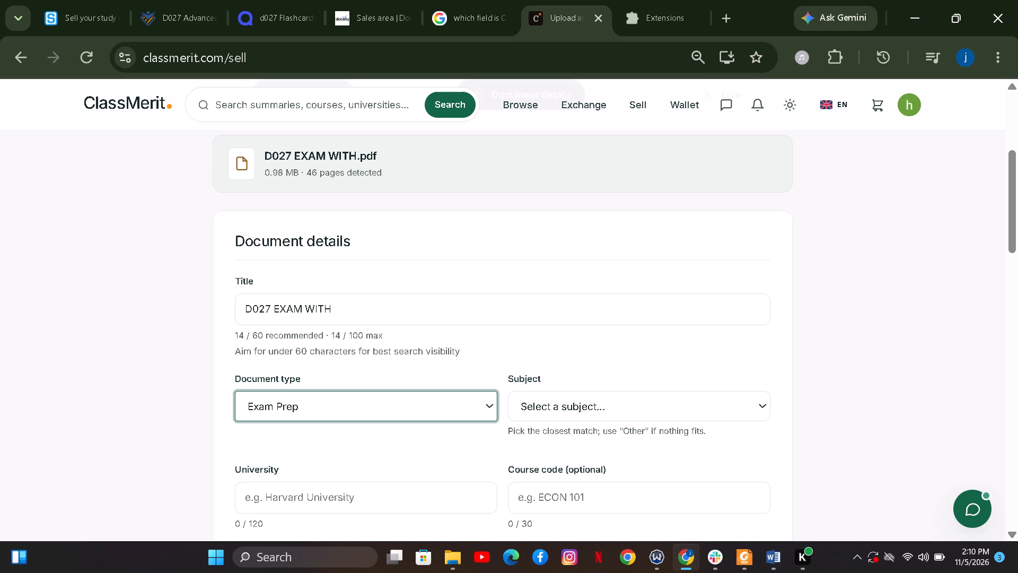
{"action": "left_click", "coordinate": [560, 403]}
{"action": "scroll", "coordinate": [511, 388], "scroll_direction": "down", "scroll_amount": 3}
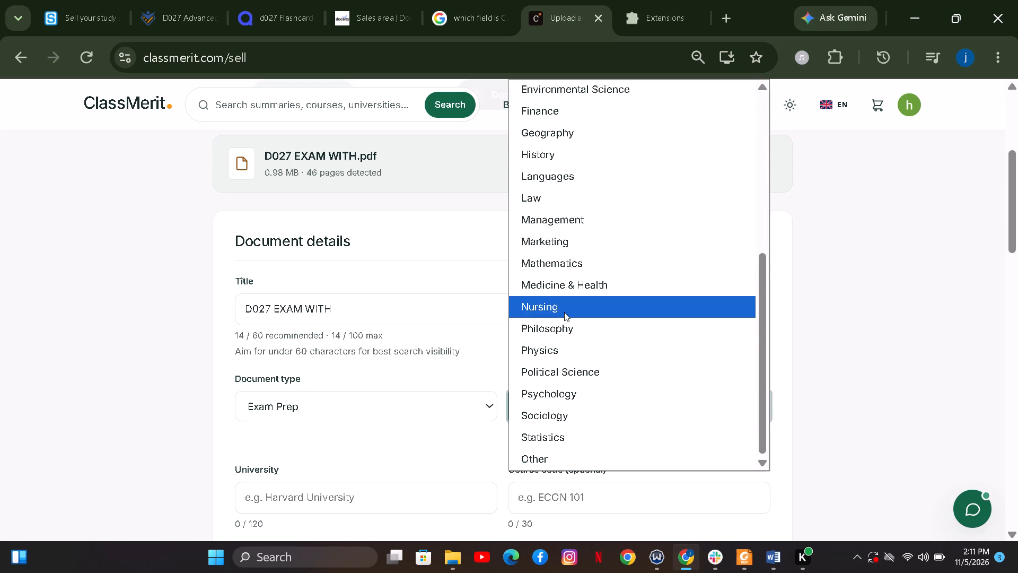
{"action": "left_click", "coordinate": [564, 312]}
{"action": "left_click", "coordinate": [305, 491]}
{"action": "scroll", "coordinate": [301, 440], "scroll_direction": "down", "scroll_amount": 2}
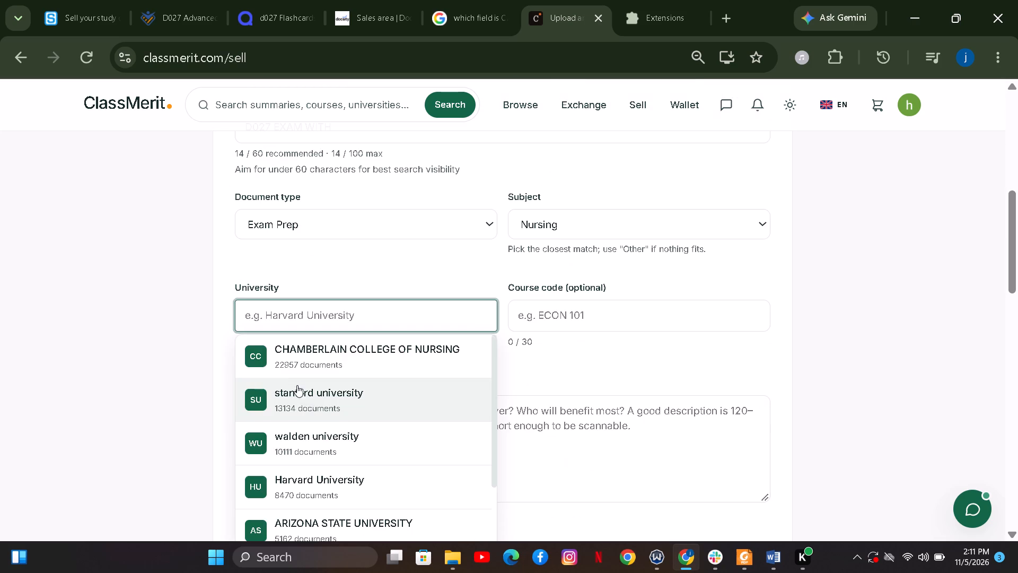
{"action": "left_click", "coordinate": [300, 351]}
Paste the copied D027 exam title text into the listing's description.
{"action": "scroll", "coordinate": [478, 367], "scroll_direction": "down", "scroll_amount": 2}
{"action": "left_click", "coordinate": [447, 296]}
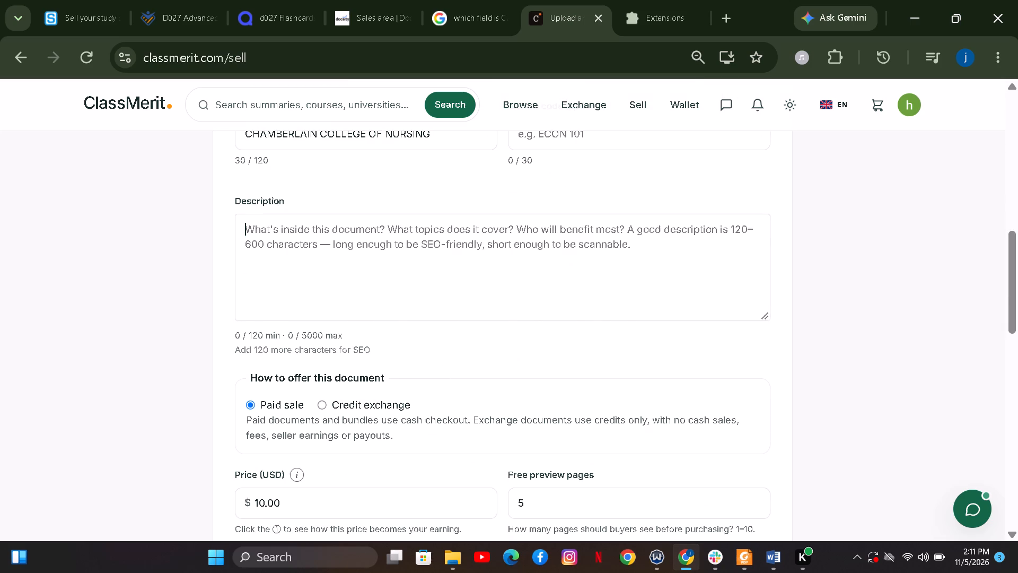
{"action": "key", "text": "ctrl+v"}
Set the D027 listing's price to $15.00 and its original price to $20.
{"action": "scroll", "coordinate": [314, 493], "scroll_direction": "down", "scroll_amount": 2}
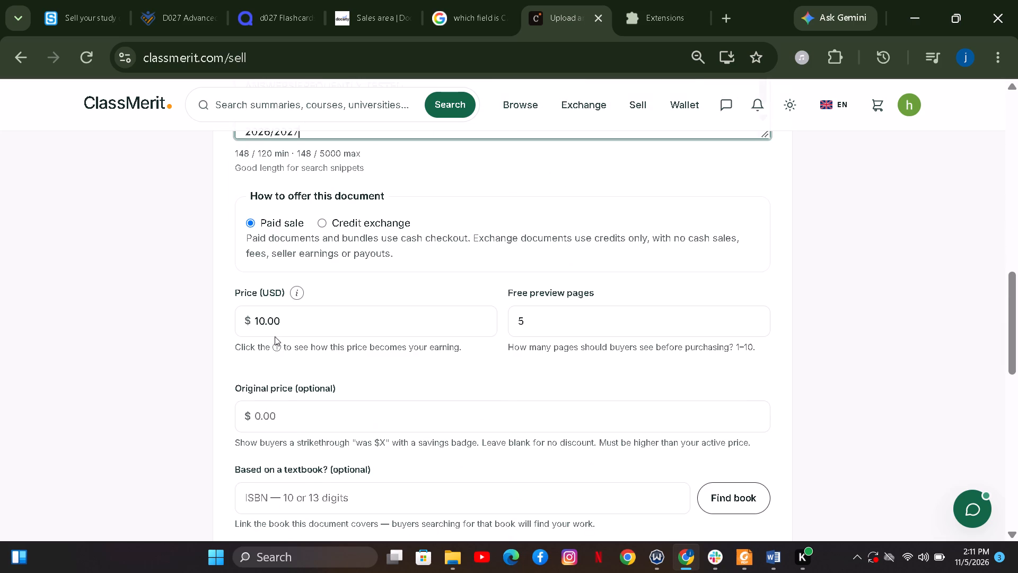
{"action": "left_click", "coordinate": [260, 320]}
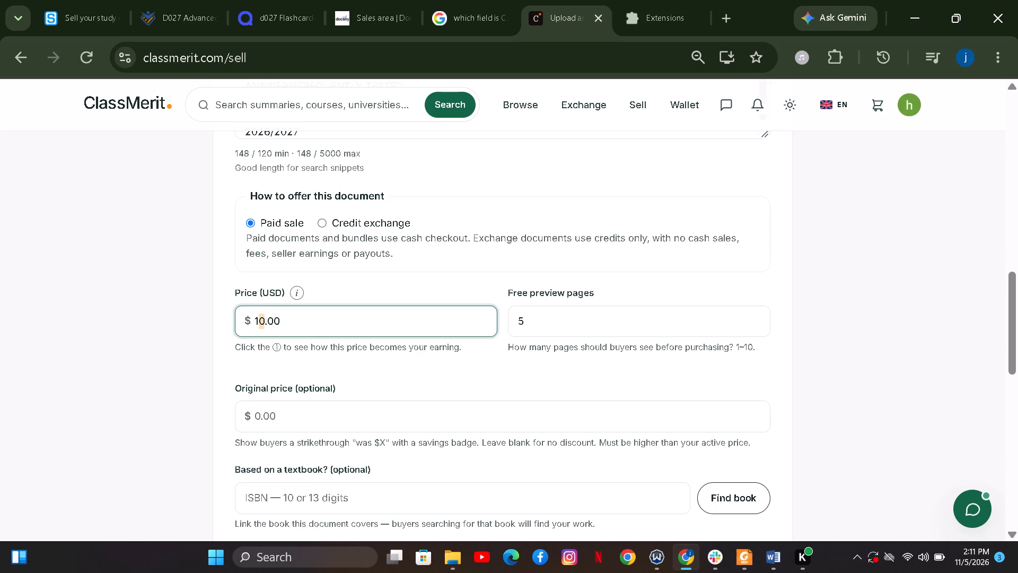
{"action": "key", "text": "5"}
{"action": "left_click", "coordinate": [288, 406]}
{"action": "type", "text": "20"}
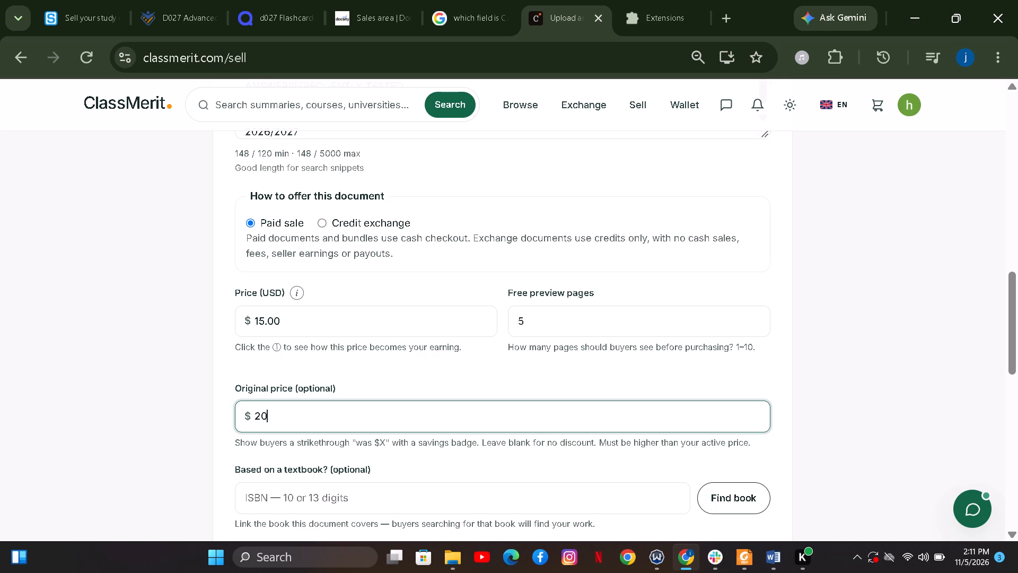
Submit the D027 exam listing.
{"action": "scroll", "coordinate": [531, 187], "scroll_direction": "down", "scroll_amount": 2}
{"action": "scroll", "coordinate": [499, 311], "scroll_direction": "down", "scroll_amount": 2}
{"action": "left_click", "coordinate": [709, 307]}
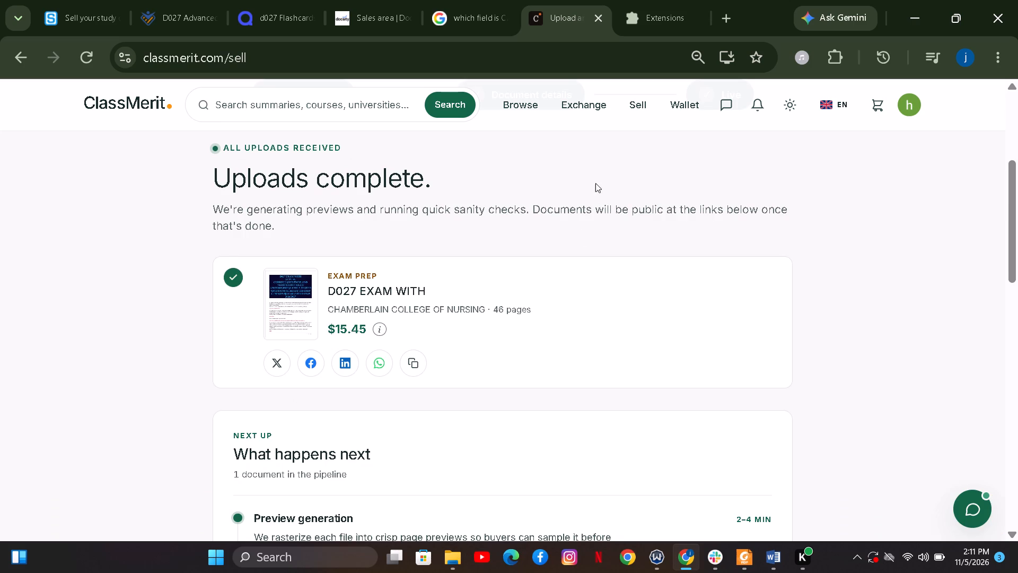
Start another ClassMerit listing, open the EAQ NCLEX EXAM WITH PDF from the GAITOO folder, and copy its title text.
{"action": "left_click", "coordinate": [635, 101]}
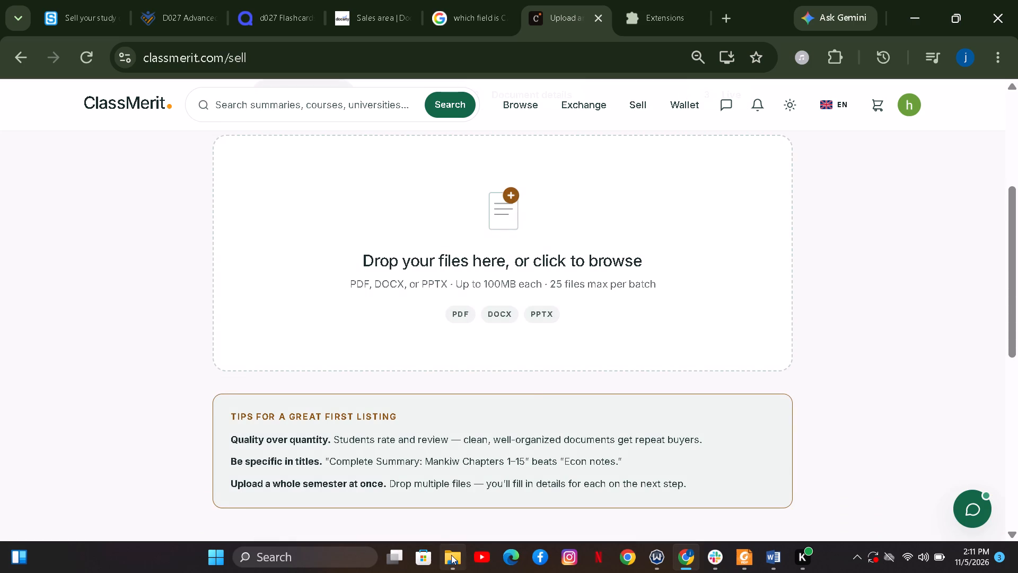
{"action": "left_click", "coordinate": [451, 554]}
{"action": "scroll", "coordinate": [415, 342], "scroll_direction": "down", "scroll_amount": 1}
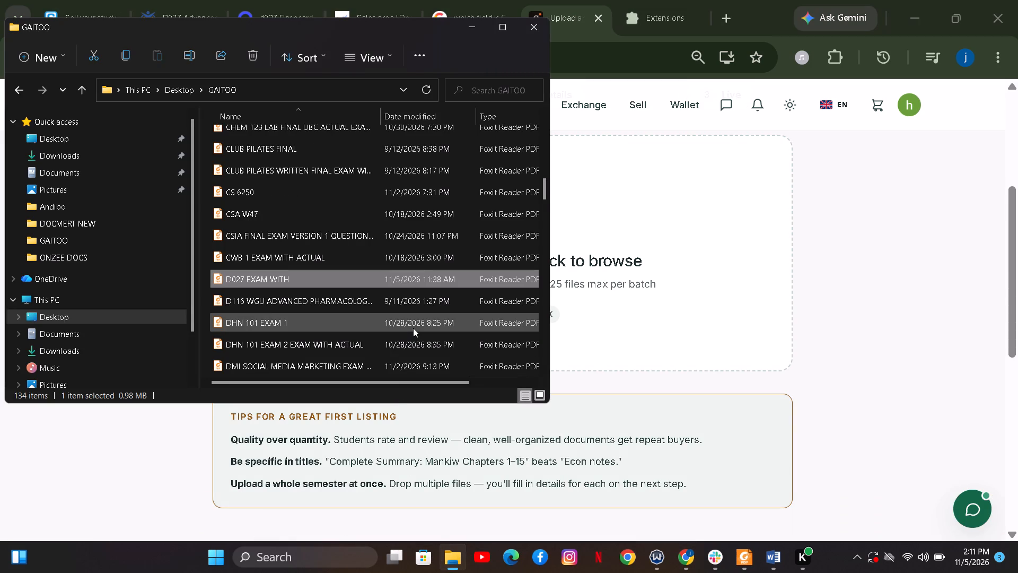
{"action": "scroll", "coordinate": [413, 328], "scroll_direction": "down", "scroll_amount": 1}
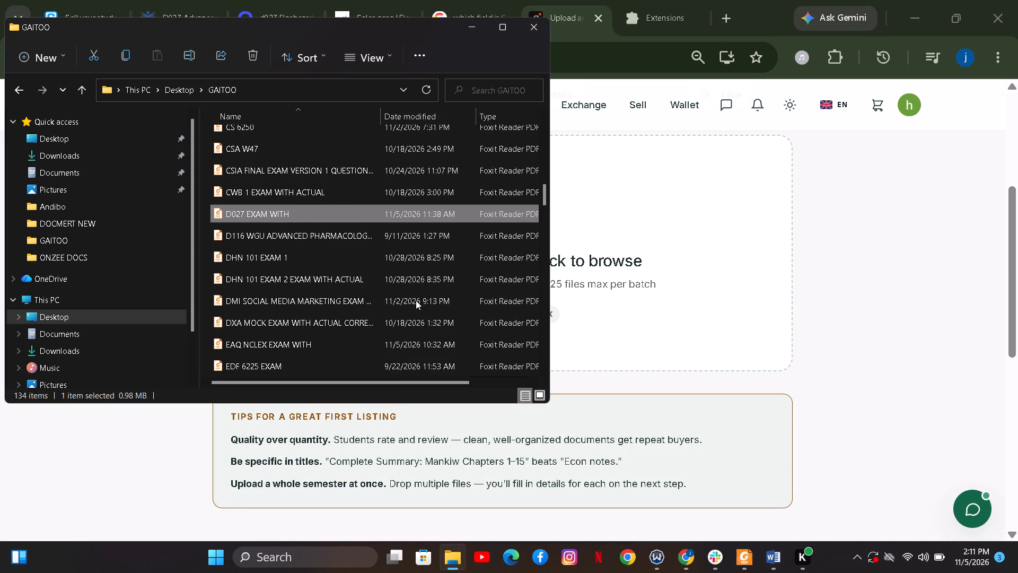
{"action": "scroll", "coordinate": [416, 302], "scroll_direction": "down", "scroll_amount": 1}
{"action": "double_click", "coordinate": [392, 283]}
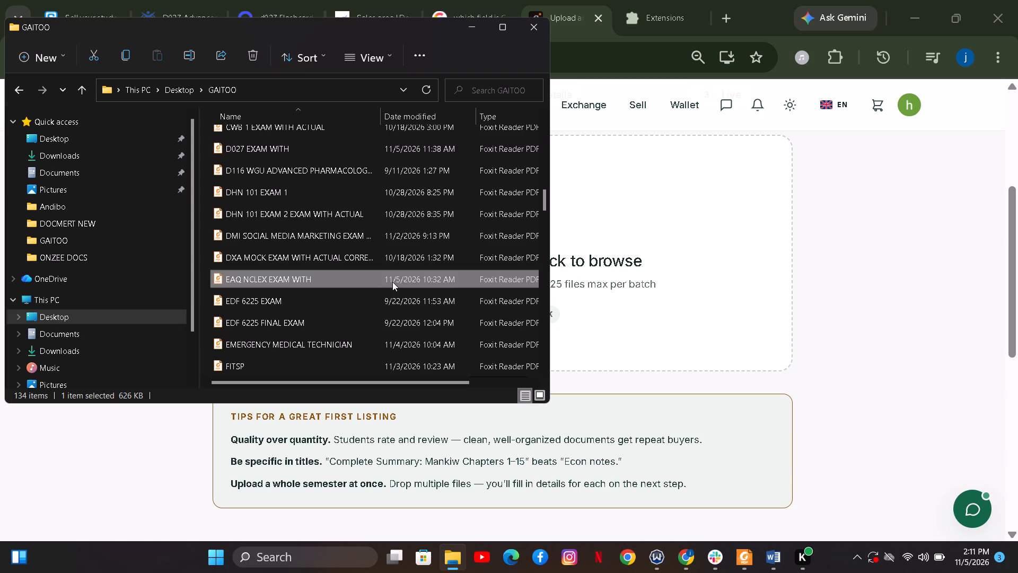
{"action": "key", "text": "ctrl+c"}
{"action": "key", "text": "ctrl+c"}
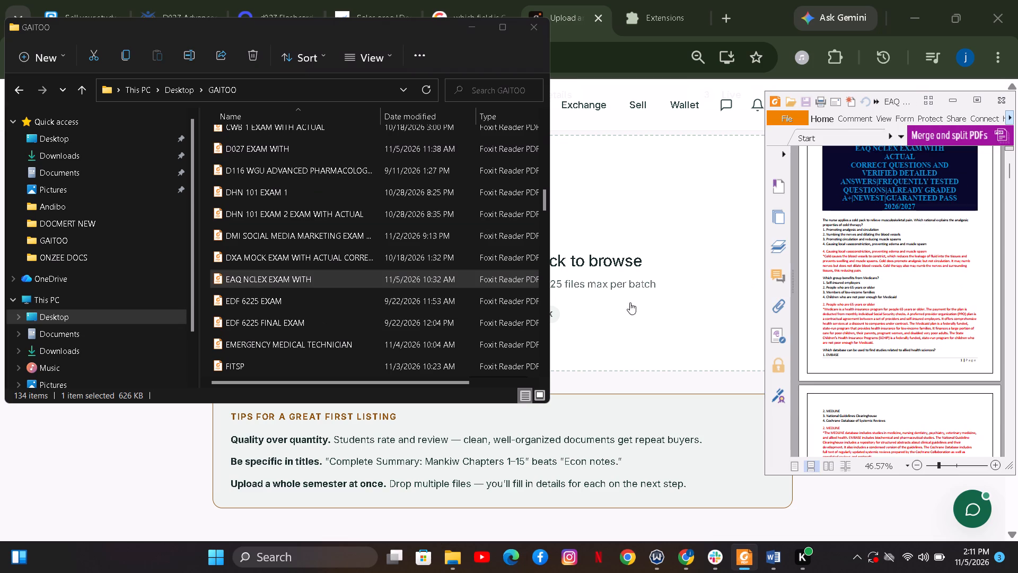
Upload the EAQ NCLEX EXAM WITH PDF from the GAITOO folder to ClassMerit and continue to its details.
{"action": "left_click_drag", "start_coordinate": [409, 280], "coordinate": [635, 257]}
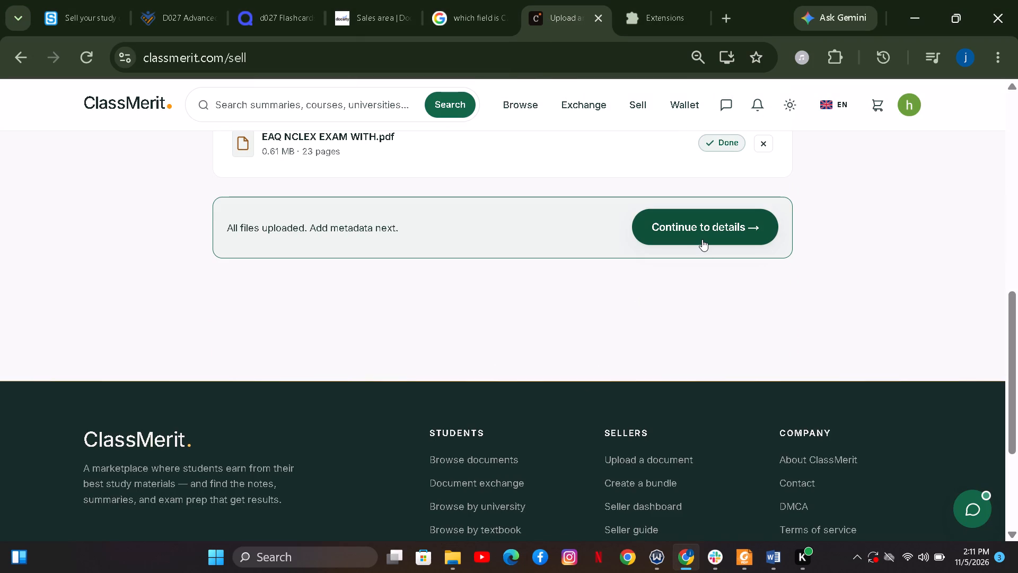
{"action": "left_click", "coordinate": [703, 231]}
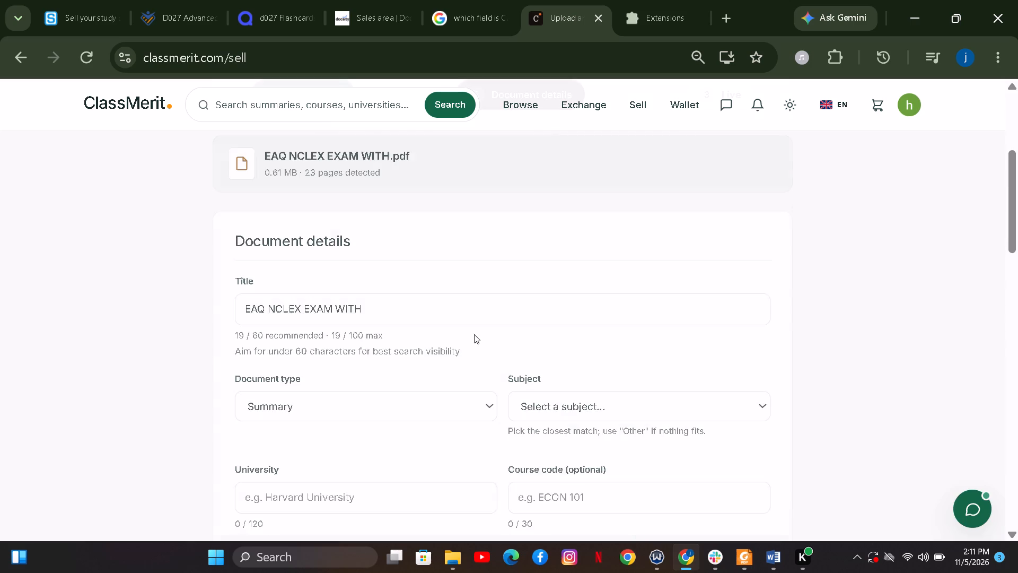
Set the EAQ NCLEX listing's document type to Exam Prep, subject to Nursing, and university to CHAMBERLAIN COLLEGE OF NURSING.
{"action": "scroll", "coordinate": [422, 371], "scroll_direction": "down", "scroll_amount": 1}
{"action": "left_click", "coordinate": [300, 315]}
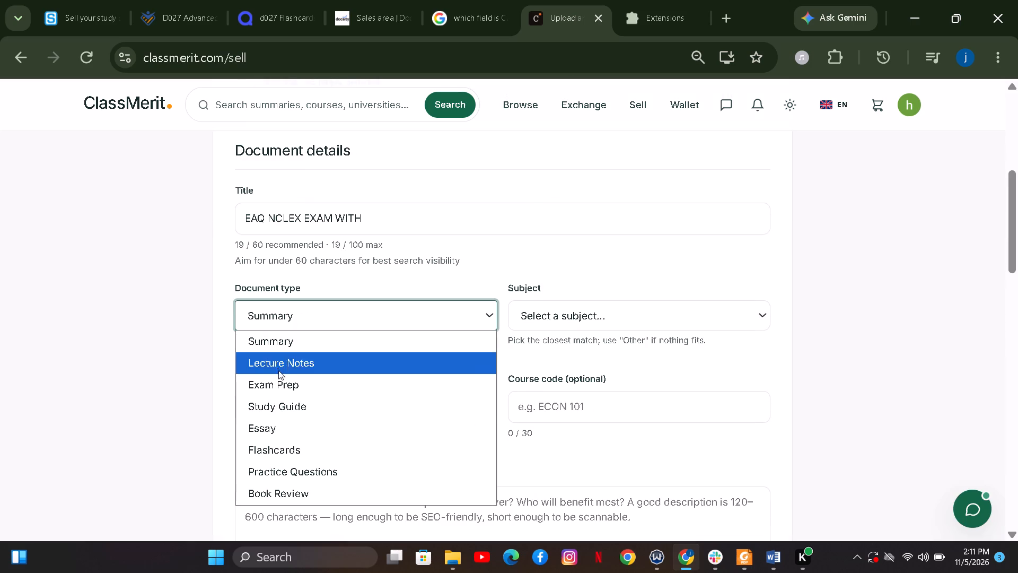
{"action": "left_click", "coordinate": [286, 384]}
{"action": "left_click", "coordinate": [560, 317]}
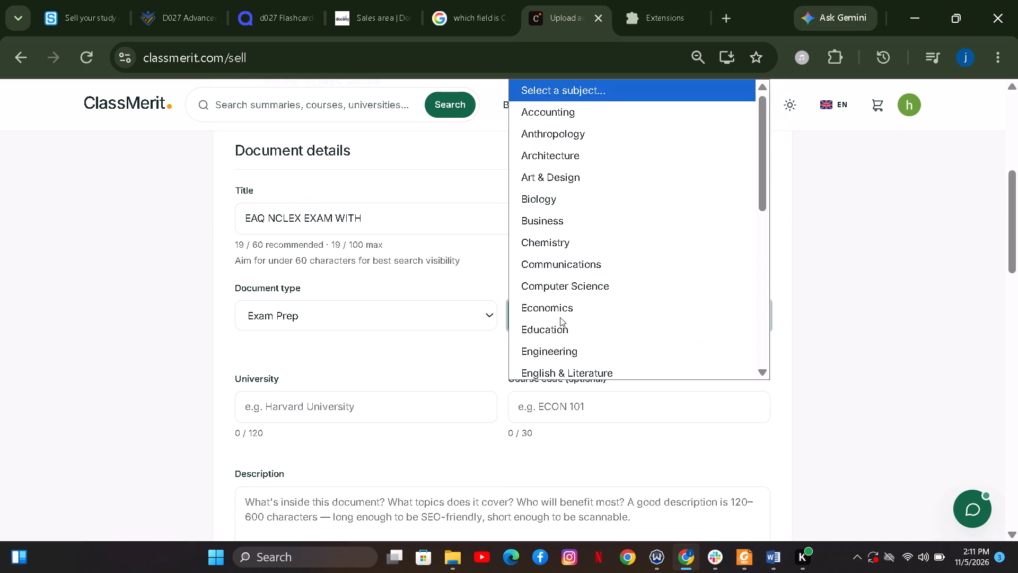
{"action": "scroll", "coordinate": [561, 302], "scroll_direction": "down", "scroll_amount": 1}
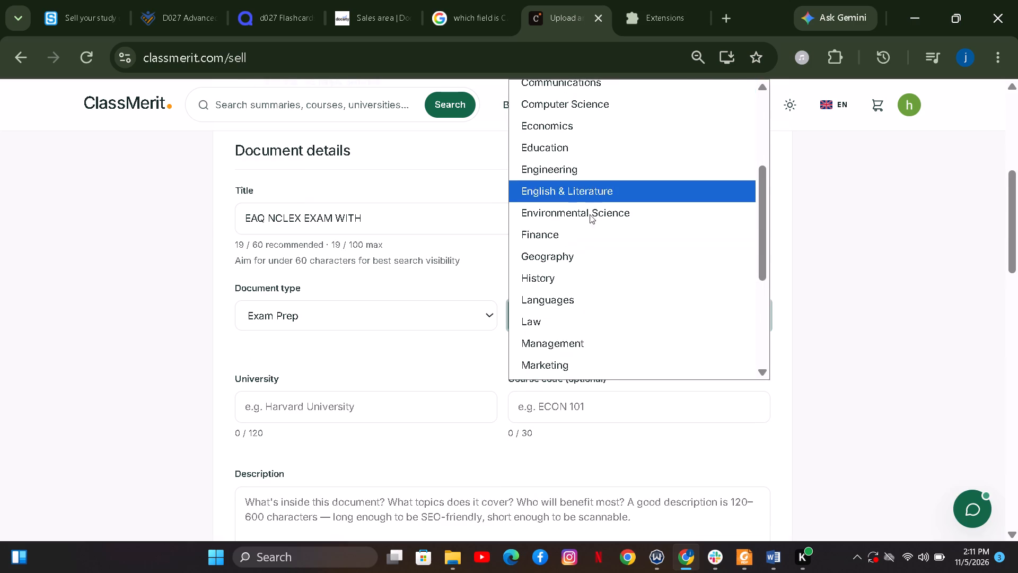
{"action": "scroll", "coordinate": [585, 308], "scroll_direction": "down", "scroll_amount": 2}
{"action": "left_click", "coordinate": [567, 220]}
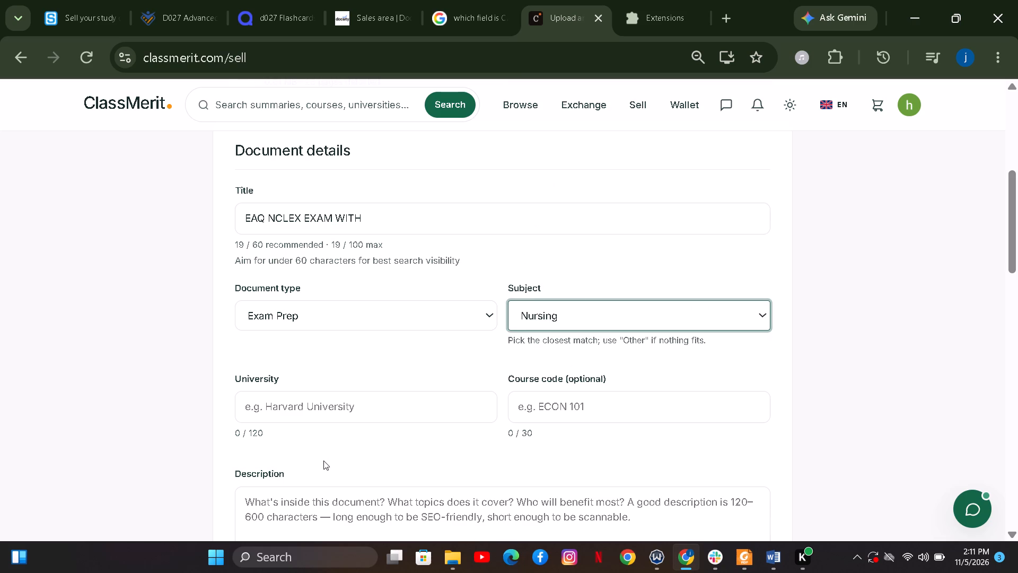
{"action": "left_click", "coordinate": [355, 400]}
{"action": "left_click", "coordinate": [307, 442]}
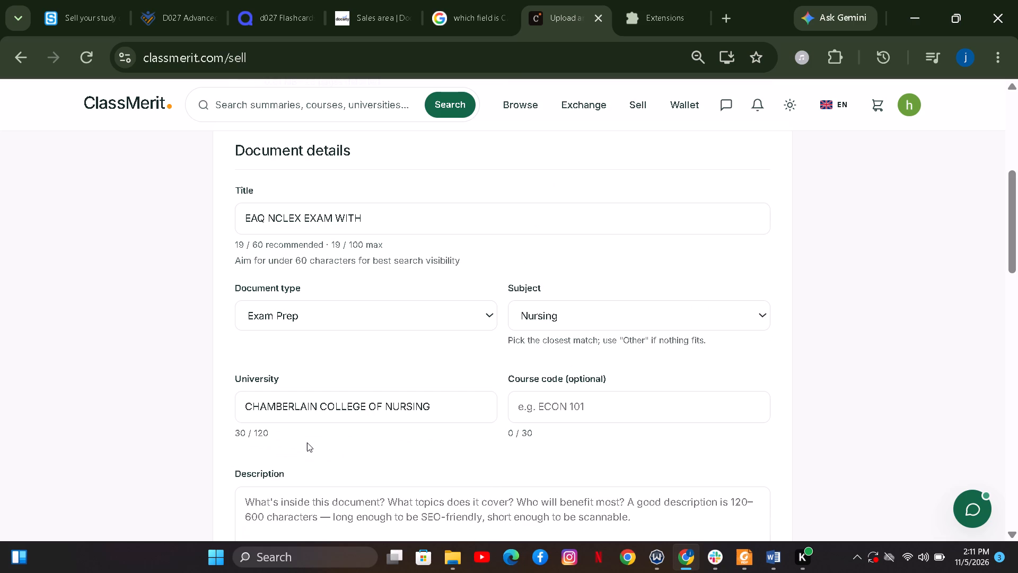
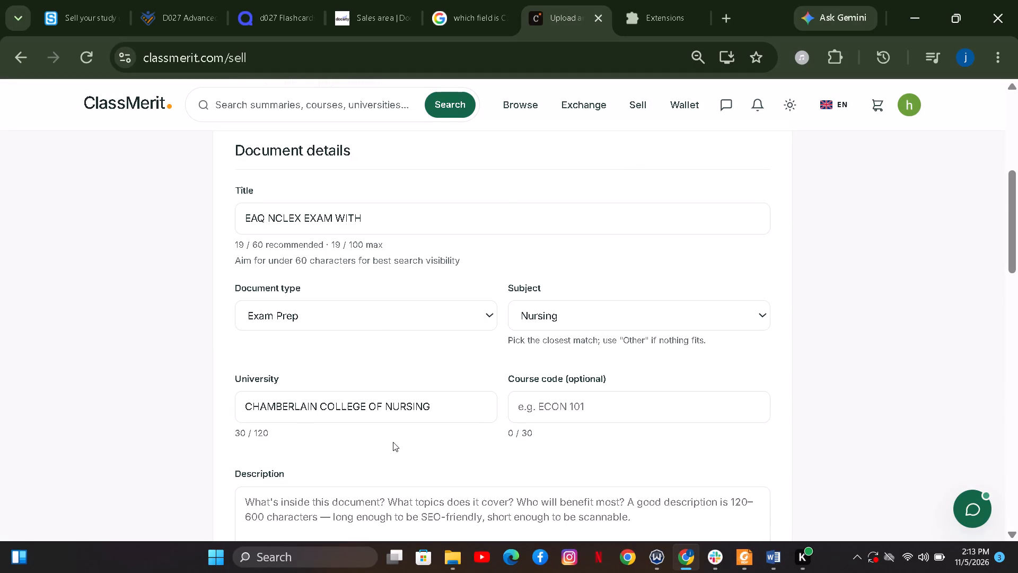
Fill the EAQ NCLEX listing's description with the title text copied from the PDF.
{"action": "scroll", "coordinate": [310, 483], "scroll_direction": "down", "scroll_amount": 2}
{"action": "left_click", "coordinate": [324, 347]}
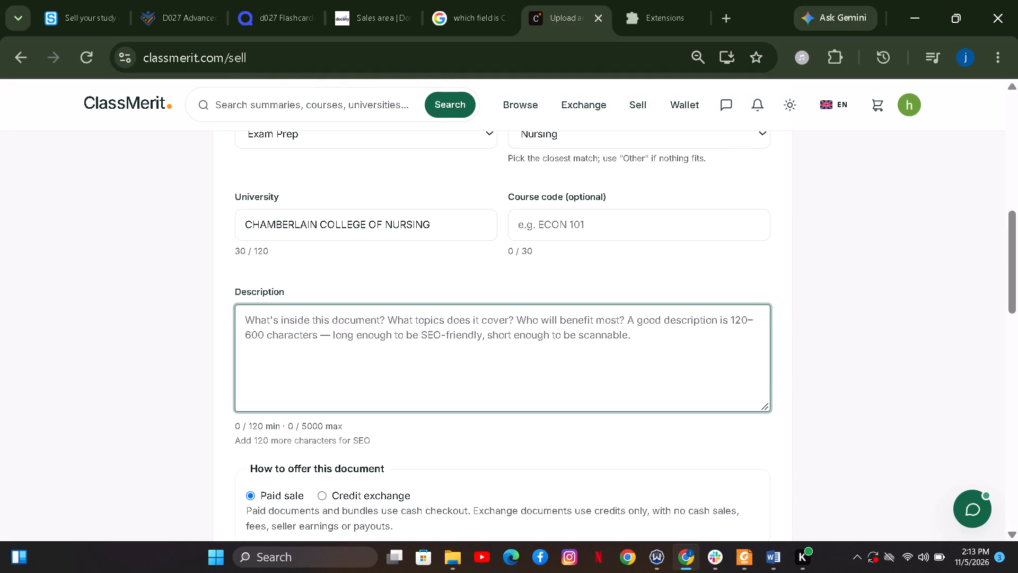
{"action": "key", "text": "ctrl+v"}
Set the EAQ NCLEX listing's original price to $20 and its price to $15.00, and submit the listing.
{"action": "scroll", "coordinate": [329, 420], "scroll_direction": "down", "scroll_amount": 3}
{"action": "scroll", "coordinate": [214, 445], "scroll_direction": "down", "scroll_amount": 1}
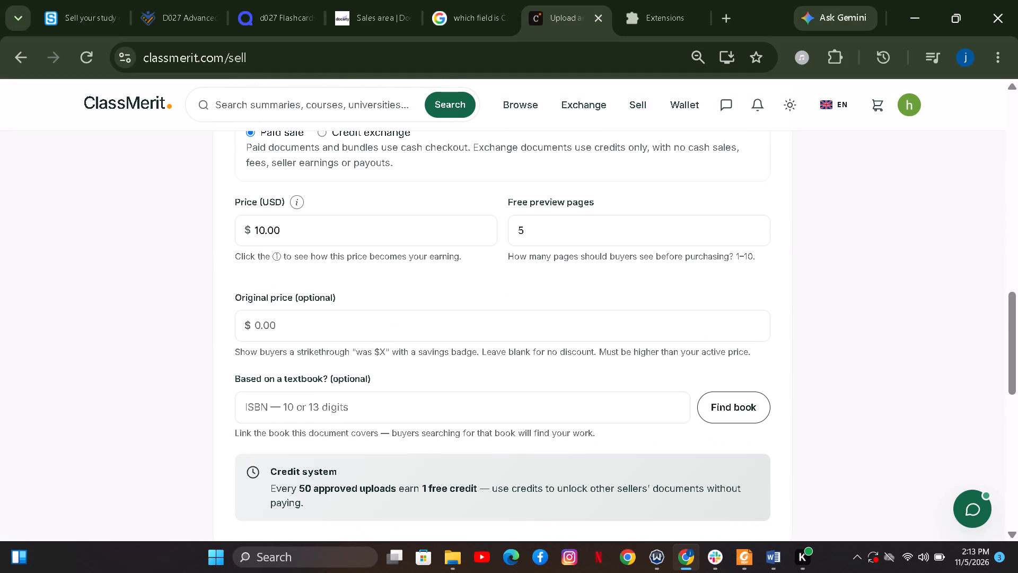
{"action": "left_click", "coordinate": [269, 328]}
{"action": "key", "text": "2"}
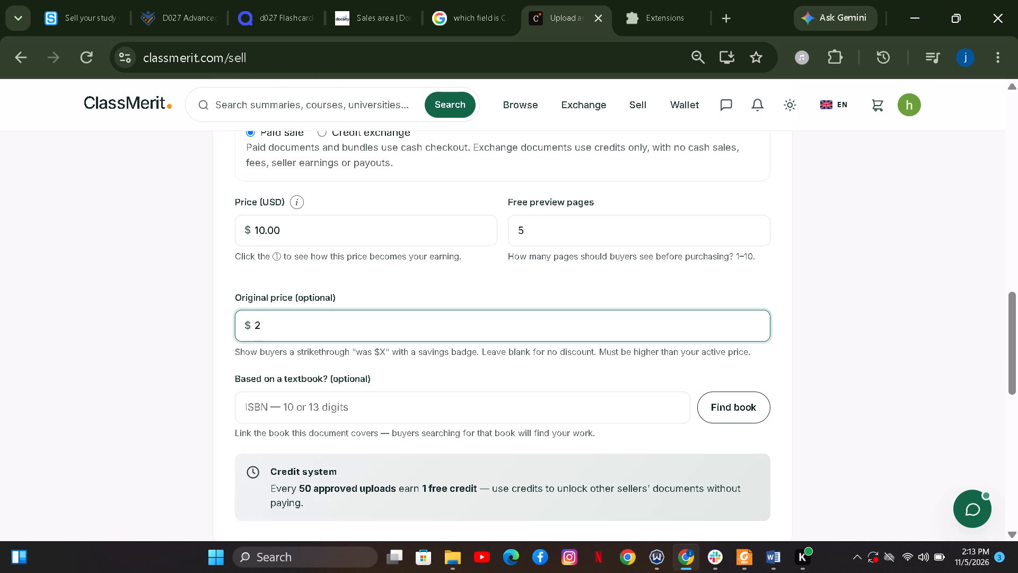
{"action": "key", "text": "0"}
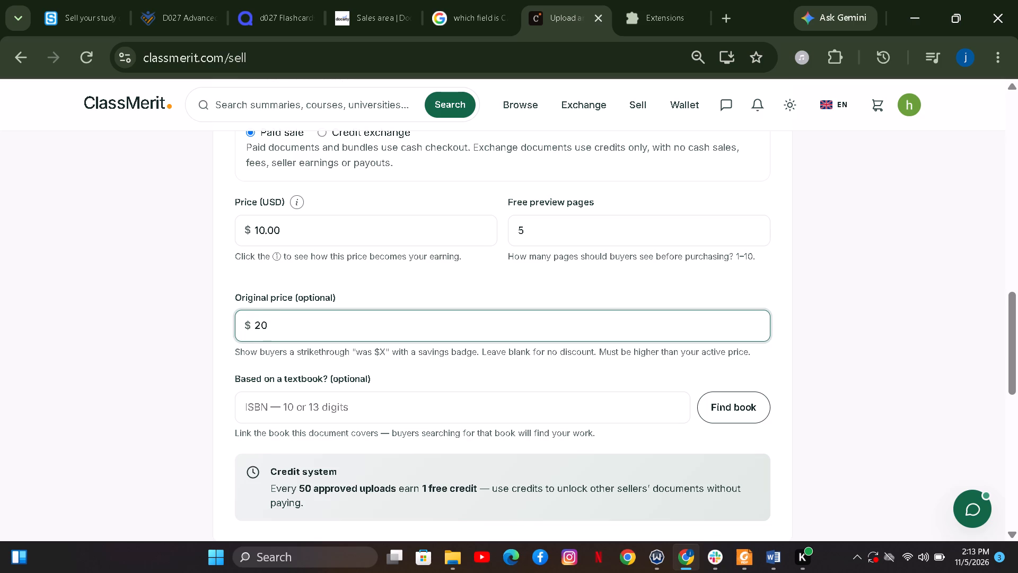
{"action": "left_click", "coordinate": [259, 230]}
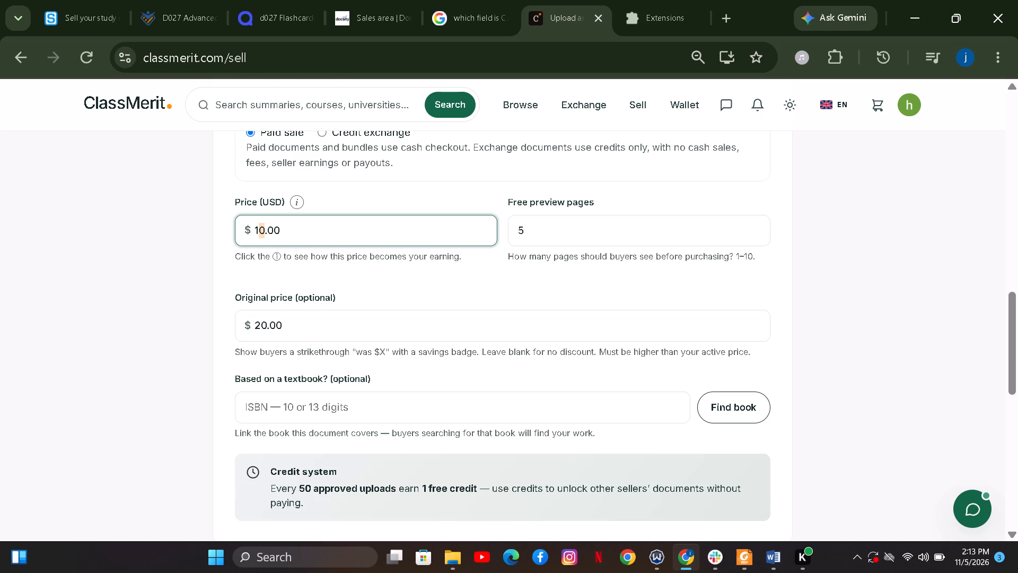
{"action": "key", "text": "5"}
{"action": "scroll", "coordinate": [337, 384], "scroll_direction": "down", "scroll_amount": 2}
{"action": "left_click", "coordinate": [685, 404]}
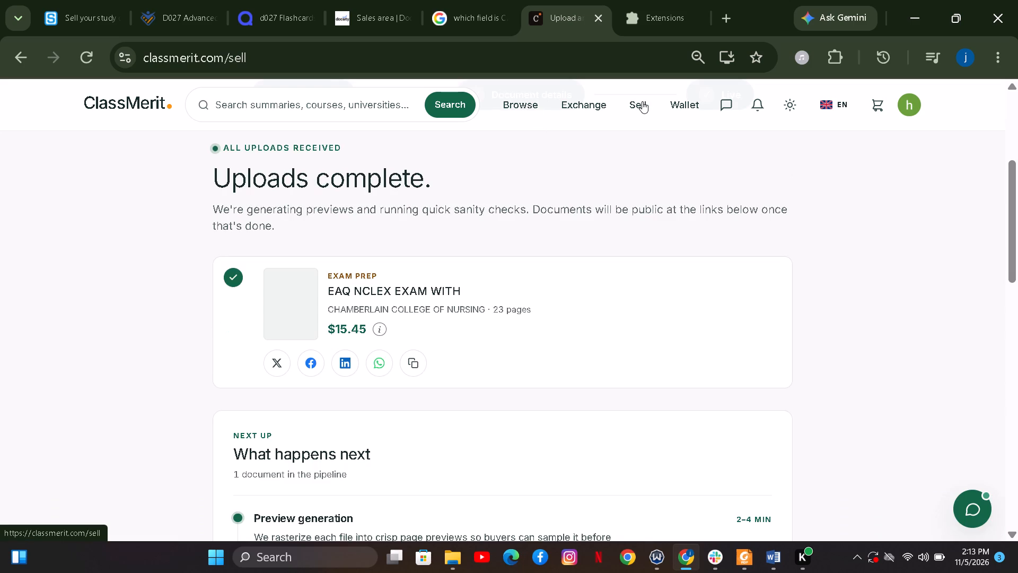
Start another ClassMerit listing, open the NP1 EXAM 1 REVIEW QUESTIONS EXAM PDF from the GAITOO folder, and copy its title text.
{"action": "left_click", "coordinate": [642, 101]}
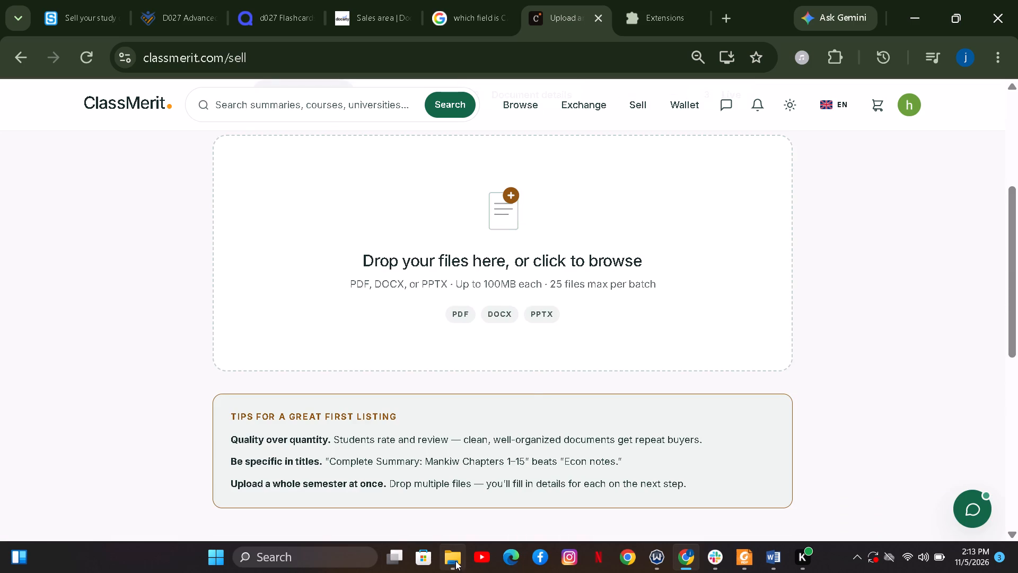
{"action": "left_click", "coordinate": [455, 561]}
{"action": "scroll", "coordinate": [405, 335], "scroll_direction": "down", "scroll_amount": 1}
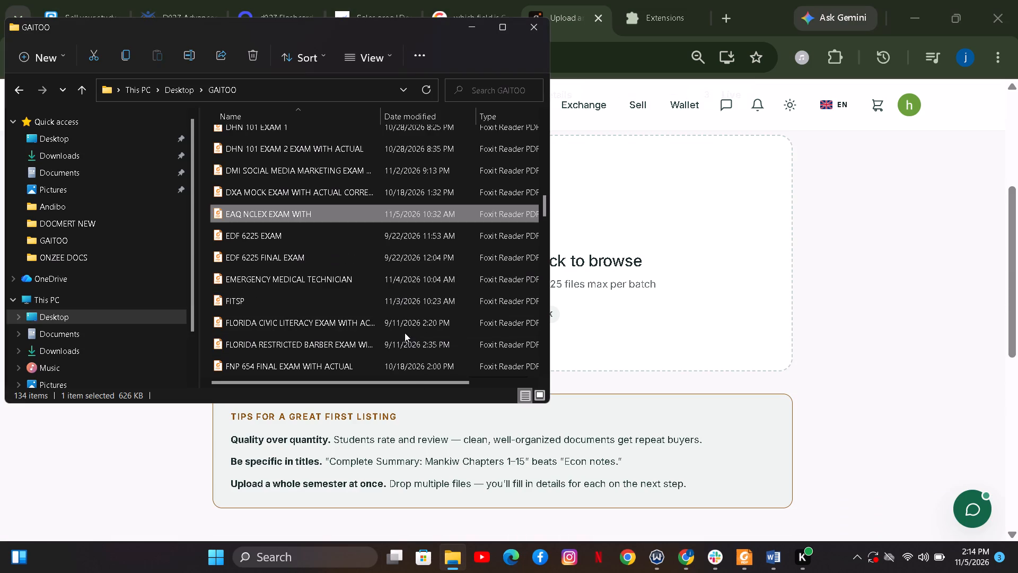
{"action": "scroll", "coordinate": [411, 296], "scroll_direction": "down", "scroll_amount": 1}
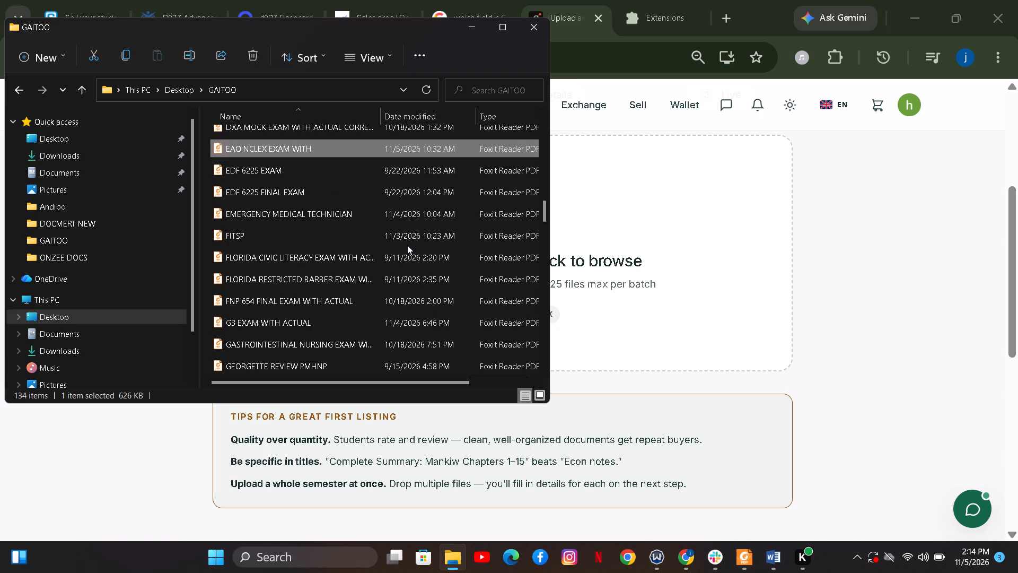
{"action": "scroll", "coordinate": [418, 319], "scroll_direction": "down", "scroll_amount": 1}
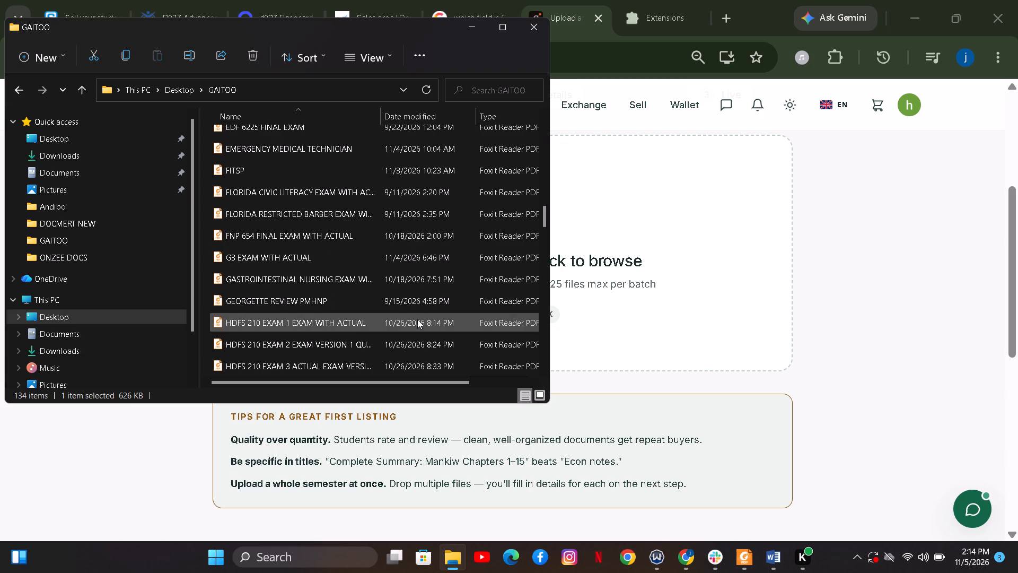
{"action": "scroll", "coordinate": [417, 322], "scroll_direction": "down", "scroll_amount": 4}
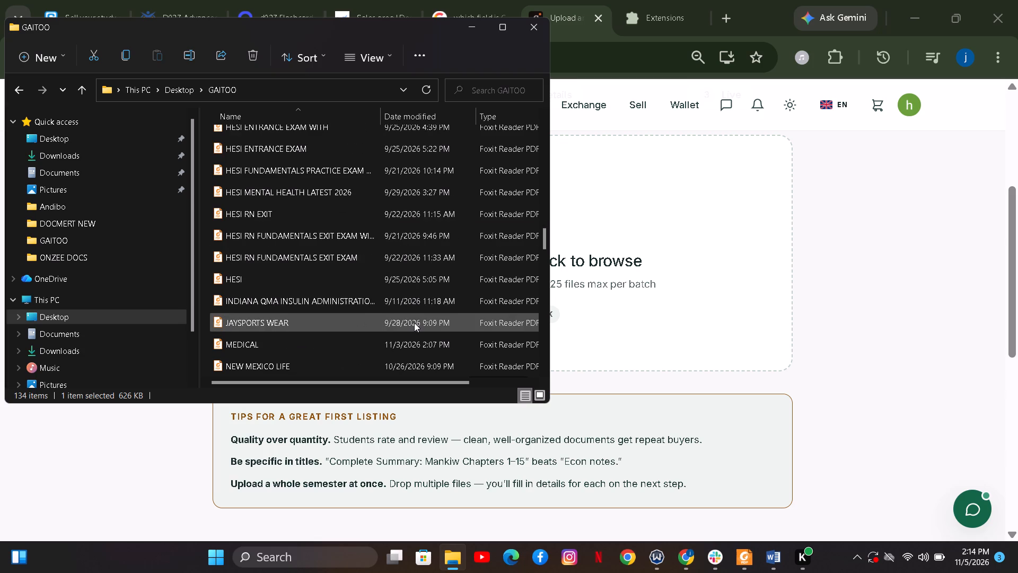
{"action": "scroll", "coordinate": [413, 322], "scroll_direction": "down", "scroll_amount": 1}
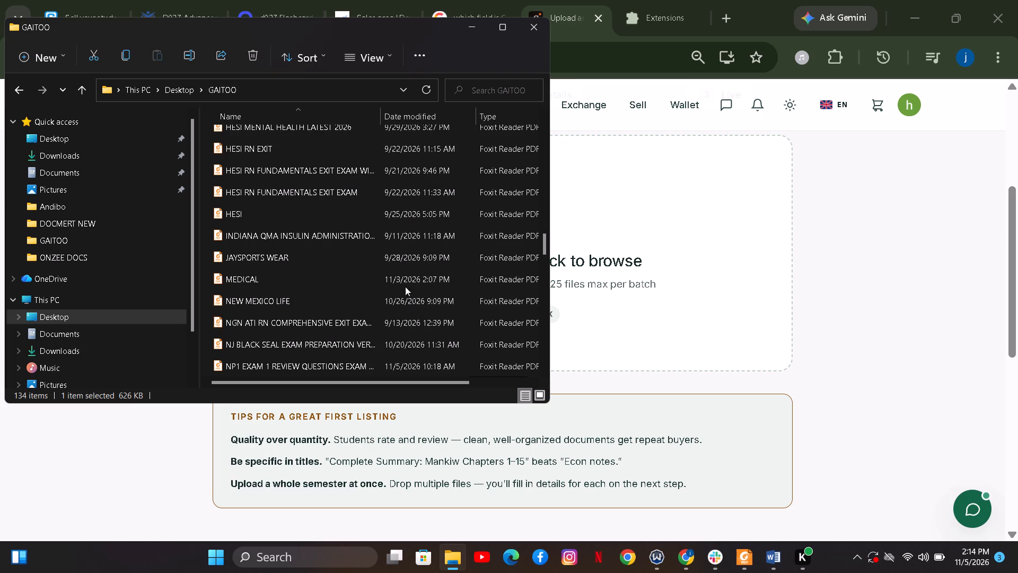
{"action": "double_click", "coordinate": [398, 364]}
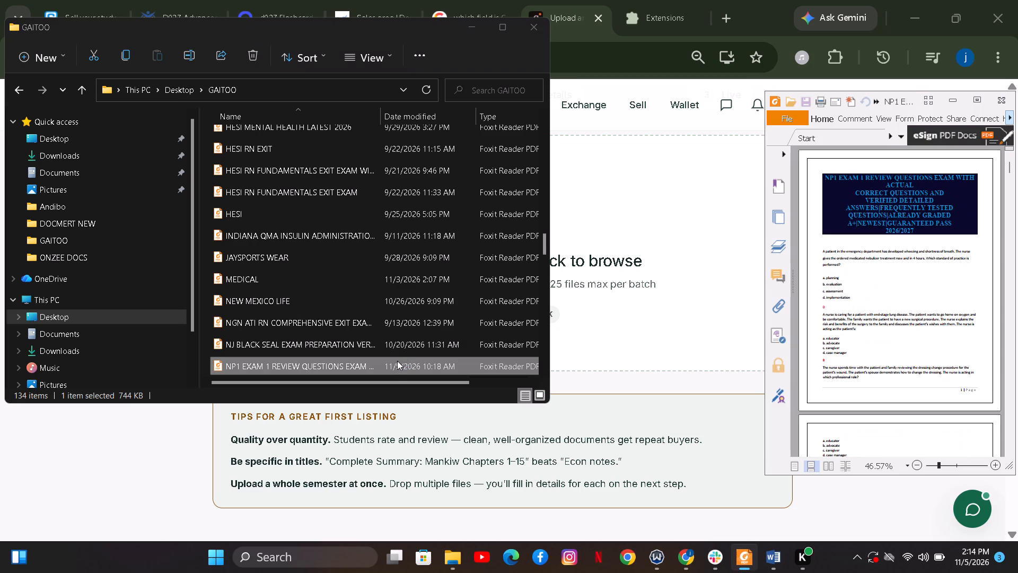
{"action": "key", "text": "ctrl+c"}
{"action": "key", "text": "ctrl+c"}
Upload the NP1 EXAM 1 REVIEW QUESTIONS EXAM PDF from the GAITOO folder to ClassMerit and continue to its details.
{"action": "left_click_drag", "start_coordinate": [381, 366], "coordinate": [593, 283]}
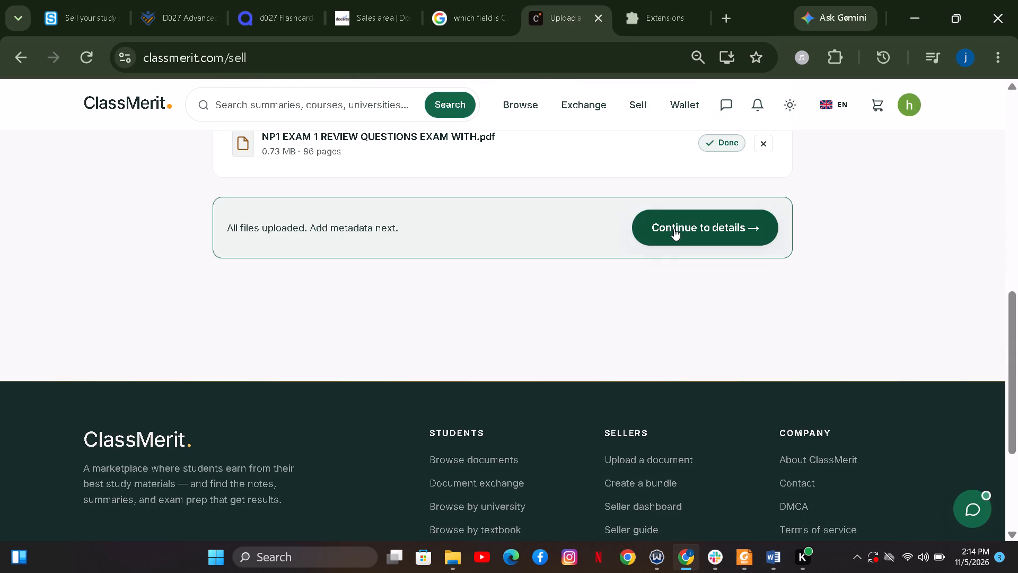
{"action": "left_click", "coordinate": [675, 229]}
Set the NP1 listing's document type to Exam Prep, subject to Nursing, and university to CHAMBERLAIN COLLEGE OF NURSING.
{"action": "left_click", "coordinate": [330, 415]}
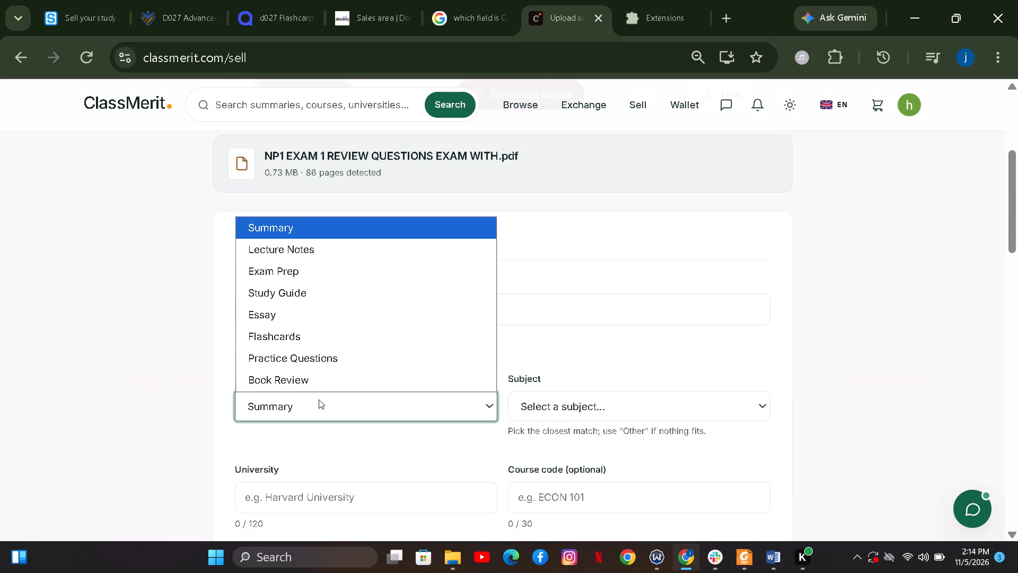
{"action": "left_click", "coordinate": [308, 271]}
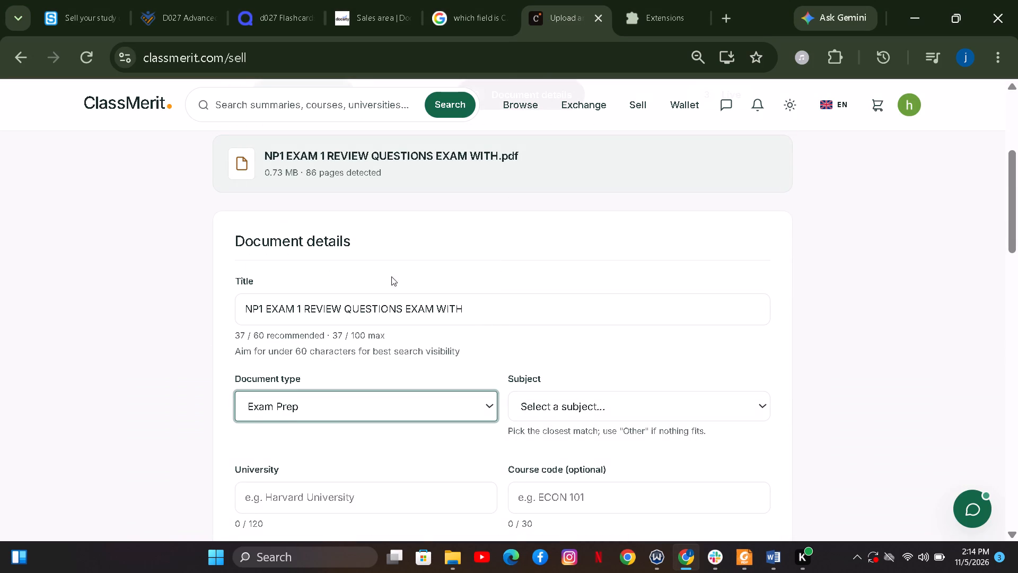
{"action": "left_click", "coordinate": [580, 410]}
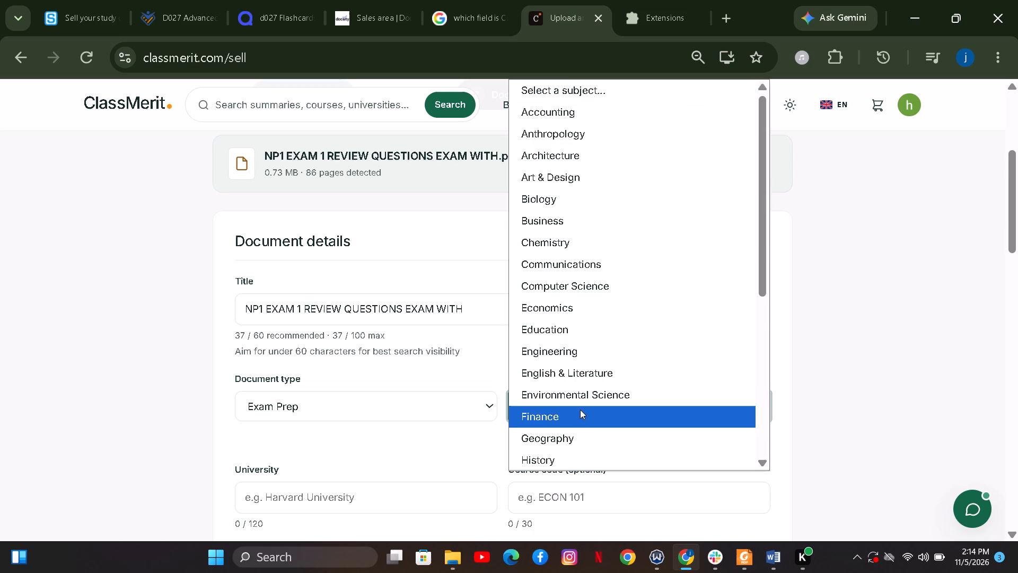
{"action": "scroll", "coordinate": [559, 369], "scroll_direction": "down", "scroll_amount": 2}
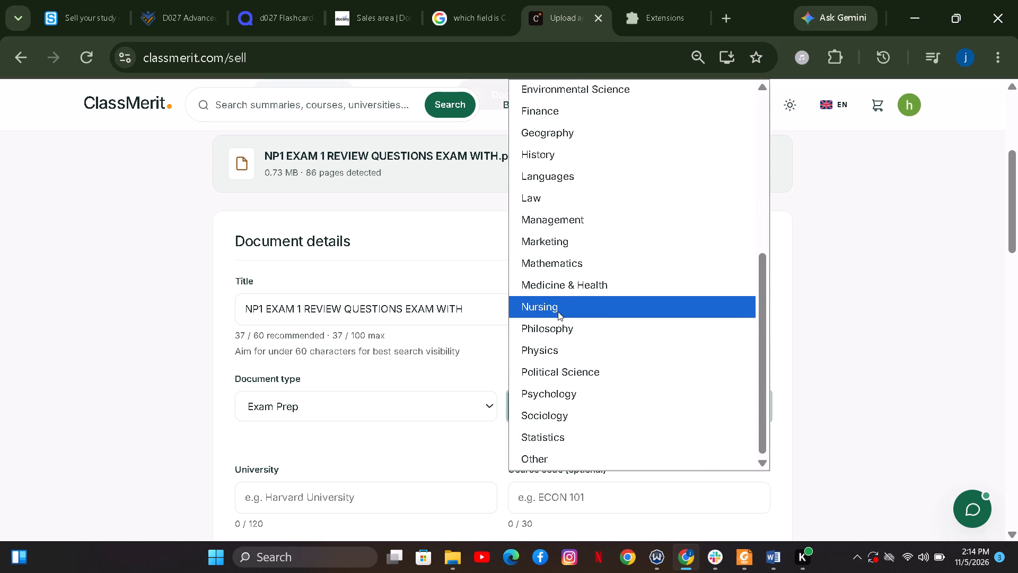
{"action": "left_click", "coordinate": [558, 311]}
{"action": "scroll", "coordinate": [329, 477], "scroll_direction": "down", "scroll_amount": 3}
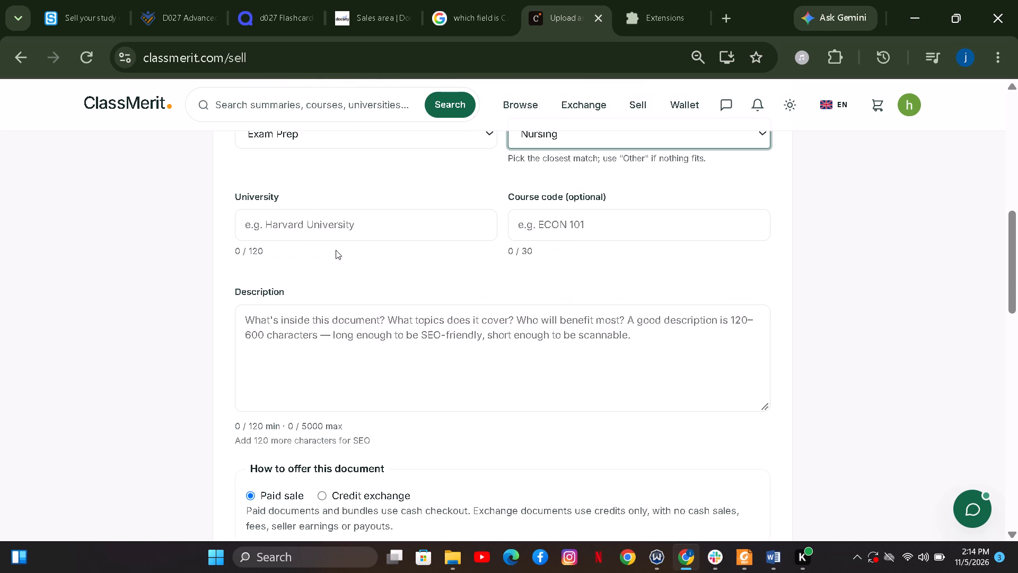
{"action": "left_click", "coordinate": [343, 222]}
{"action": "left_click", "coordinate": [299, 262]}
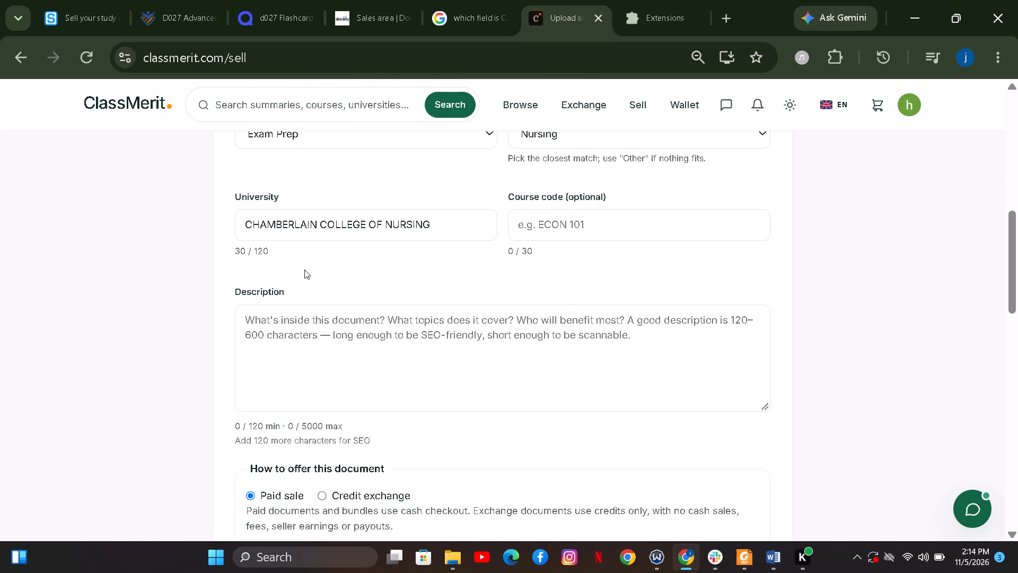
Fill the NP1 listing's description with the title text copied from the PDF.
{"action": "left_click", "coordinate": [300, 336]}
{"action": "key", "text": "ctrl+v"}
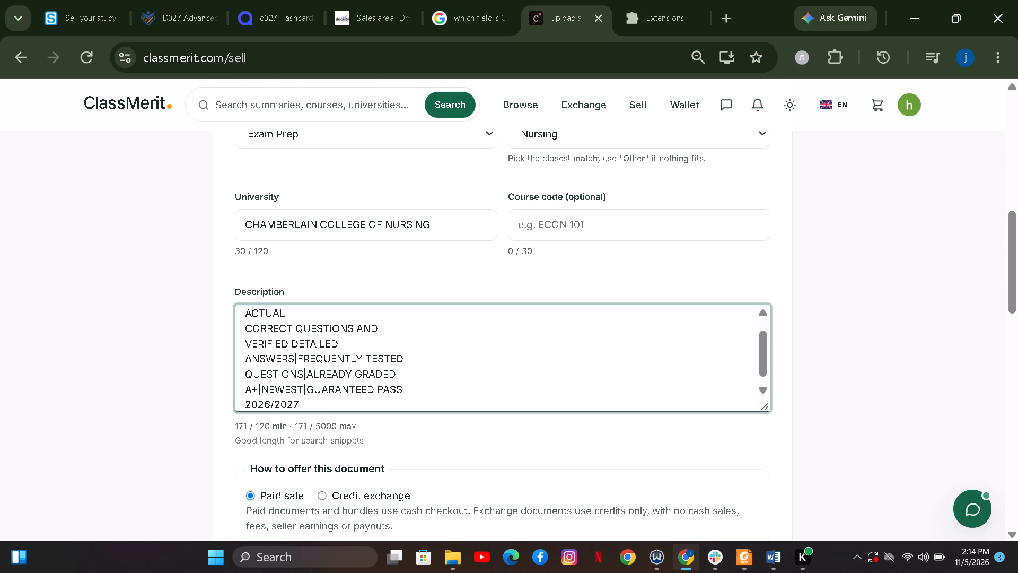
Set the NP1 listing's price to $15.00 and its original price to $20, and submit the listing.
{"action": "scroll", "coordinate": [270, 389], "scroll_direction": "down", "scroll_amount": 5}
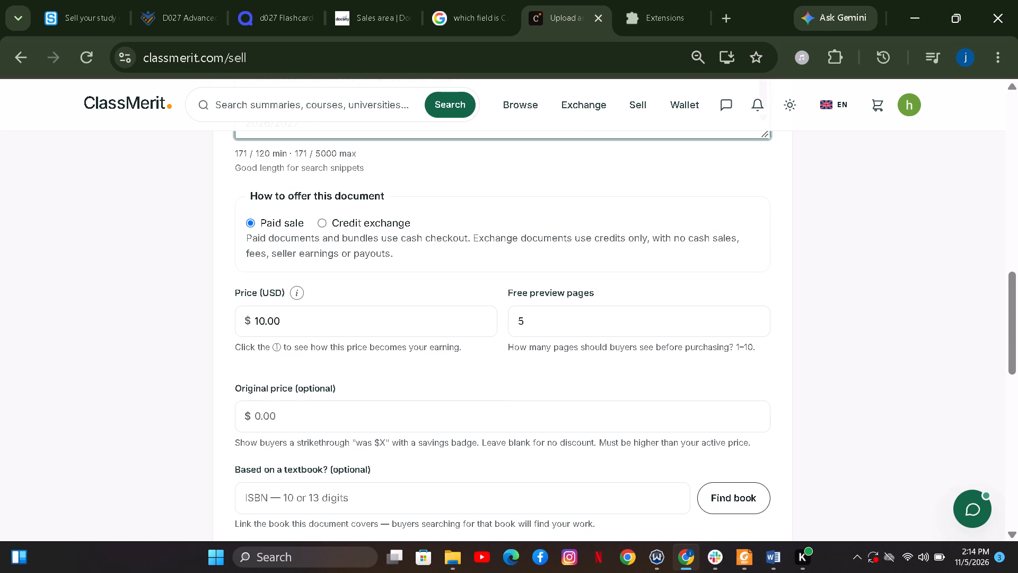
{"action": "left_click", "coordinate": [260, 320]}
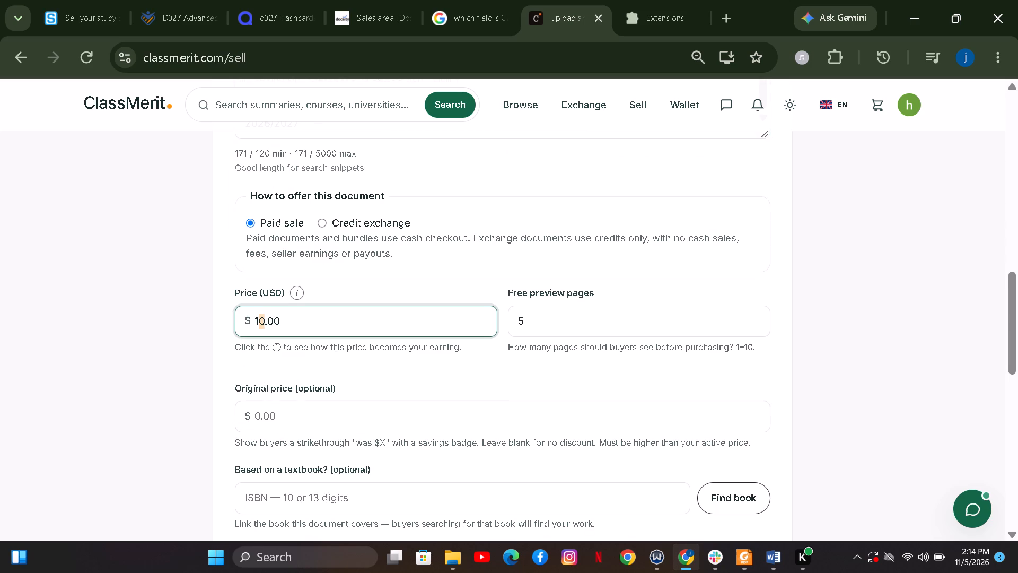
{"action": "key", "text": "5"}
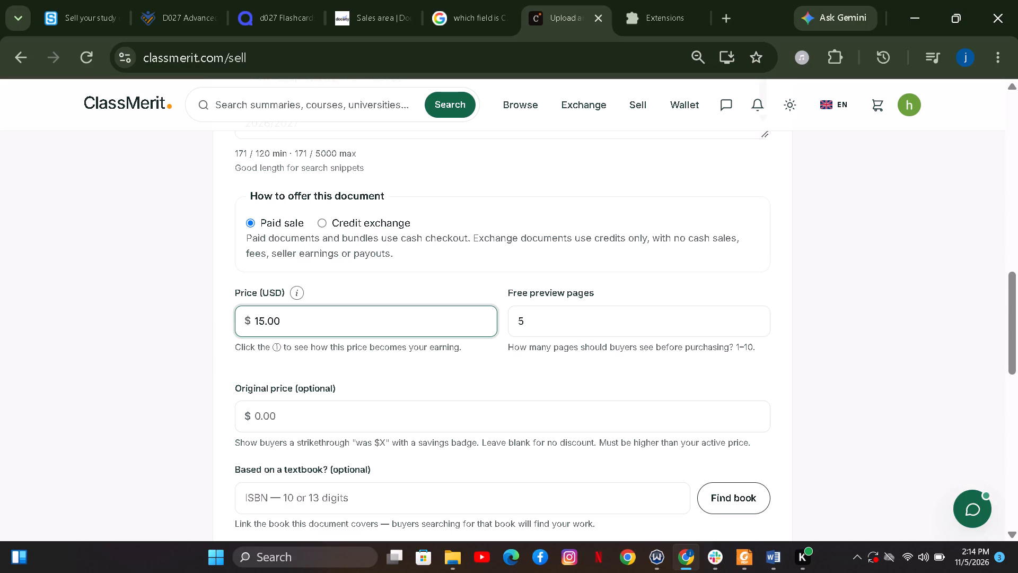
{"action": "left_click", "coordinate": [256, 412]}
{"action": "type", "text": "20"}
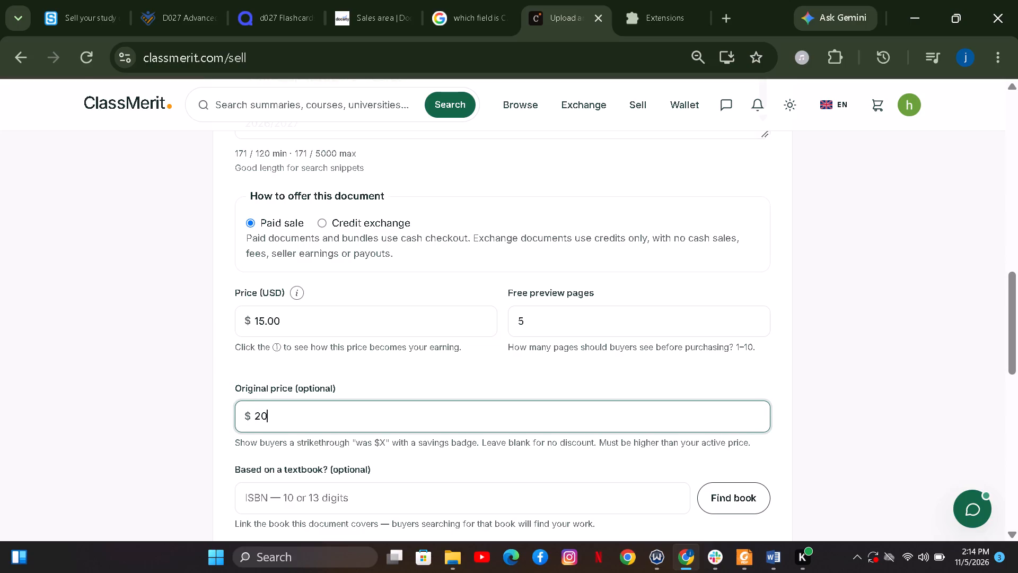
{"action": "scroll", "coordinate": [287, 365], "scroll_direction": "down", "scroll_amount": 4}
{"action": "left_click", "coordinate": [690, 327]}
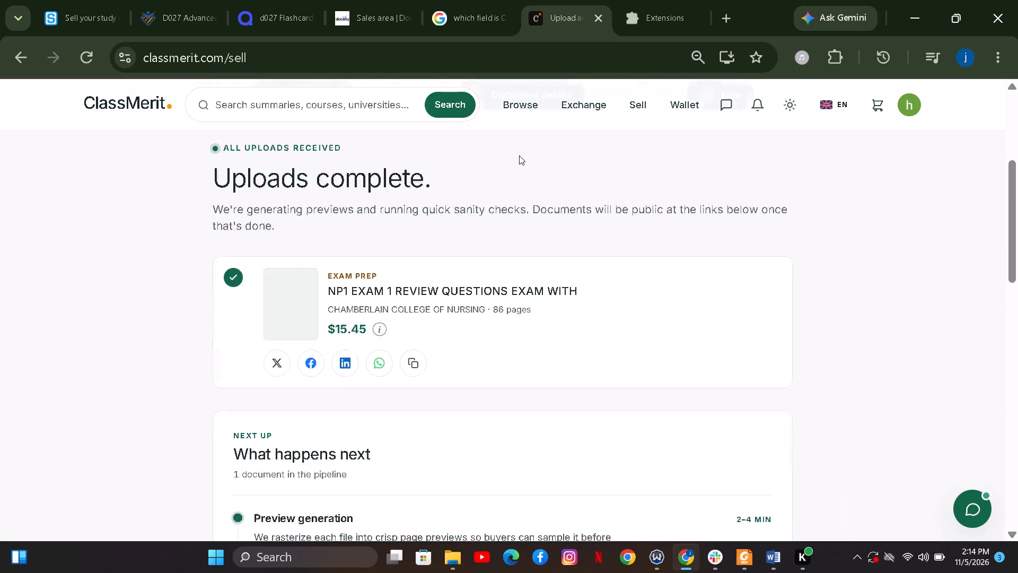
Open the ClassMerit seller dashboard and review the top performing documents and sales metrics.
{"action": "scroll", "coordinate": [519, 155], "scroll_direction": "up", "scroll_amount": 1}
{"action": "scroll", "coordinate": [519, 155], "scroll_direction": "down", "scroll_amount": 1}
{"action": "scroll", "coordinate": [519, 155], "scroll_direction": "up", "scroll_amount": 2}
{"action": "left_click", "coordinate": [905, 102]}
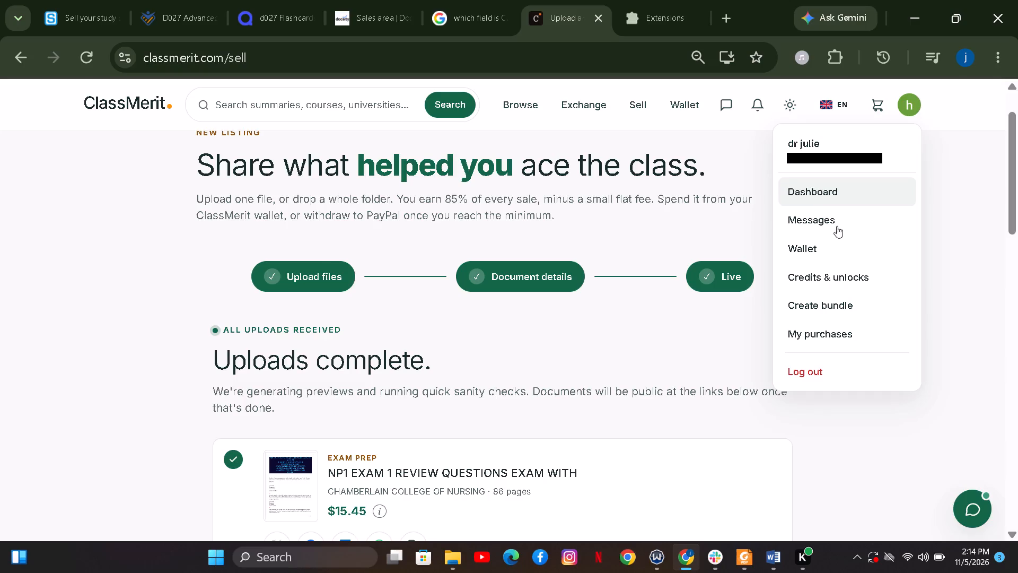
{"action": "left_click", "coordinate": [801, 189]}
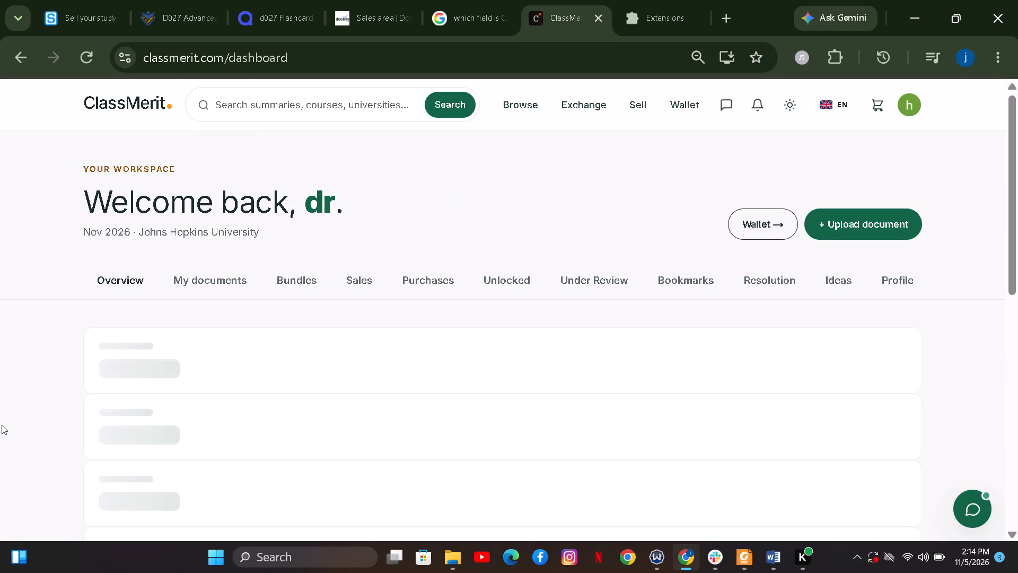
{"action": "scroll", "coordinate": [363, 354], "scroll_direction": "down", "scroll_amount": 8}
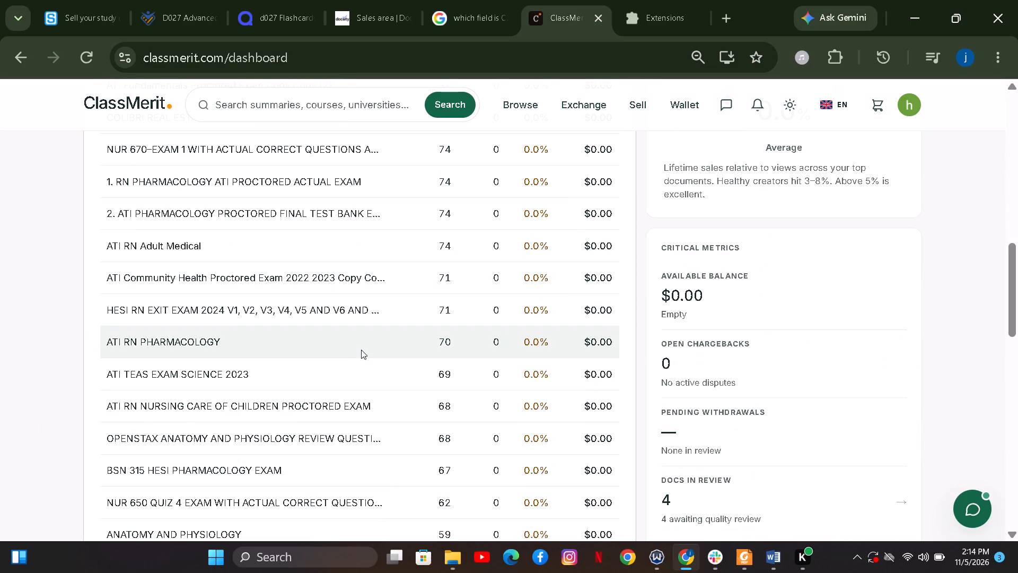
{"action": "scroll", "coordinate": [361, 349], "scroll_direction": "up", "scroll_amount": 3}
{"action": "scroll", "coordinate": [360, 349], "scroll_direction": "down", "scroll_amount": 1}
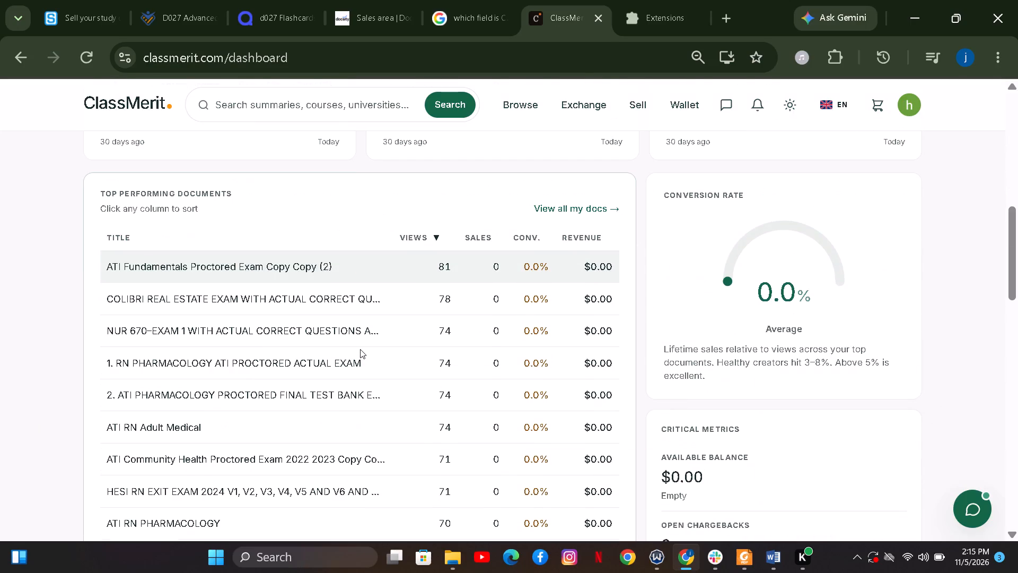
{"action": "scroll", "coordinate": [360, 349], "scroll_direction": "up", "scroll_amount": 1}
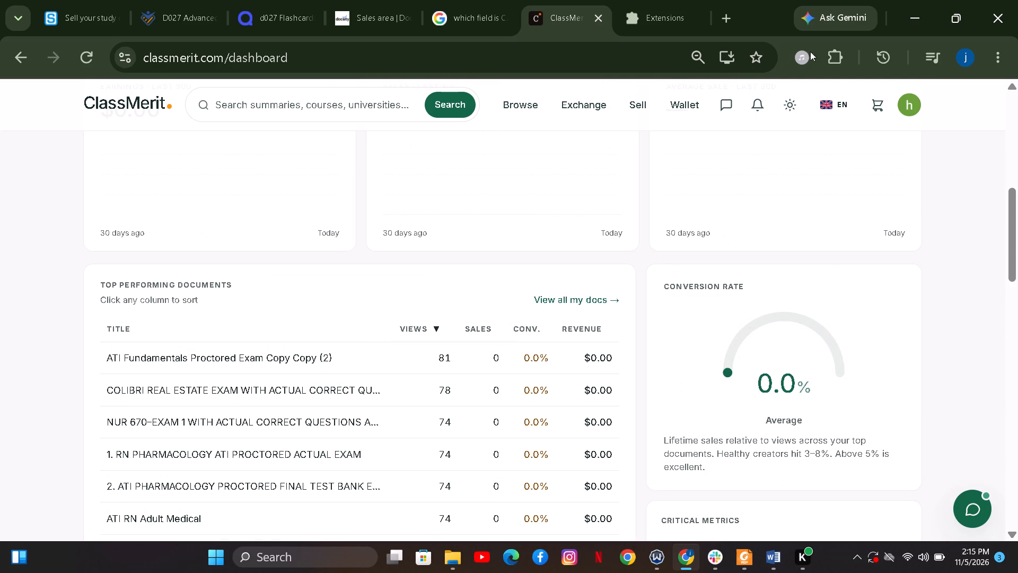
Open the browser's page for managing extensions.
{"action": "left_click", "coordinate": [1007, 53]}
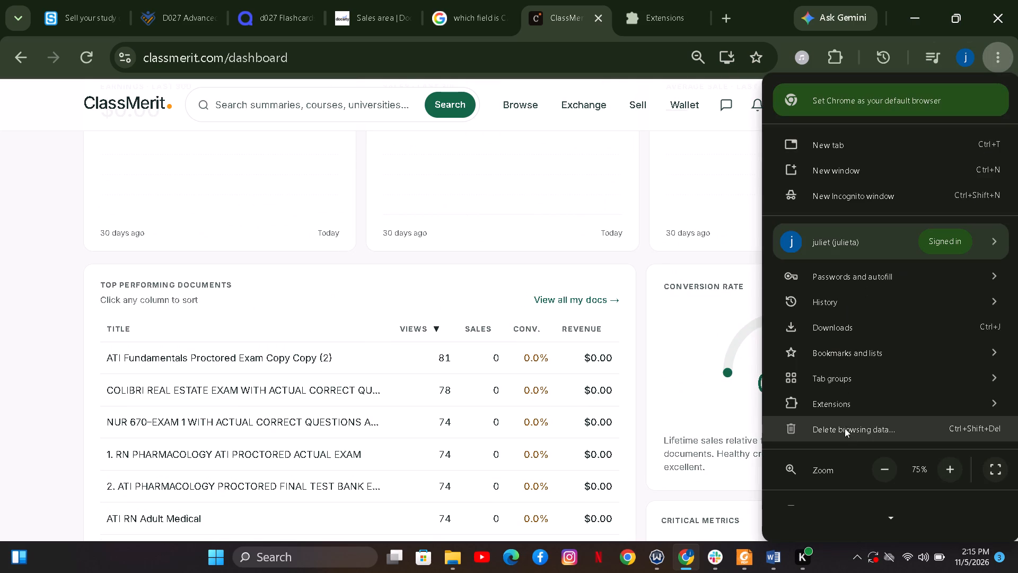
{"action": "left_click", "coordinate": [842, 404]}
{"action": "left_click", "coordinate": [694, 402]}
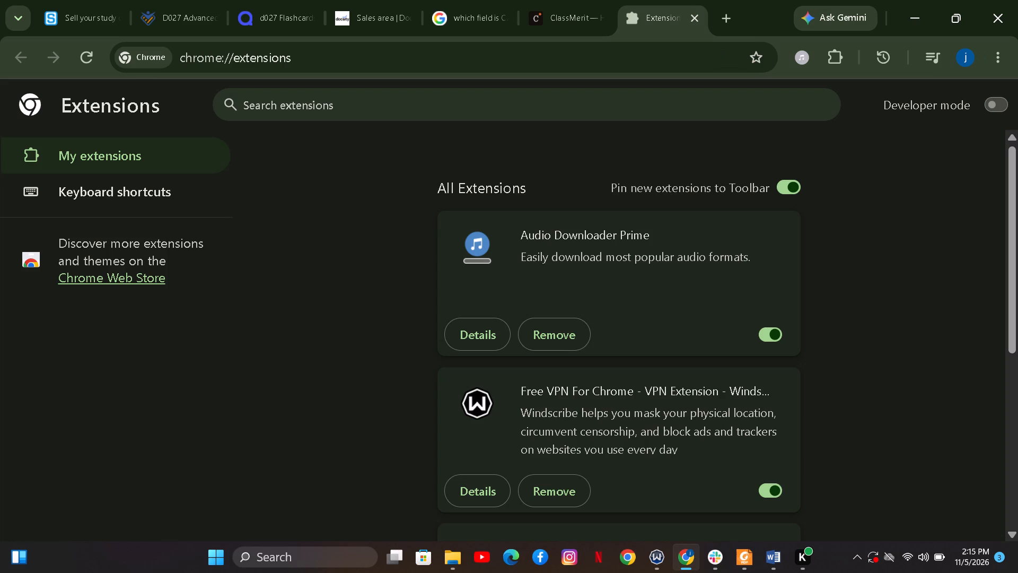
Turn off the Free VPN For Chrome (Windscribe) extension.
{"action": "left_click", "coordinate": [768, 483]}
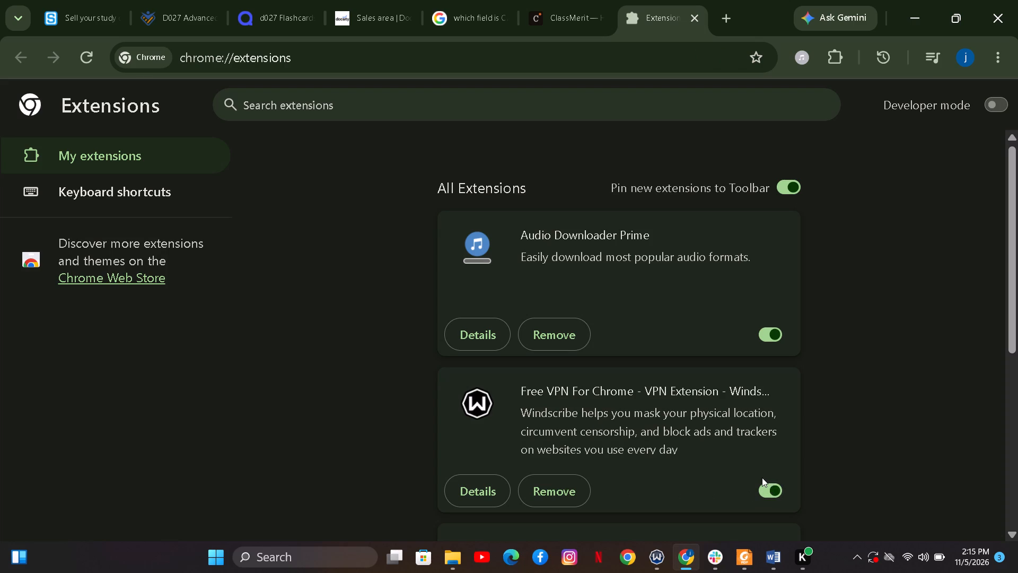
{"action": "left_click", "coordinate": [769, 489]}
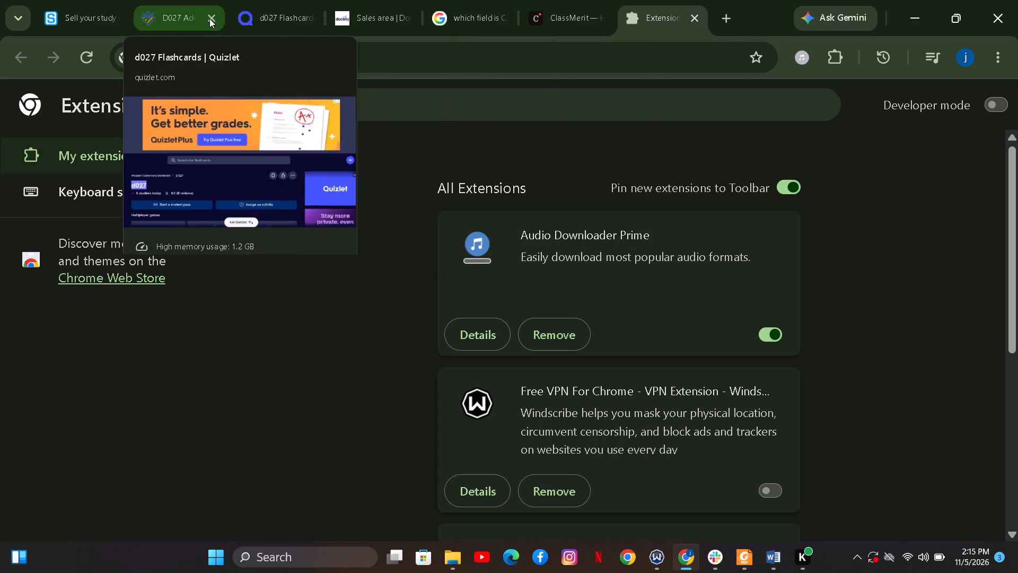
Log in to the DocMerit seller account and look over the dashboard, including the recent uploads.
{"action": "left_click", "coordinate": [193, 16]}
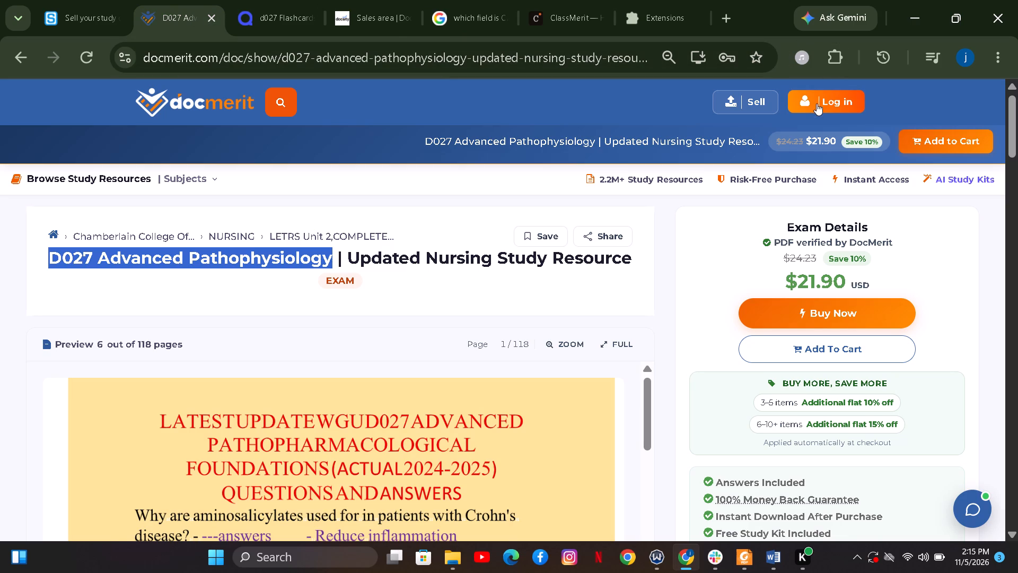
{"action": "left_click", "coordinate": [817, 104]}
{"action": "left_click", "coordinate": [472, 397]}
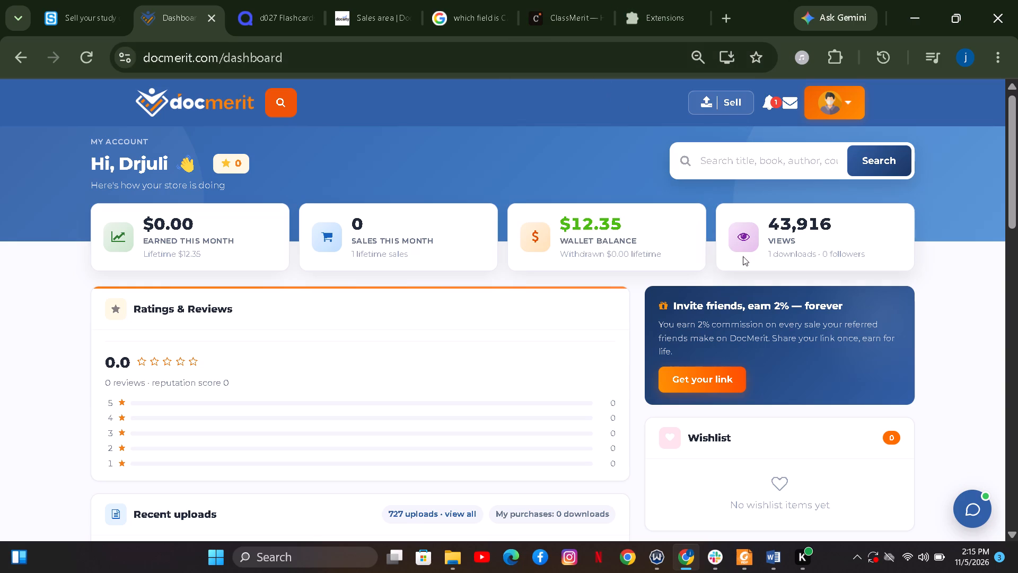
{"action": "scroll", "coordinate": [348, 320], "scroll_direction": "down", "scroll_amount": 5}
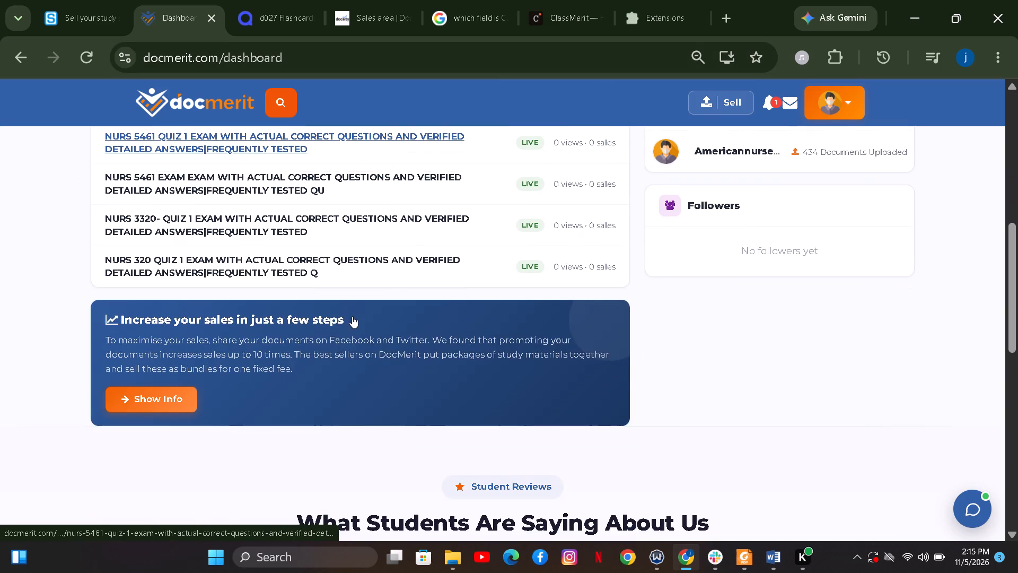
{"action": "scroll", "coordinate": [349, 314], "scroll_direction": "up", "scroll_amount": 3}
{"action": "scroll", "coordinate": [348, 313], "scroll_direction": "down", "scroll_amount": 3}
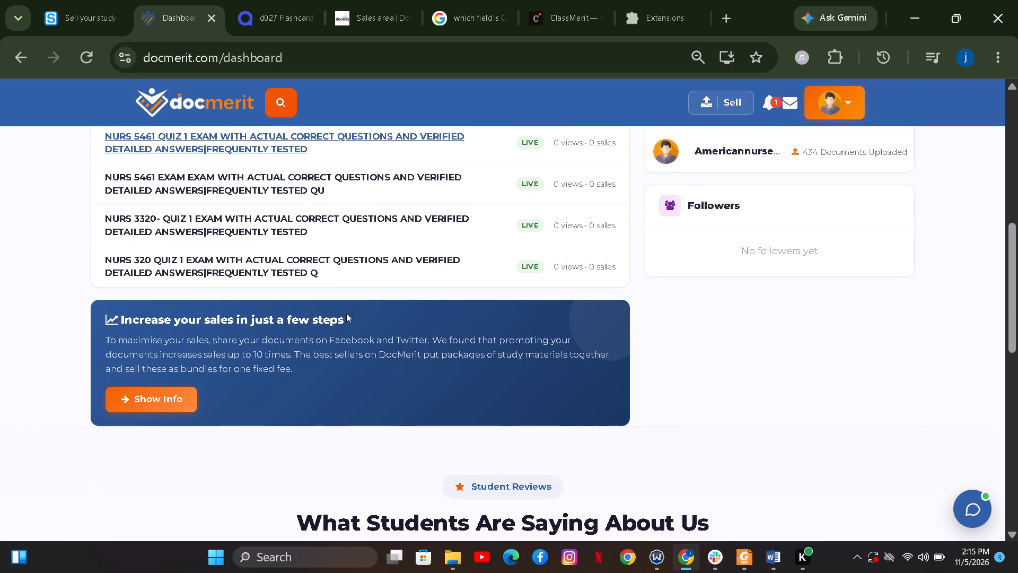
{"action": "scroll", "coordinate": [343, 308], "scroll_direction": "up", "scroll_amount": 4}
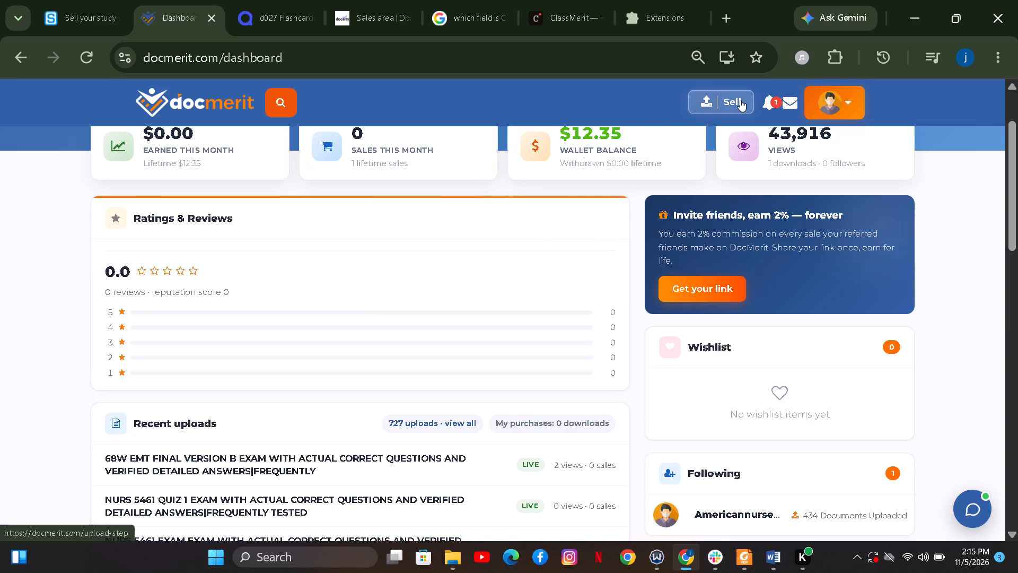
Start a DocMerit upload and add a new Nursing course named with the copied NP1 EXAM 1 REVIEW QUESTIONS title.
{"action": "left_click", "coordinate": [740, 100]}
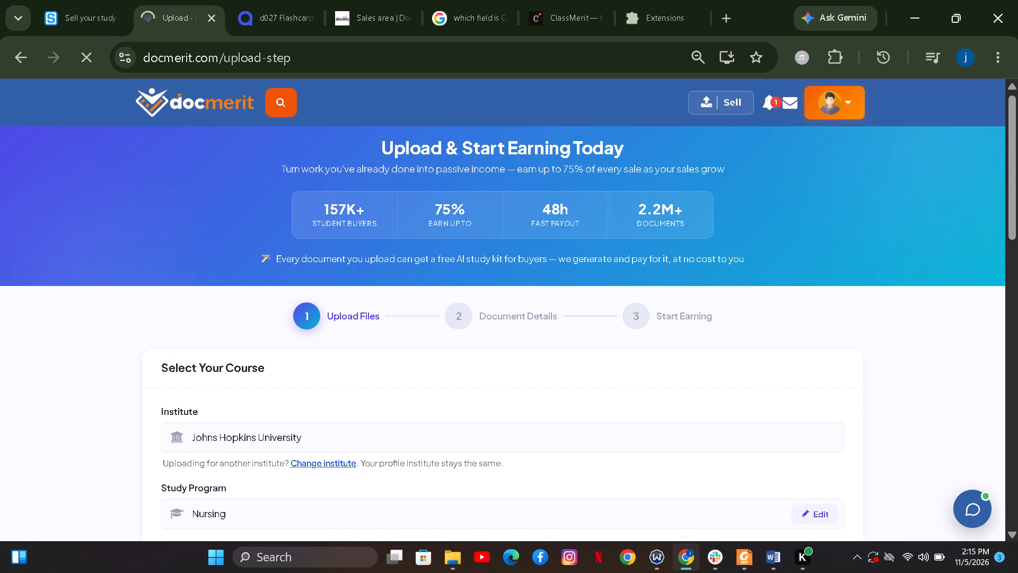
{"action": "scroll", "coordinate": [262, 434], "scroll_direction": "down", "scroll_amount": 3}
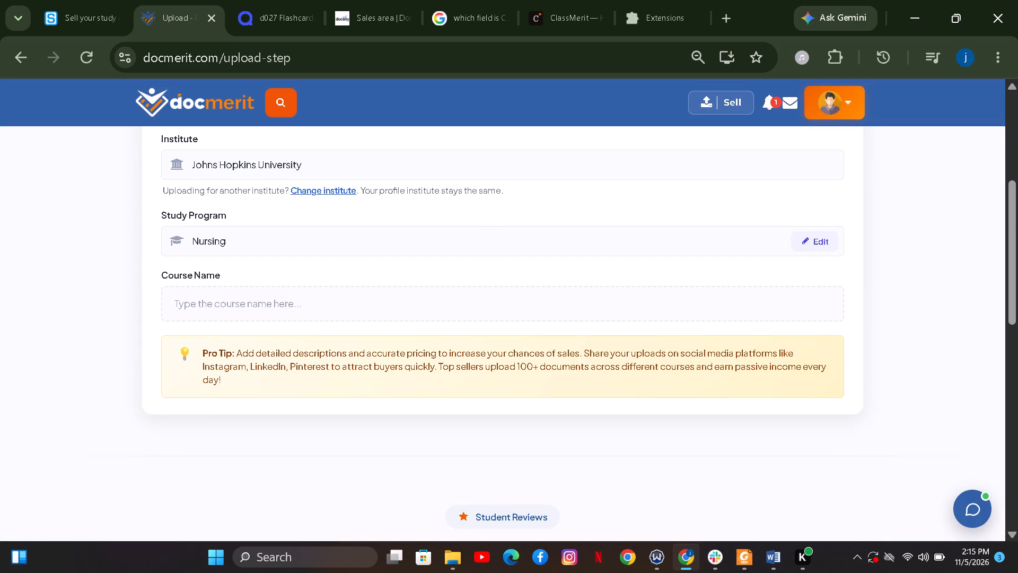
{"action": "left_click", "coordinate": [259, 301]}
{"action": "key", "text": "ctrl+v"}
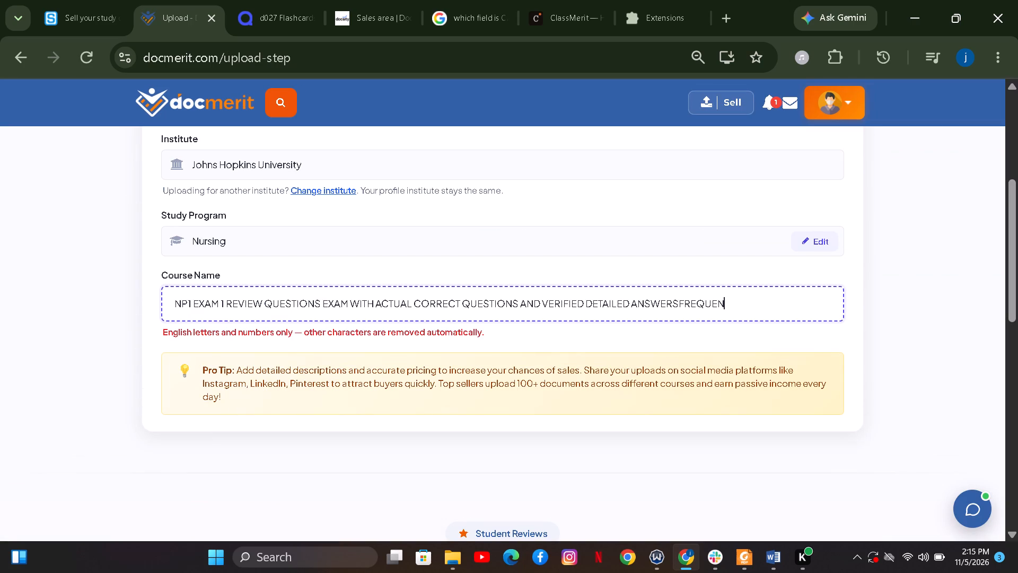
{"action": "left_click", "coordinate": [248, 402]}
{"action": "scroll", "coordinate": [261, 404], "scroll_direction": "down", "scroll_amount": 2}
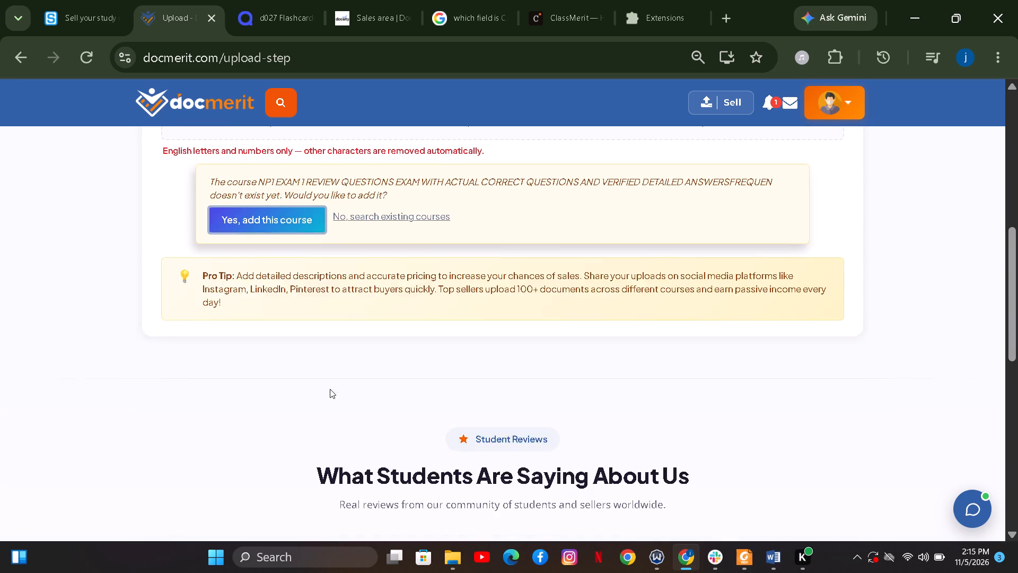
Upload the NP1 EXAM 1 REVIEW QUESTIONS PDF from the GAITOO folder to the new course.
{"action": "left_click", "coordinate": [531, 338]}
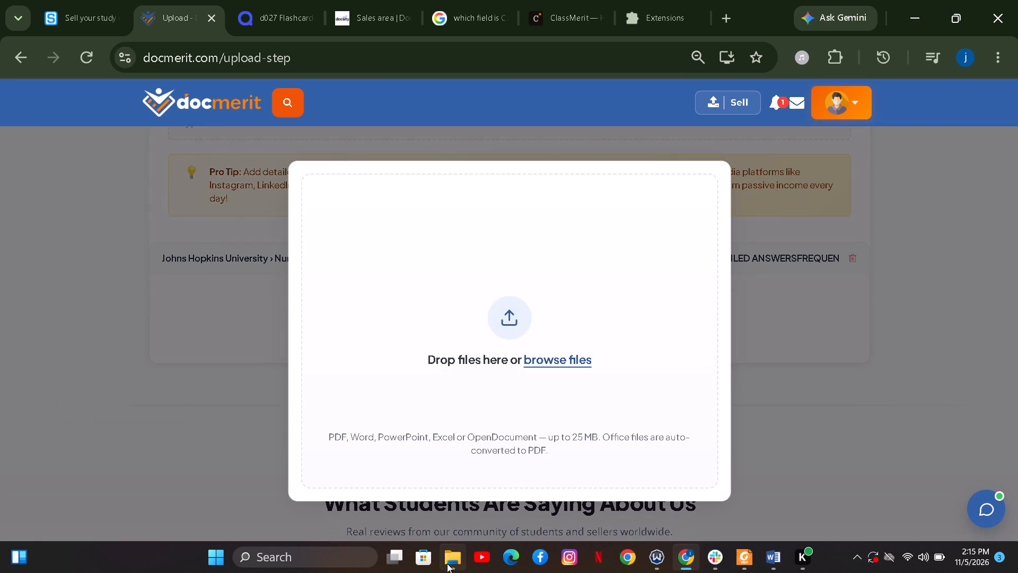
{"action": "left_click", "coordinate": [447, 563]}
{"action": "left_click_drag", "start_coordinate": [349, 365], "coordinate": [576, 295]}
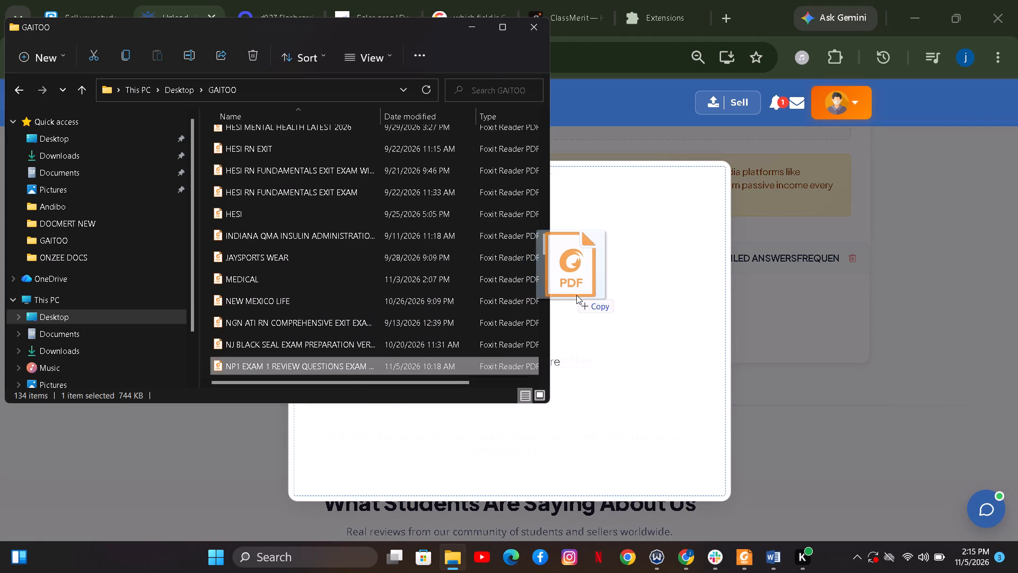
{"action": "left_click_drag", "start_coordinate": [576, 295], "coordinate": [600, 336]}
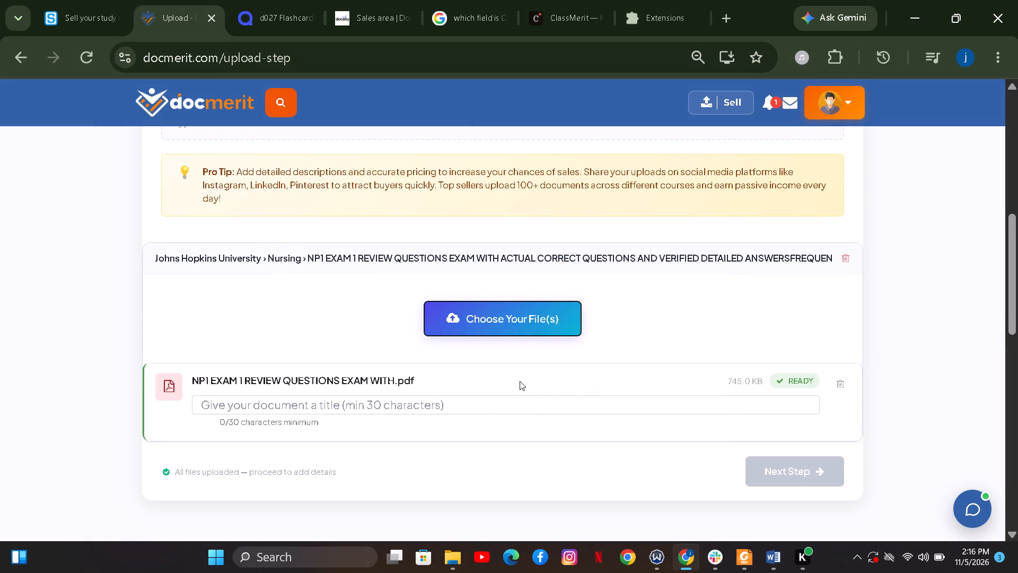
Title the uploaded document with the copied NP1 exam title and proceed to the document details.
{"action": "left_click", "coordinate": [507, 409]}
{"action": "key", "text": "ctrl+v"}
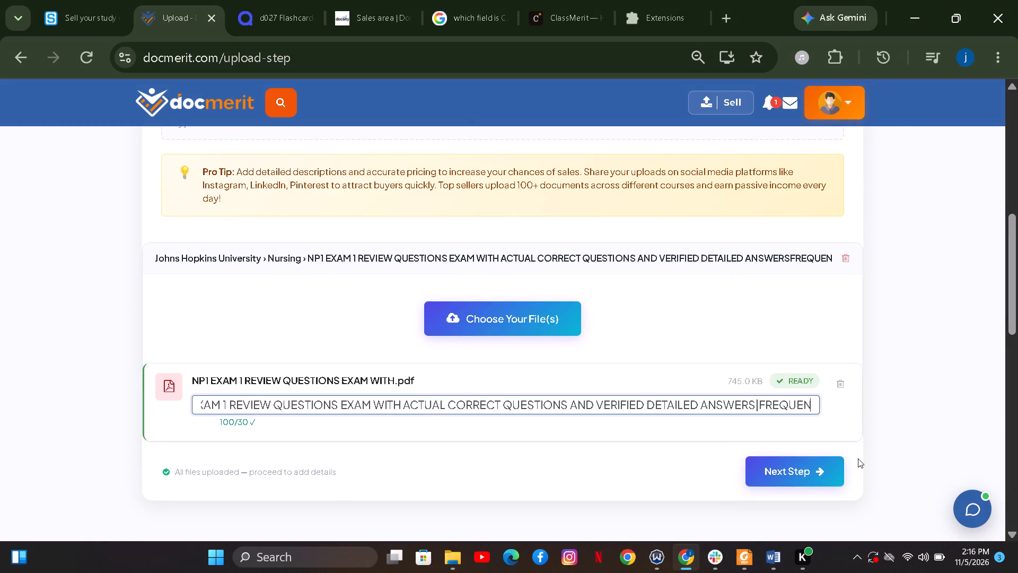
{"action": "left_click", "coordinate": [796, 466]}
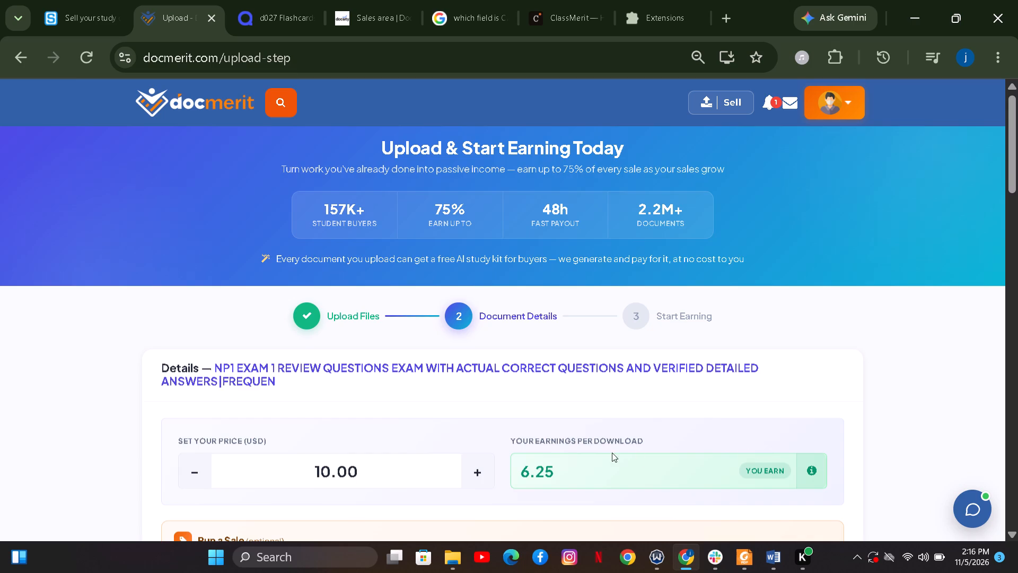
Set the document's price to 15.00 USD.
{"action": "scroll", "coordinate": [605, 451], "scroll_direction": "down", "scroll_amount": 2}
{"action": "left_click_drag", "start_coordinate": [317, 288], "coordinate": [323, 289]}
{"action": "left_click", "coordinate": [323, 289]}
{"action": "left_click_drag", "start_coordinate": [323, 289], "coordinate": [328, 289]}
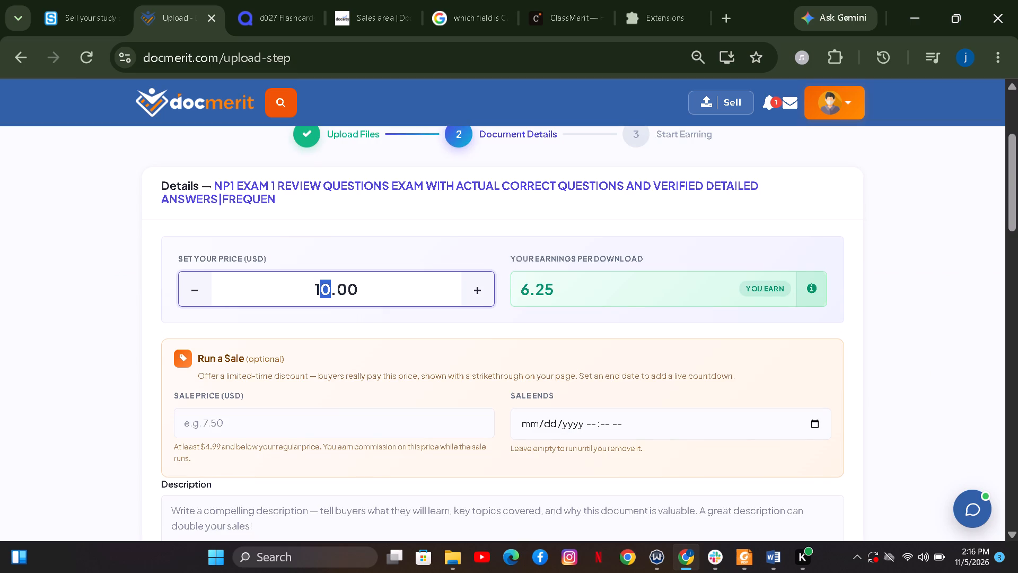
{"action": "left_click_drag", "start_coordinate": [328, 289], "coordinate": [329, 289]}
{"action": "key", "text": "5"}
Fill the description with the copied full NP1 exam title, ending in GUARANTEED PASS 2026/2027.
{"action": "scroll", "coordinate": [380, 362], "scroll_direction": "down", "scroll_amount": 4}
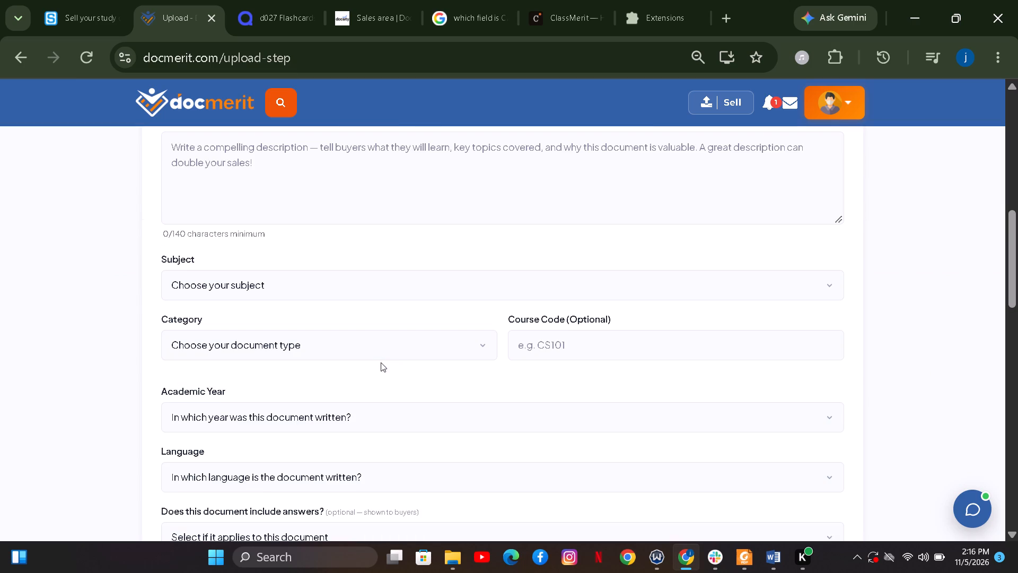
{"action": "scroll", "coordinate": [329, 310], "scroll_direction": "up", "scroll_amount": 2}
{"action": "left_click", "coordinate": [300, 352]}
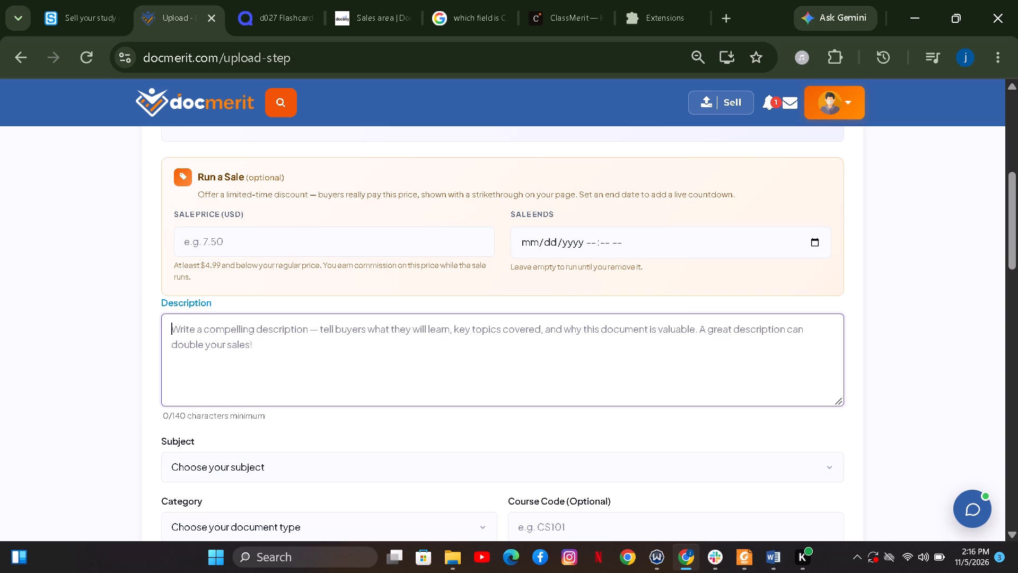
{"action": "key", "text": "ctrl+v"}
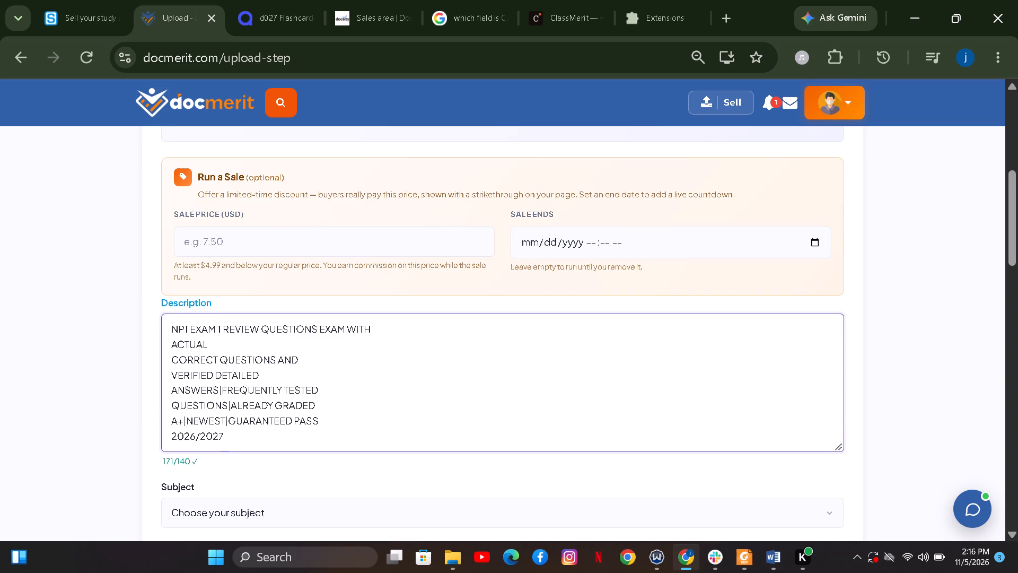
Set the subject to Health Care, category to Exam, academic year to 2026–2027 and language to English.
{"action": "scroll", "coordinate": [229, 386], "scroll_direction": "down", "scroll_amount": 2}
{"action": "left_click", "coordinate": [209, 341]}
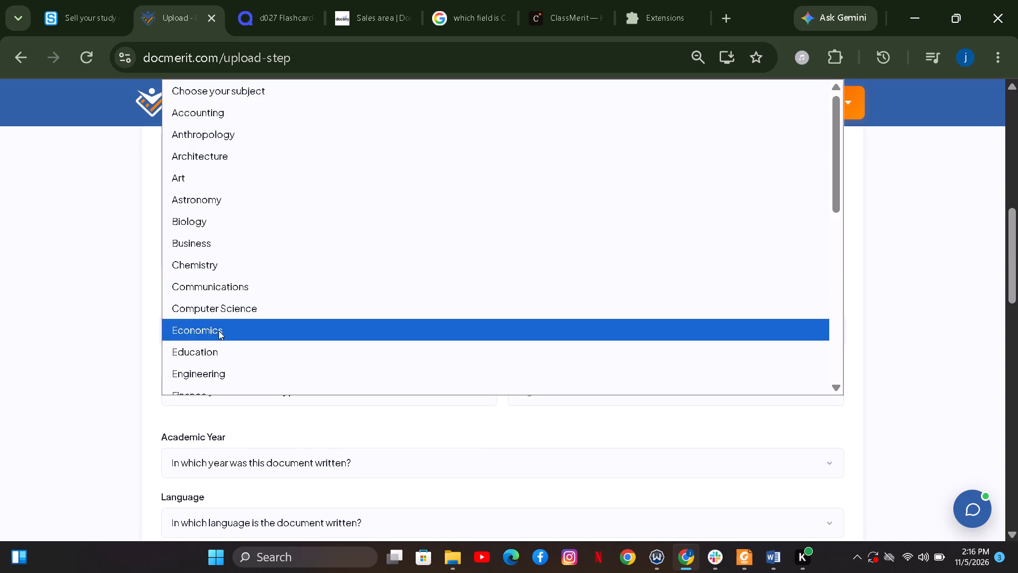
{"action": "scroll", "coordinate": [246, 192], "scroll_direction": "down", "scroll_amount": 2}
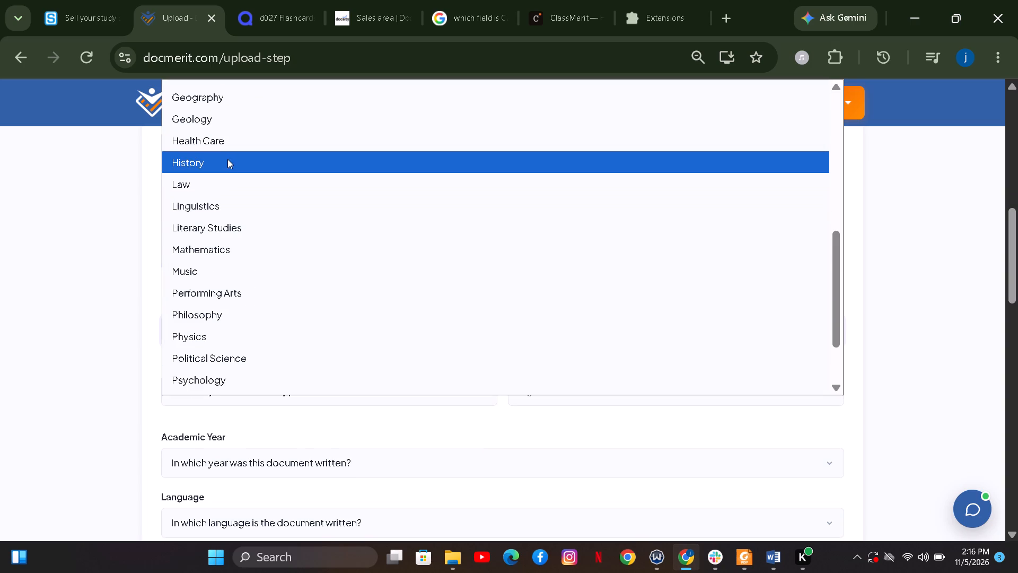
{"action": "left_click", "coordinate": [230, 145]}
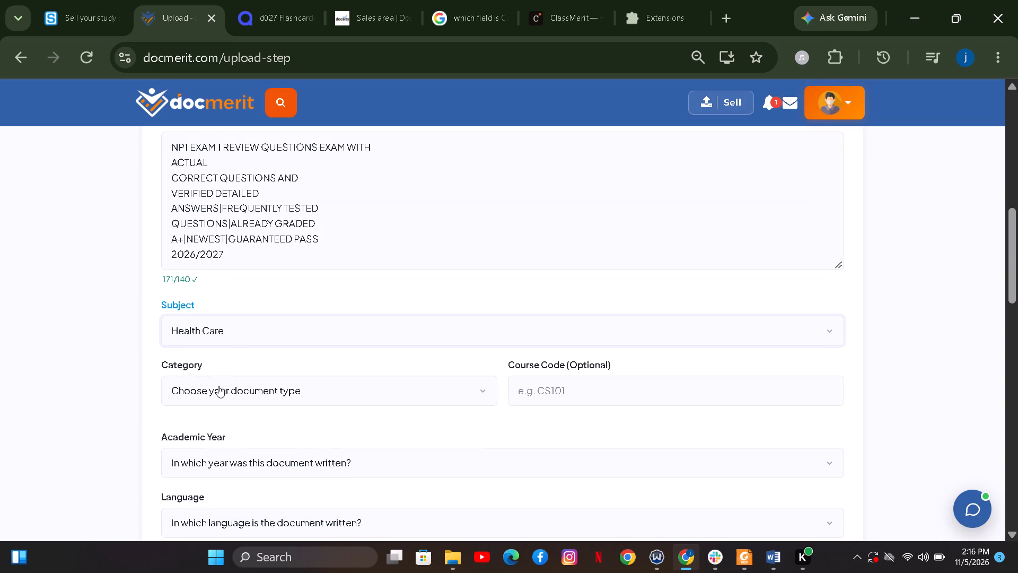
{"action": "left_click", "coordinate": [219, 387]}
{"action": "left_click", "coordinate": [213, 177]}
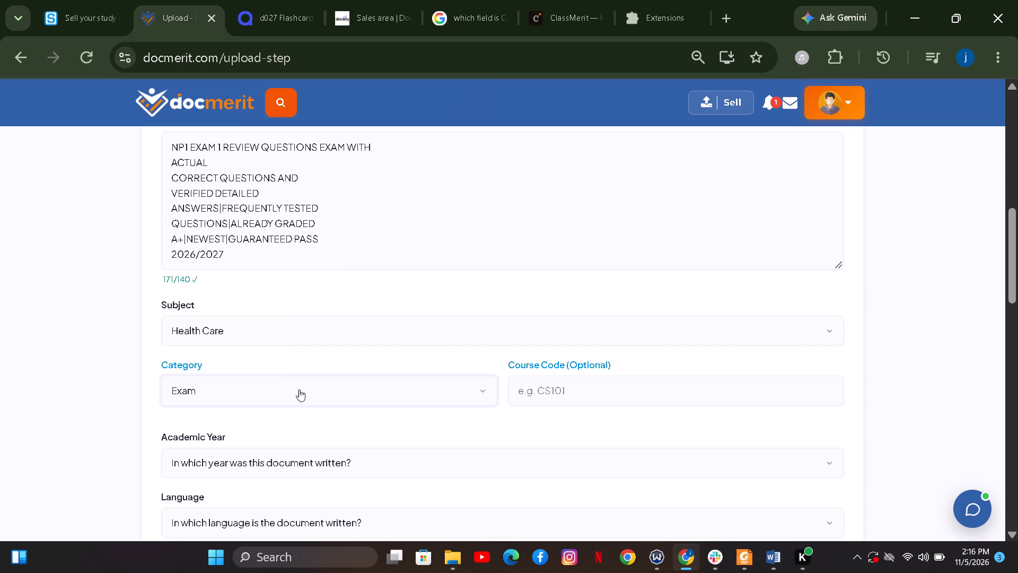
{"action": "left_click", "coordinate": [276, 462]}
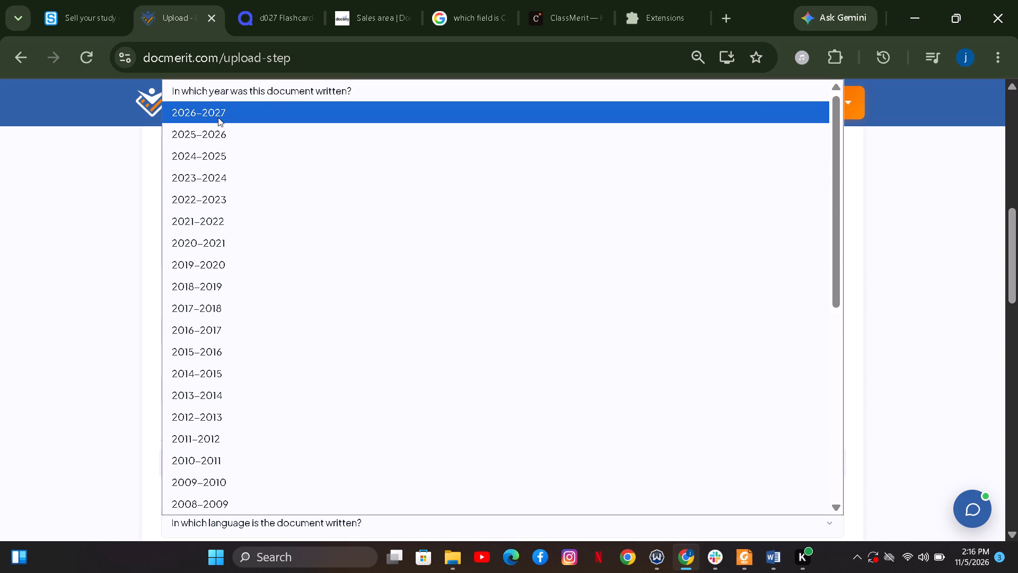
{"action": "left_click", "coordinate": [219, 117]}
{"action": "scroll", "coordinate": [264, 253], "scroll_direction": "down", "scroll_amount": 2}
{"action": "left_click", "coordinate": [252, 343]}
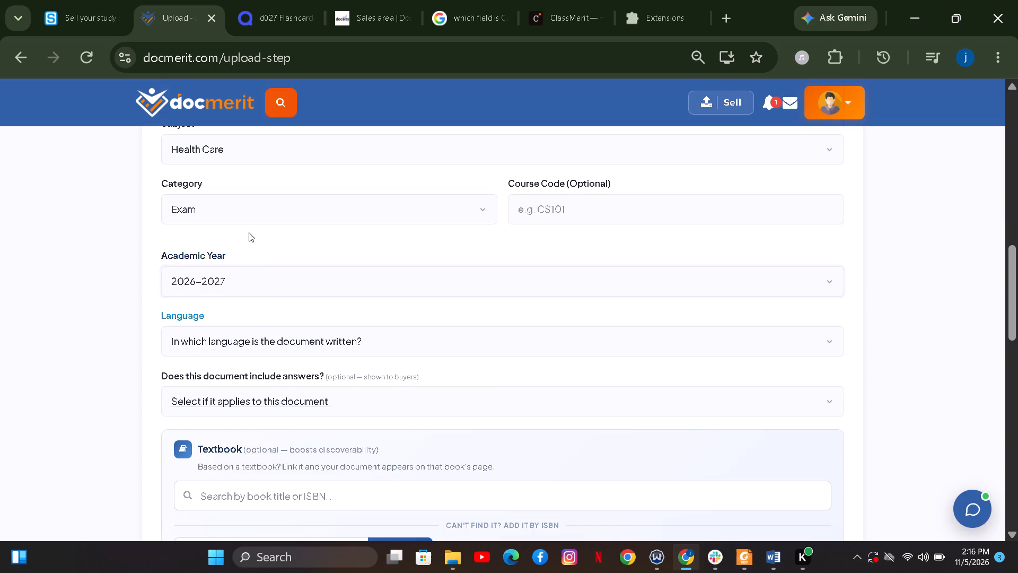
{"action": "left_click", "coordinate": [231, 113]}
Mark the document as "Yes — answers included" and submit the listing.
{"action": "scroll", "coordinate": [251, 232], "scroll_direction": "down", "scroll_amount": 2}
{"action": "left_click", "coordinate": [264, 222]}
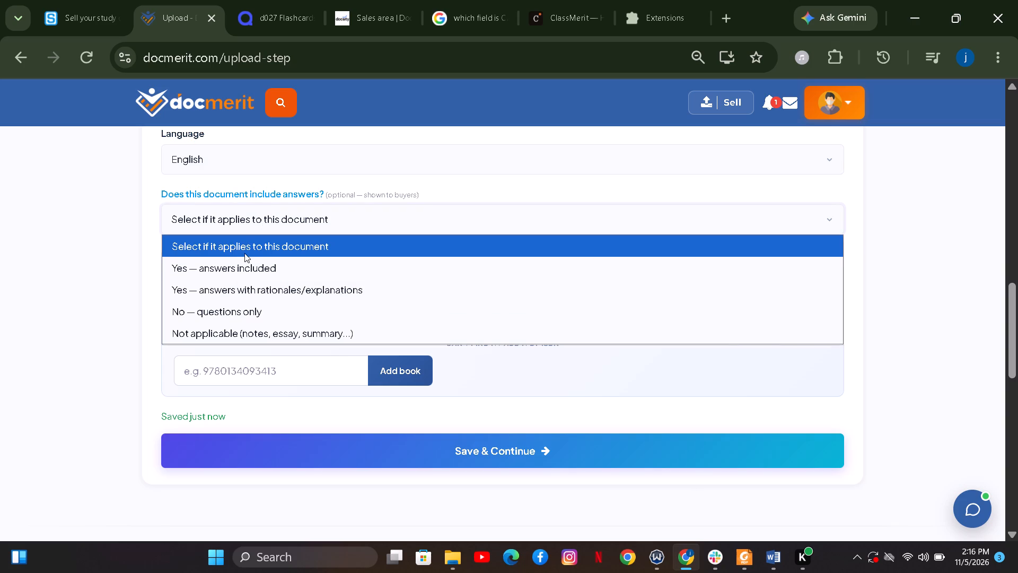
{"action": "left_click", "coordinate": [244, 253]}
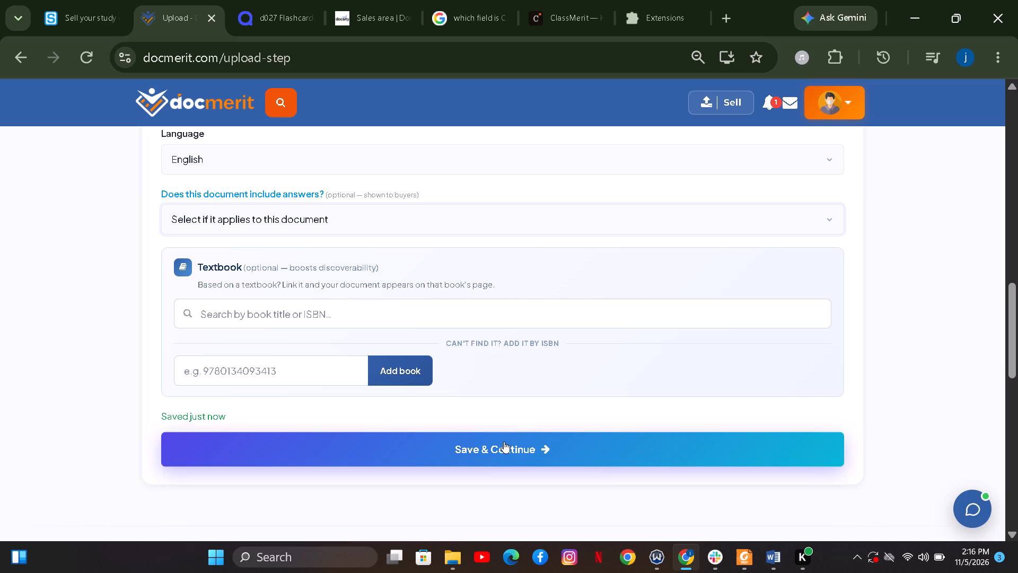
{"action": "left_click", "coordinate": [332, 212]}
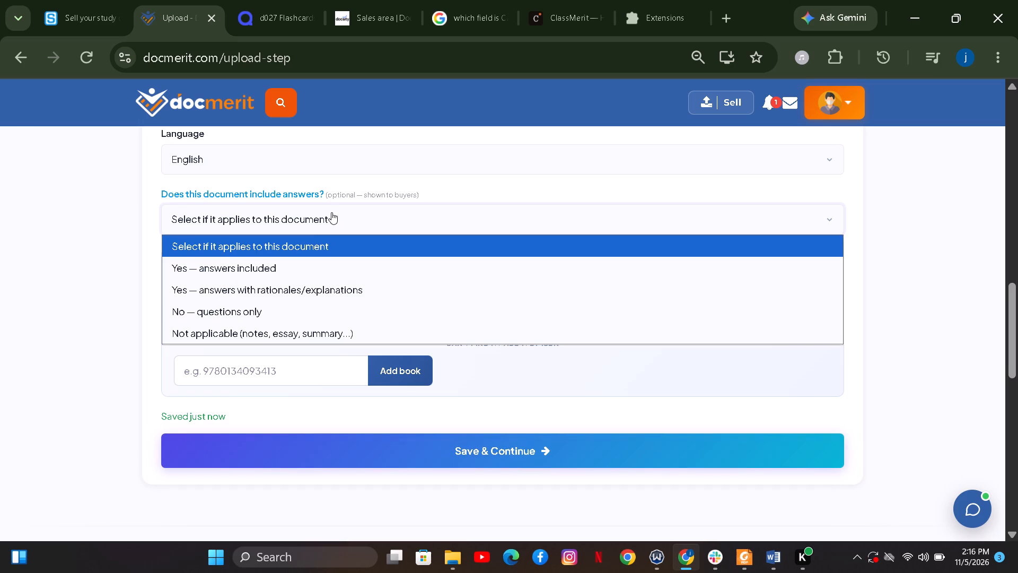
{"action": "left_click", "coordinate": [297, 263]}
{"action": "left_click", "coordinate": [499, 447]}
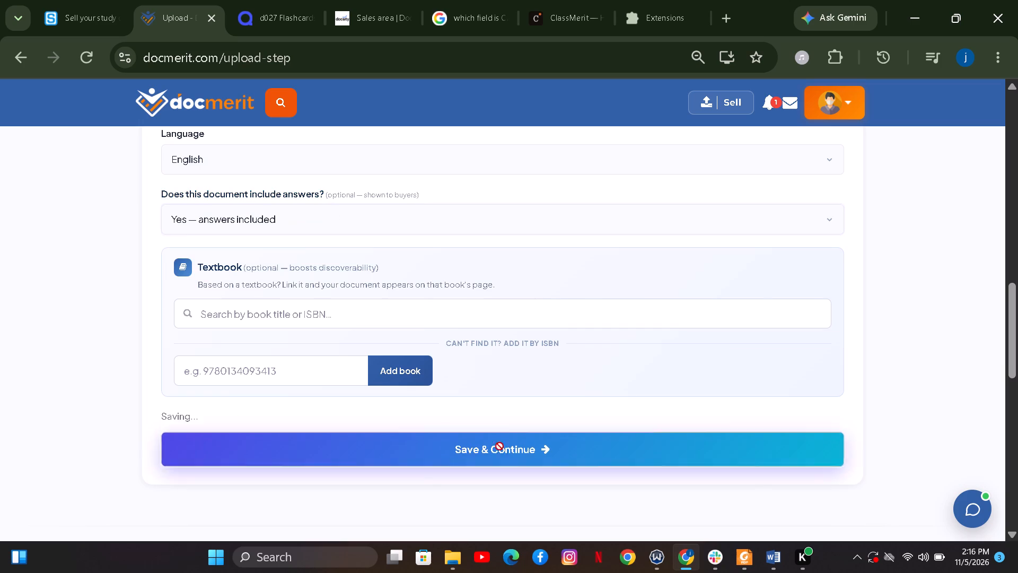
{"action": "scroll", "coordinate": [458, 413], "scroll_direction": "down", "scroll_amount": 2}
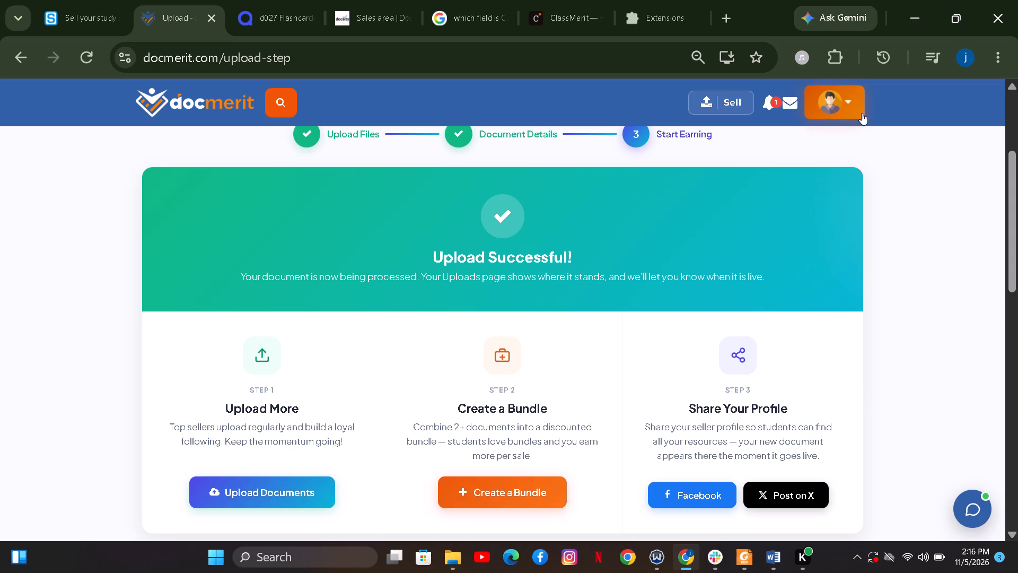
Start a new DocMerit upload and copy the full exam title from the EAQ NCLEX EXAM WITH PDF in the GAITOO folder.
{"action": "left_click", "coordinate": [735, 98]}
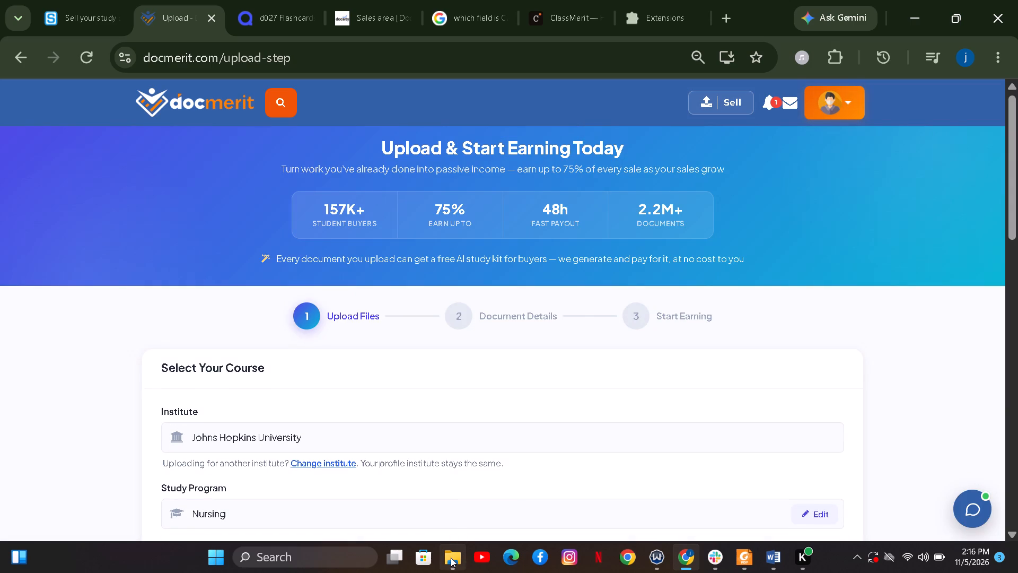
{"action": "left_click", "coordinate": [450, 558]}
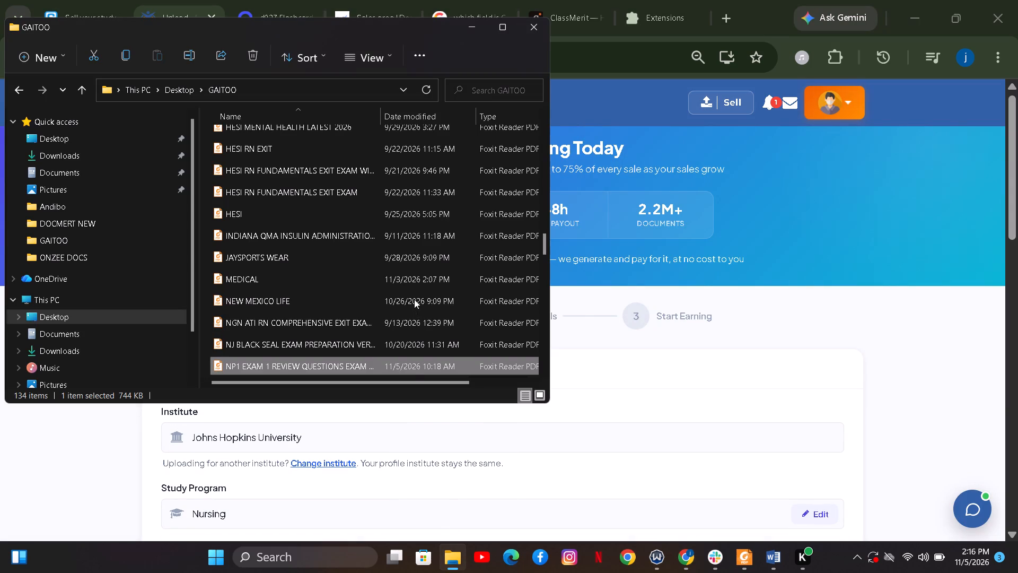
{"action": "scroll", "coordinate": [410, 245], "scroll_direction": "up", "scroll_amount": 1}
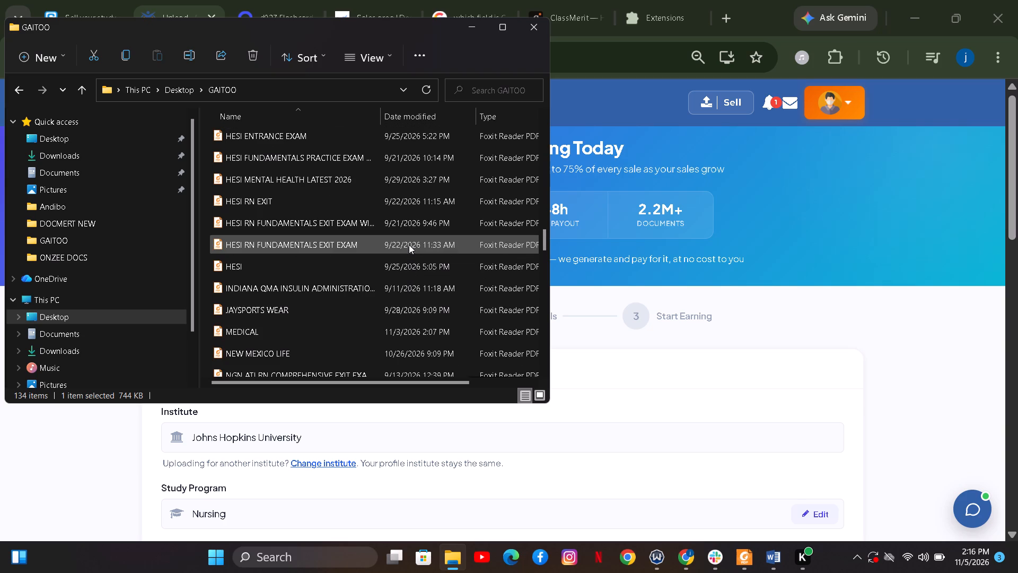
{"action": "scroll", "coordinate": [408, 245], "scroll_direction": "up", "scroll_amount": 3}
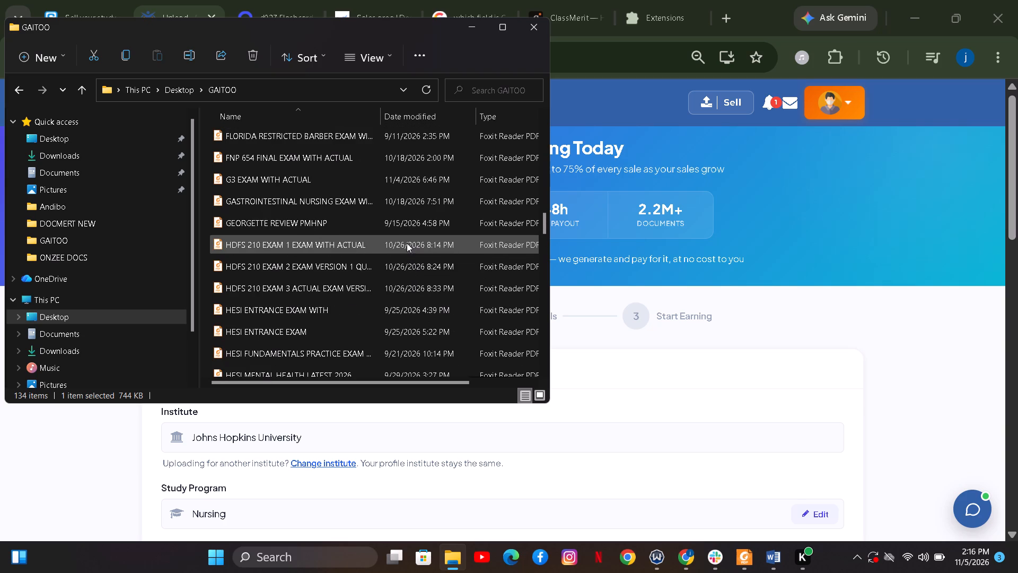
{"action": "scroll", "coordinate": [408, 235], "scroll_direction": "up", "scroll_amount": 1}
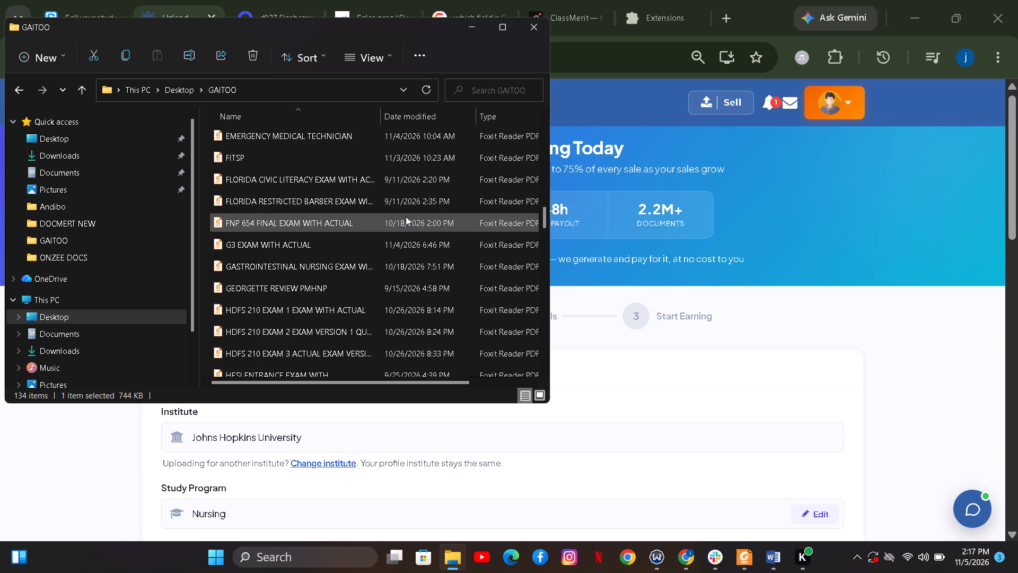
{"action": "scroll", "coordinate": [406, 216], "scroll_direction": "up", "scroll_amount": 2}
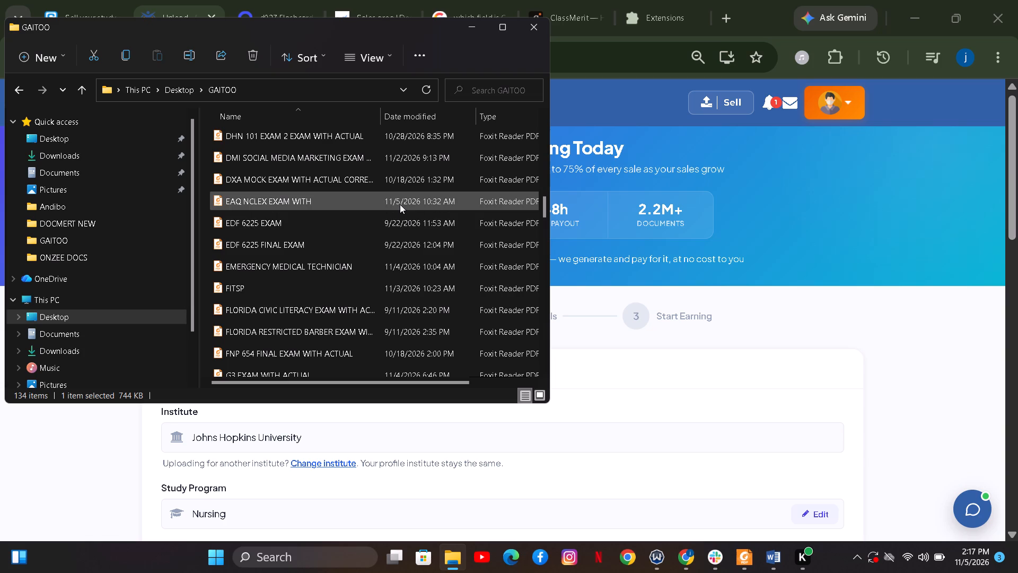
{"action": "double_click", "coordinate": [400, 204]}
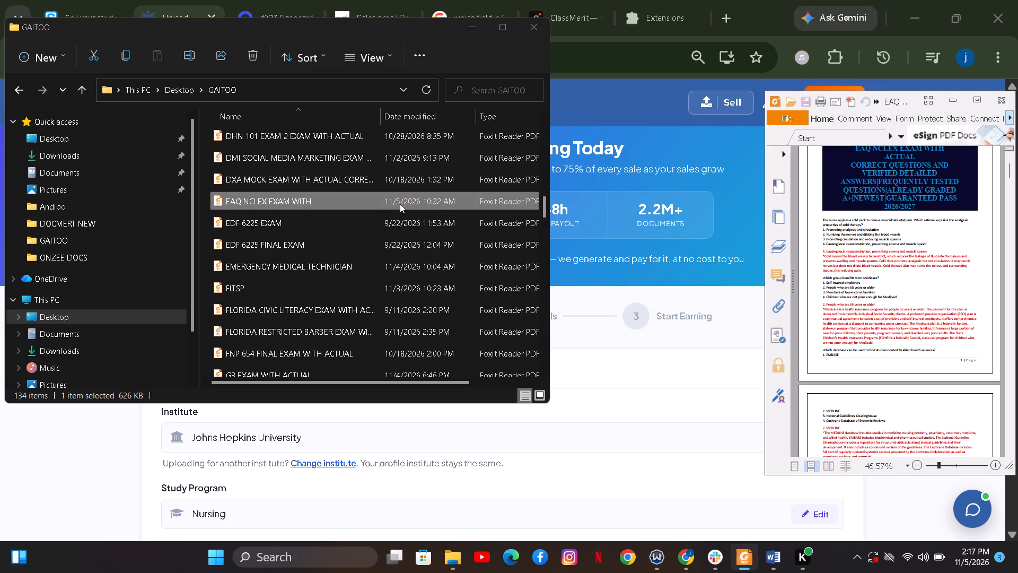
{"action": "key", "text": "ctrl+c"}
{"action": "key", "text": "ctrl+c"}
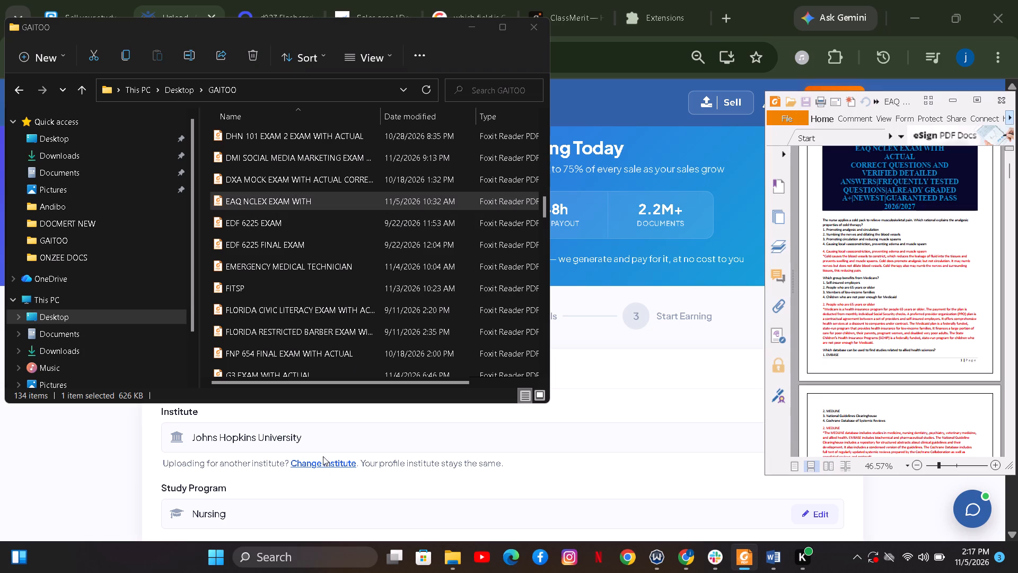
Enter the copied EAQ NCLEX exam title as the course name under Johns Hopkins University, Nursing.
{"action": "left_click", "coordinate": [313, 469]}
{"action": "scroll", "coordinate": [308, 444], "scroll_direction": "down", "scroll_amount": 2}
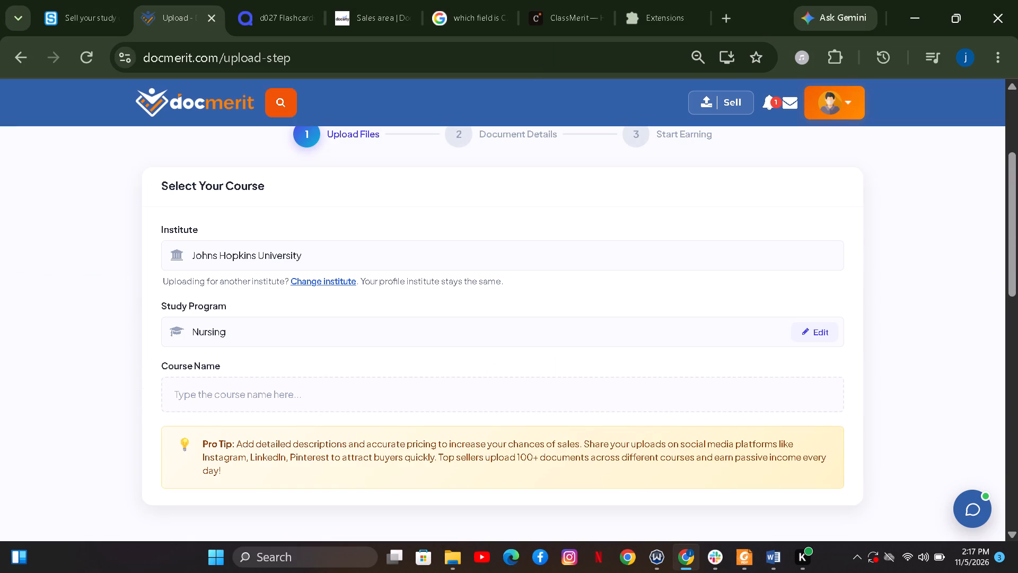
{"action": "left_click", "coordinate": [289, 395]}
{"action": "key", "text": "ctrl+v"}
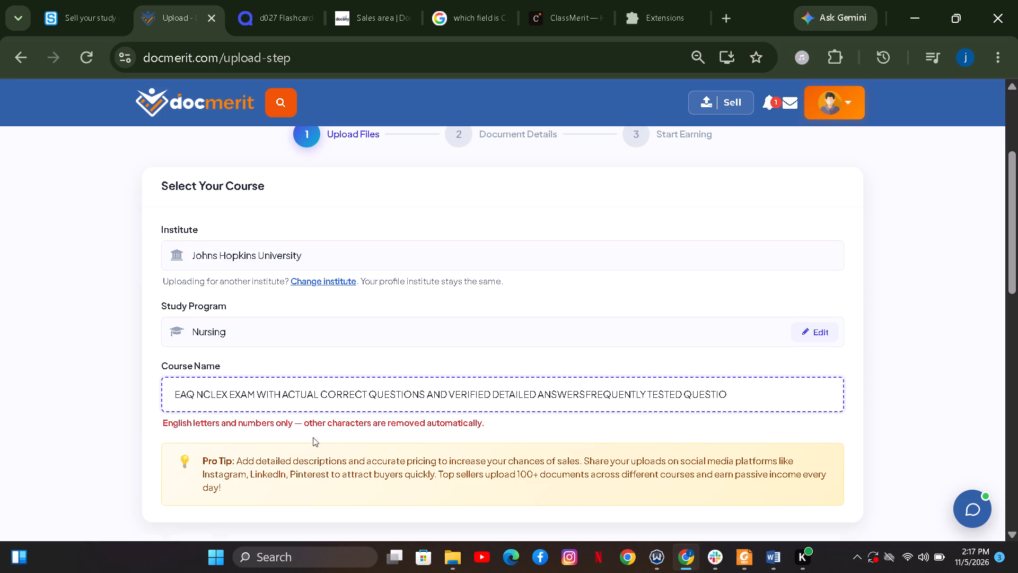
{"action": "left_click", "coordinate": [280, 491]}
{"action": "scroll", "coordinate": [322, 415], "scroll_direction": "down", "scroll_amount": 2}
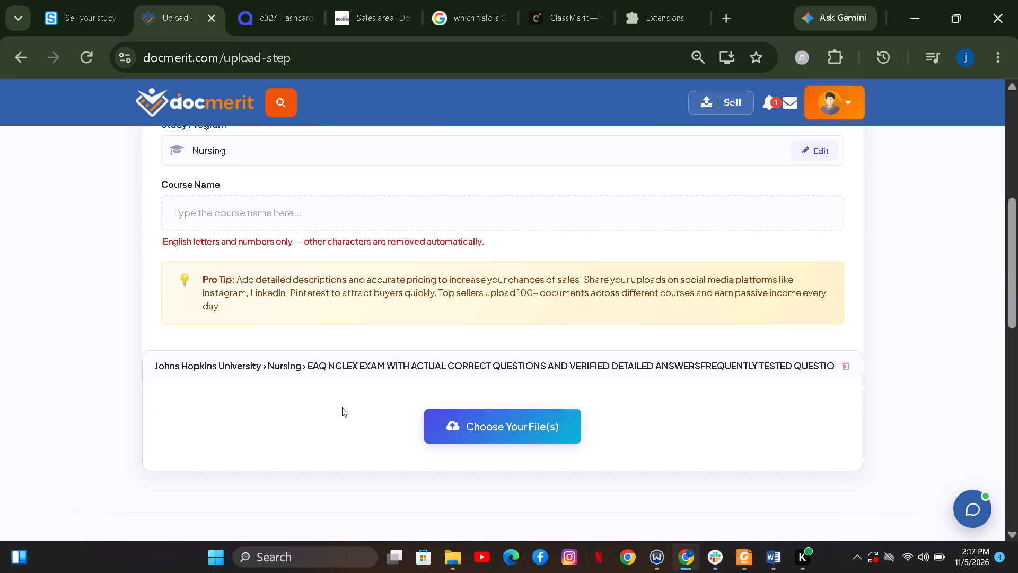
Upload the EAQ NCLEX EXAM WITH PDF from the GAITOO folder to the new course.
{"action": "left_click", "coordinate": [485, 423]}
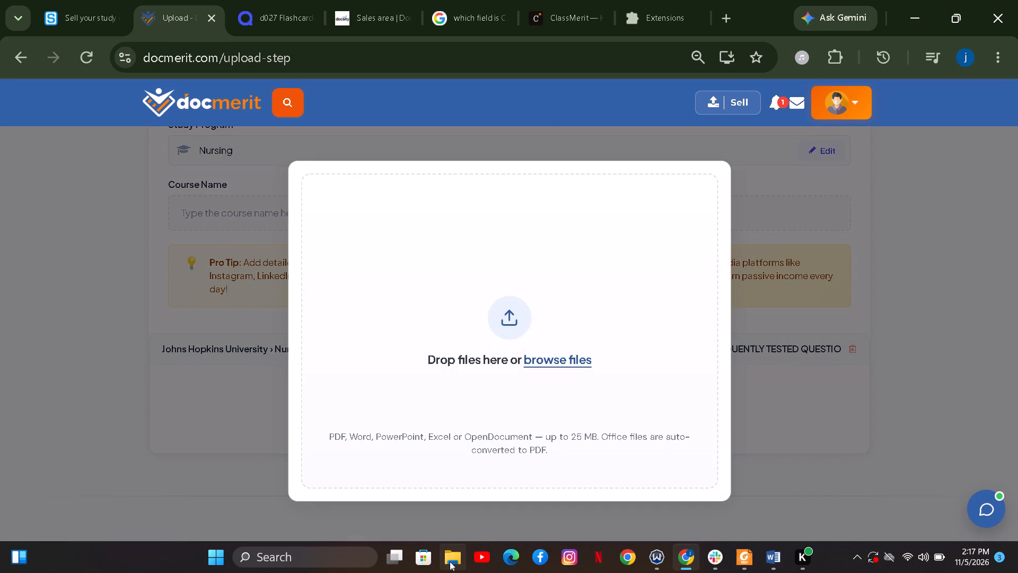
{"action": "left_click", "coordinate": [450, 561]}
{"action": "left_click_drag", "start_coordinate": [317, 201], "coordinate": [484, 289]}
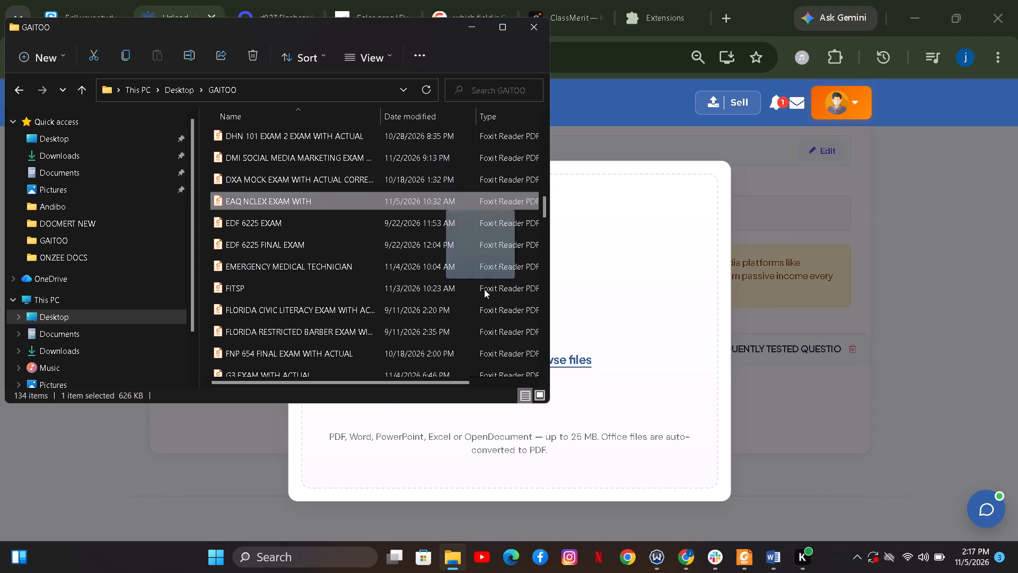
{"action": "left_click_drag", "start_coordinate": [484, 289], "coordinate": [604, 326]}
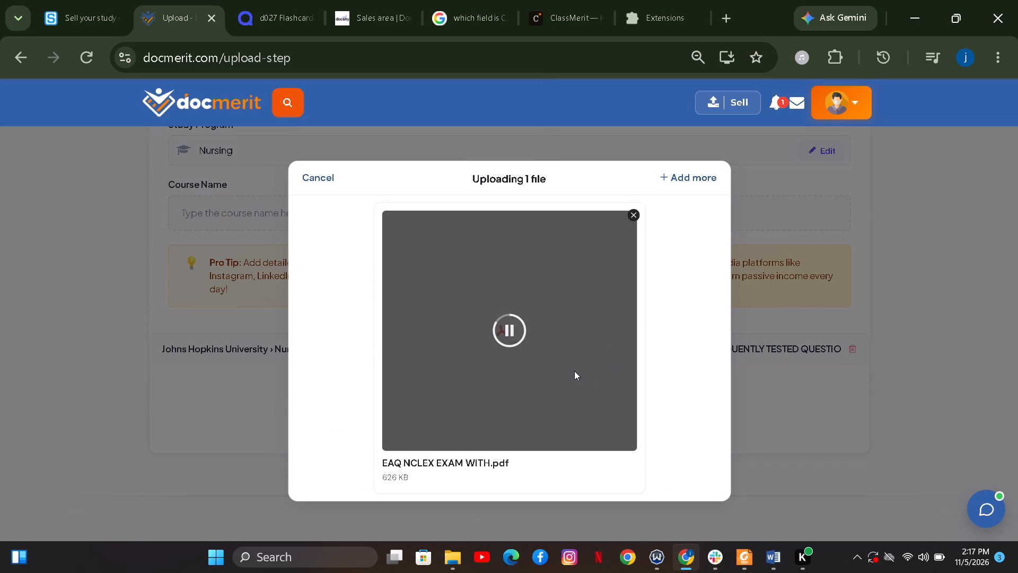
Give the uploaded file the copied EAQ NCLEX exam title and proceed to the document details.
{"action": "scroll", "coordinate": [530, 433], "scroll_direction": "down", "scroll_amount": 2}
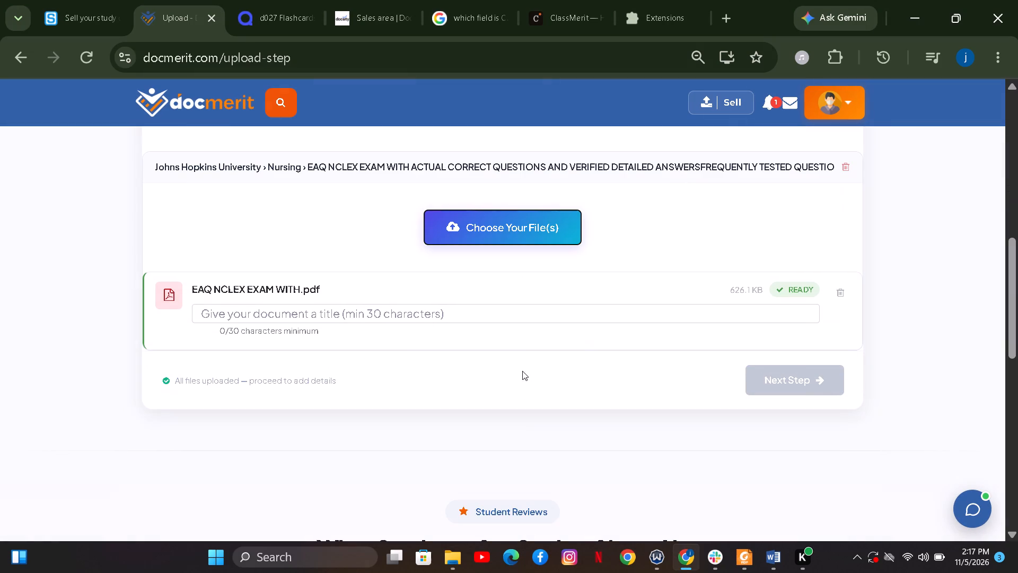
{"action": "left_click", "coordinate": [534, 316]}
{"action": "key", "text": "ctrl+v"}
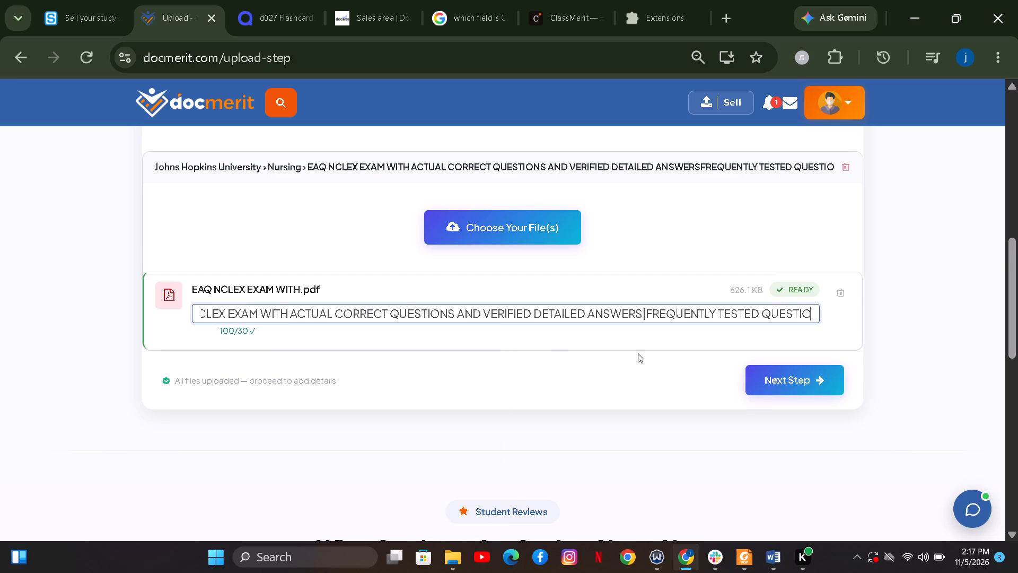
{"action": "left_click", "coordinate": [779, 369]}
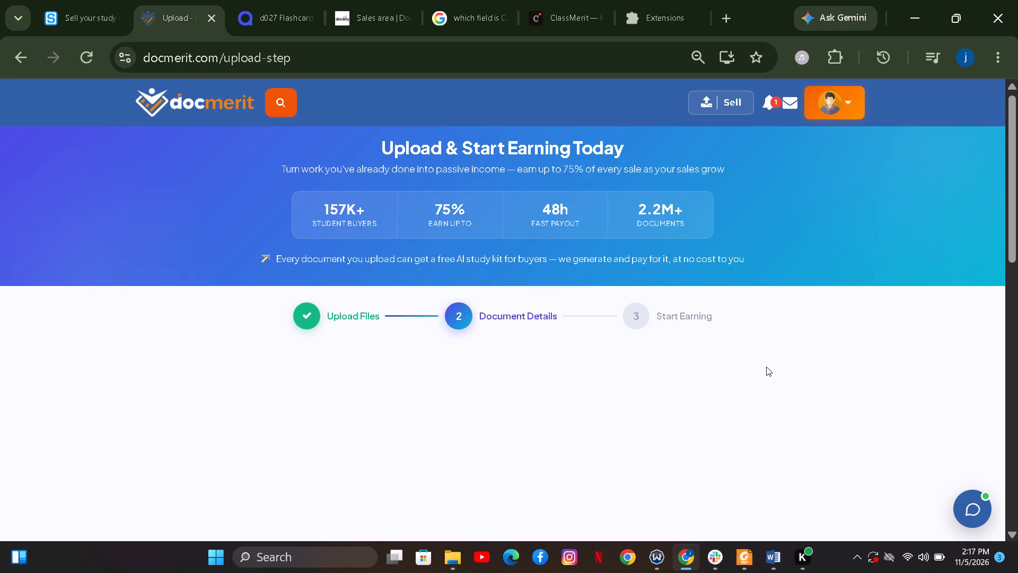
Set the document's price to 15.00 USD.
{"action": "left_click_drag", "start_coordinate": [329, 475], "coordinate": [323, 474]}
{"action": "key", "text": "5"}
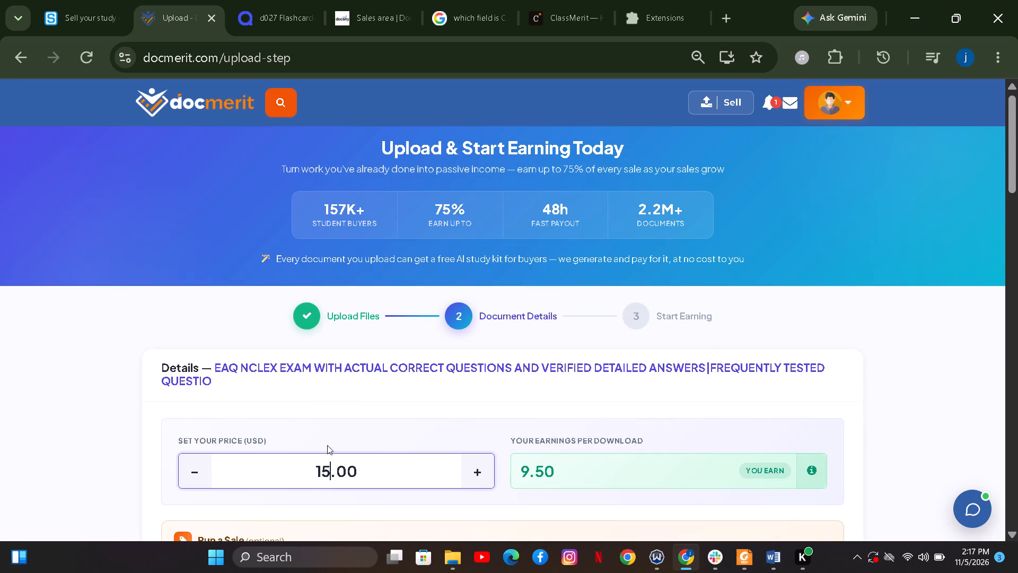
Fill the description with only the copied full EAQ NCLEX exam title, ending in GUARANTEED PASS 2026/2027.
{"action": "scroll", "coordinate": [330, 442], "scroll_direction": "down", "scroll_amount": 3}
{"action": "left_click", "coordinate": [267, 430]}
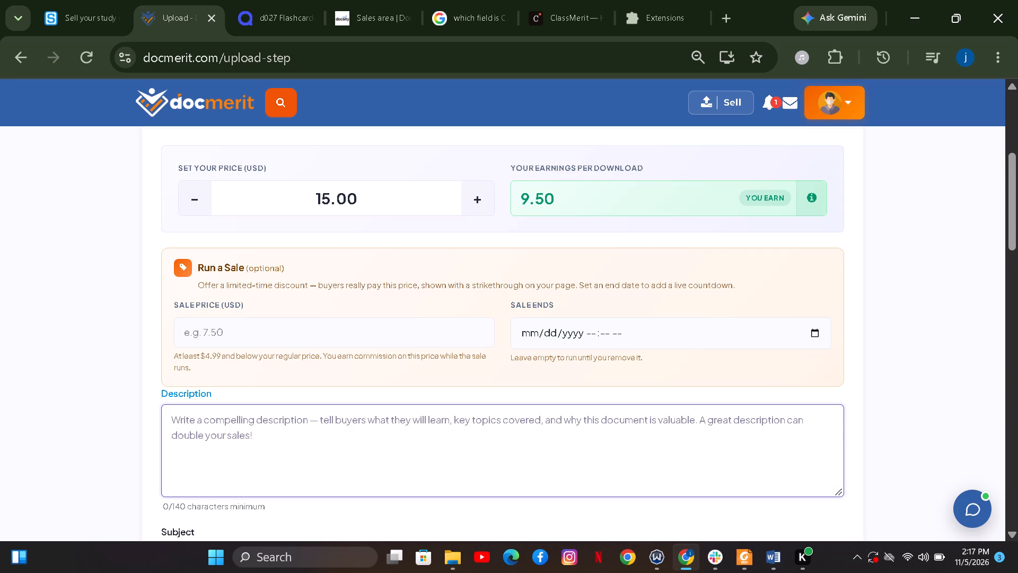
{"action": "type", "text": "20"}
{"action": "scroll", "coordinate": [259, 411], "scroll_direction": "down", "scroll_amount": 4}
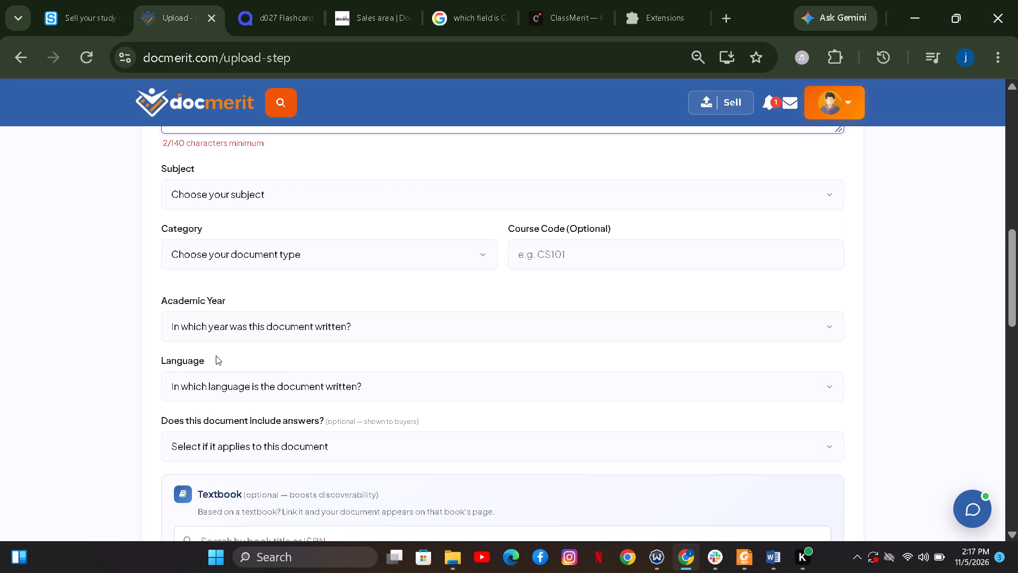
{"action": "scroll", "coordinate": [252, 199], "scroll_direction": "up", "scroll_amount": 1}
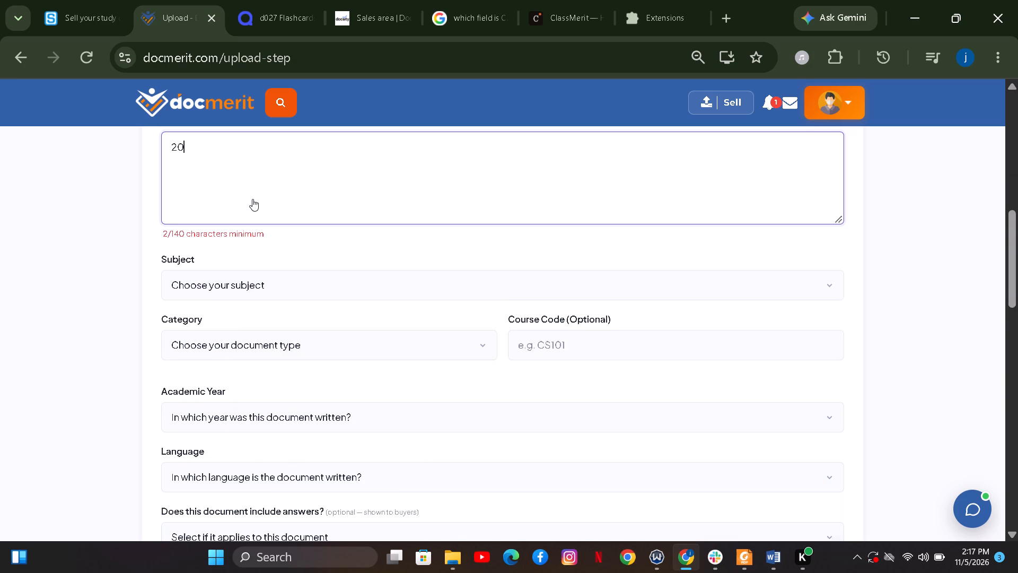
{"action": "key", "text": "BackSpace"}
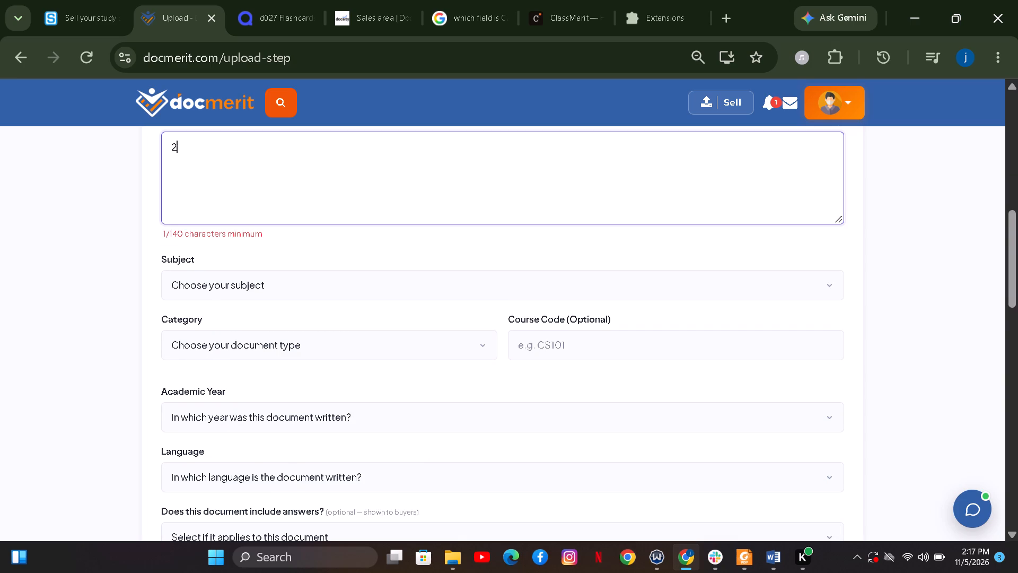
{"action": "key", "text": "BackSpace"}
{"action": "key", "text": "ctrl+v"}
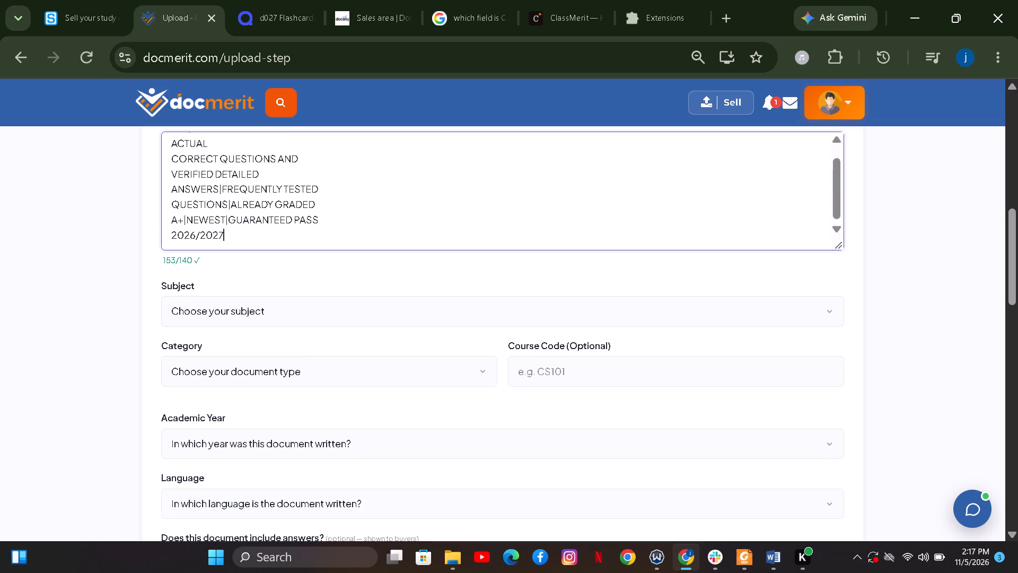
Set the subject to Health Care, category to Exam, academic year to 2026–2027 and language to English.
{"action": "left_click", "coordinate": [218, 328]}
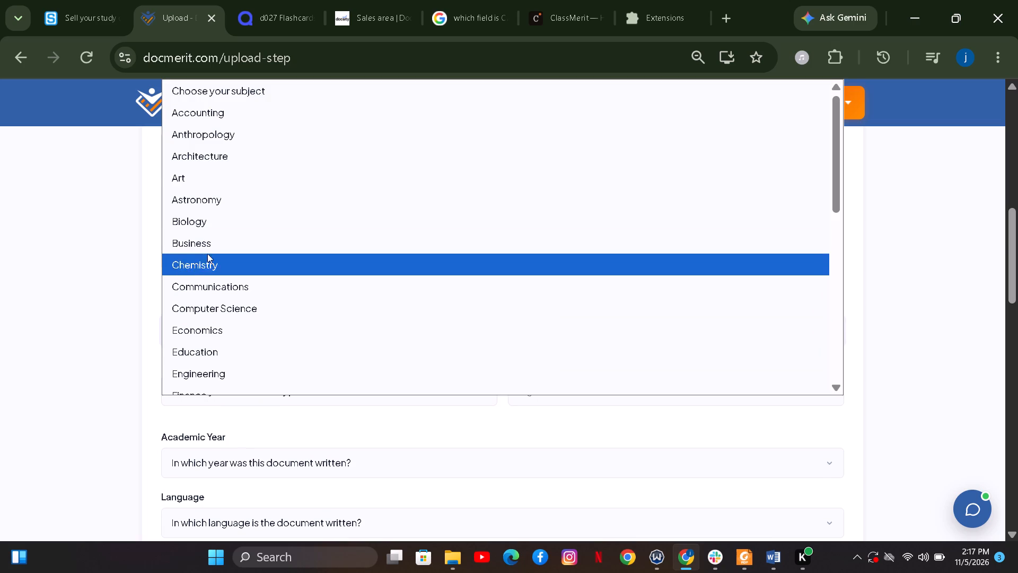
{"action": "scroll", "coordinate": [207, 297], "scroll_direction": "down", "scroll_amount": 2}
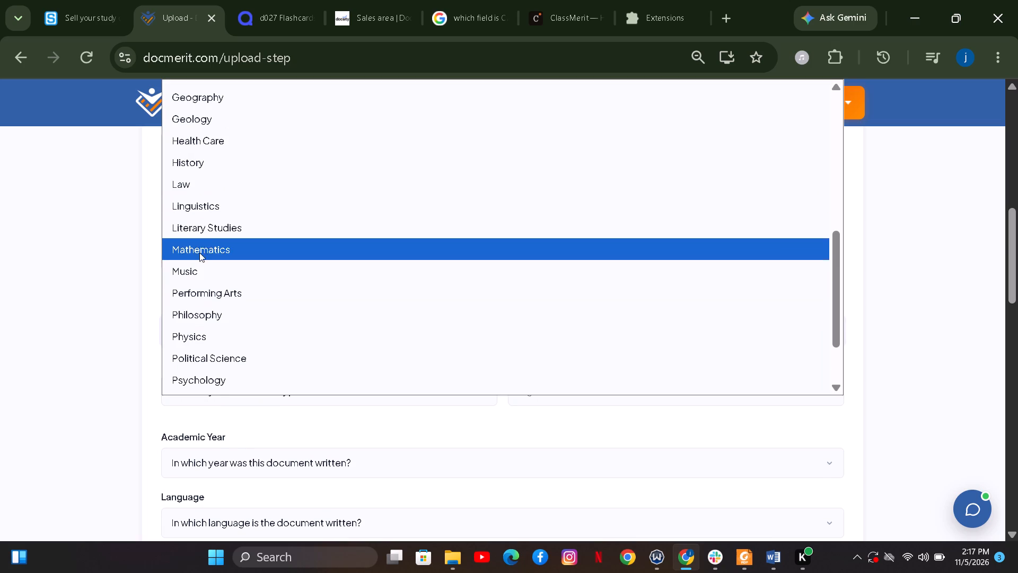
{"action": "left_click", "coordinate": [236, 141]}
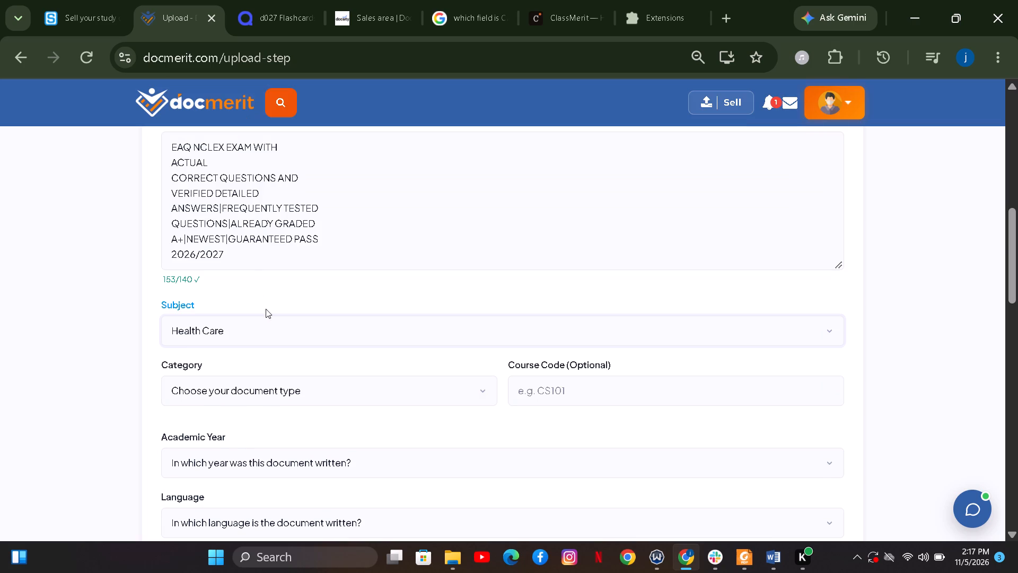
{"action": "left_click", "coordinate": [248, 401]}
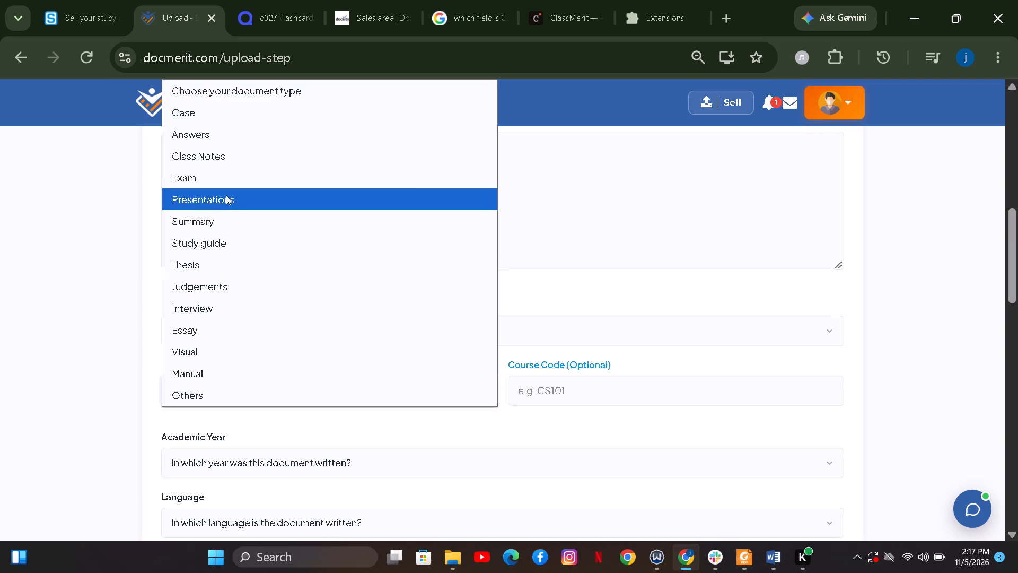
{"action": "left_click", "coordinate": [226, 184]}
{"action": "left_click", "coordinate": [262, 467]}
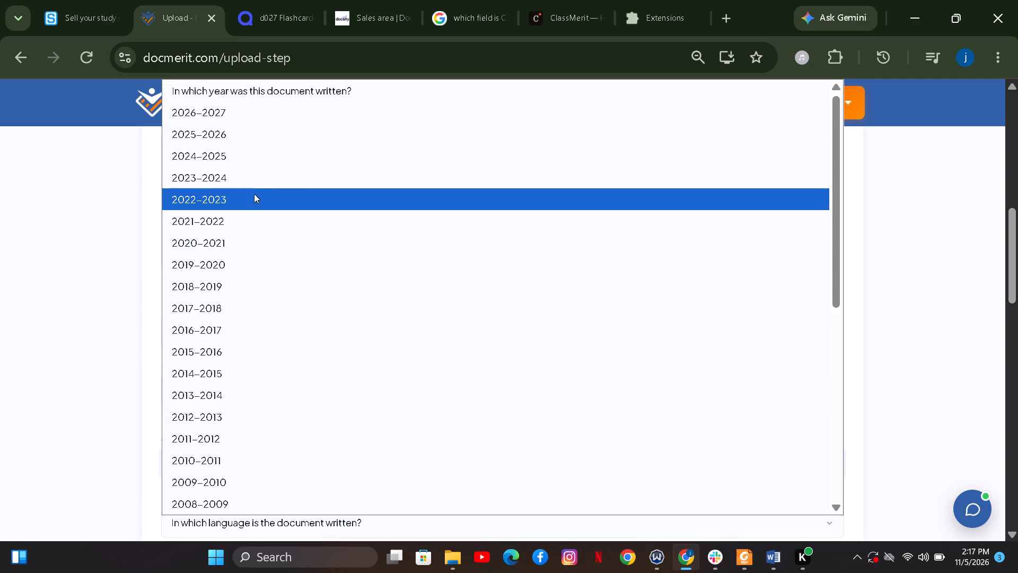
{"action": "left_click", "coordinate": [291, 122]}
{"action": "scroll", "coordinate": [231, 318], "scroll_direction": "down", "scroll_amount": 1}
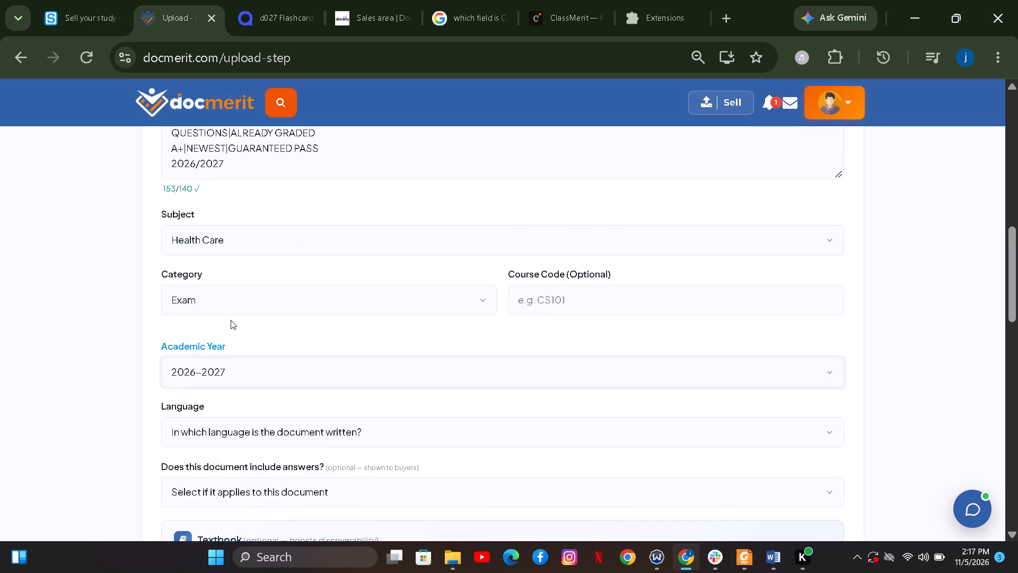
{"action": "scroll", "coordinate": [231, 320], "scroll_direction": "down", "scroll_amount": 1}
{"action": "left_click", "coordinate": [227, 334]}
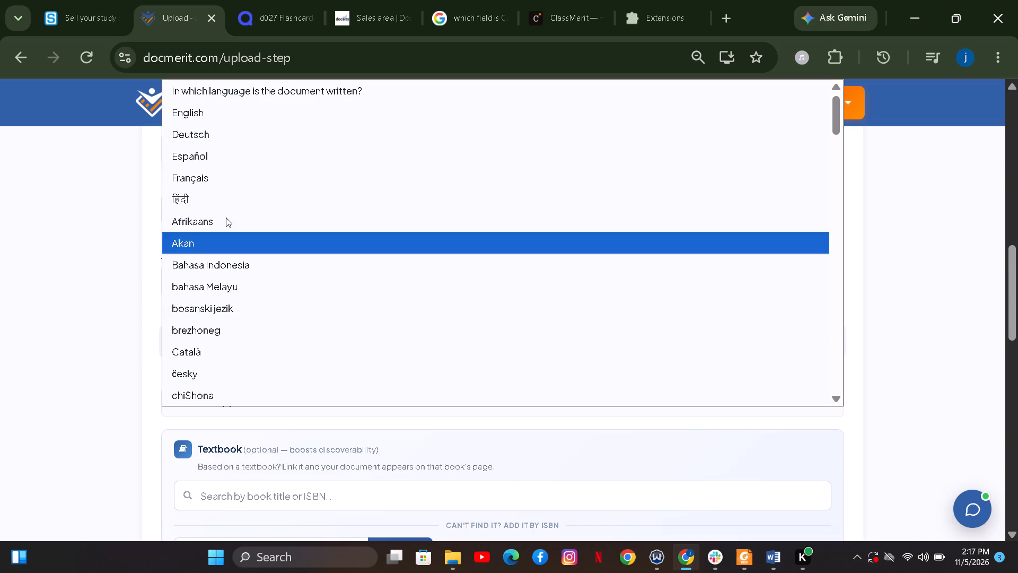
{"action": "left_click", "coordinate": [260, 113]}
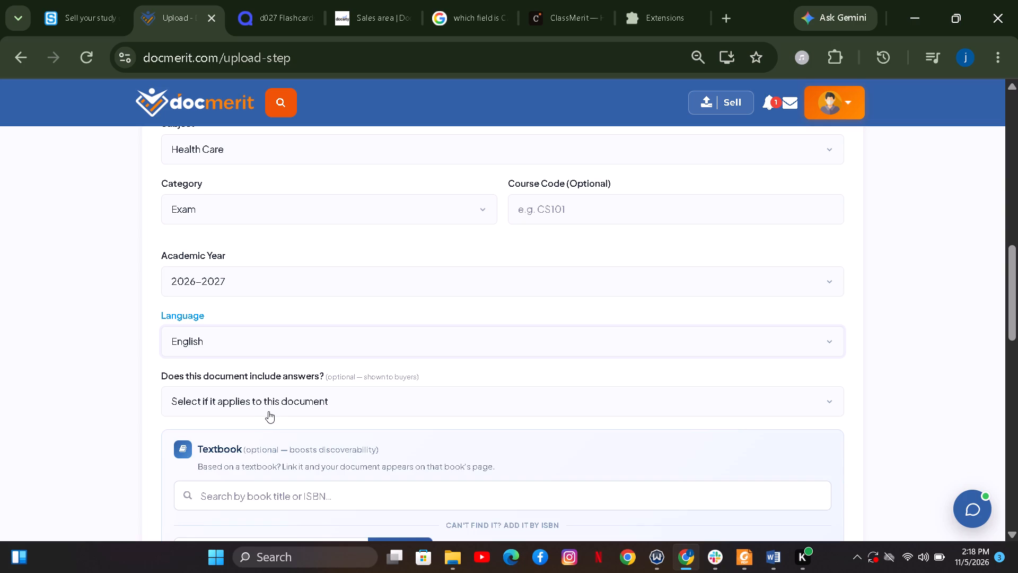
Mark the document as "Yes — answers included" and submit the listing.
{"action": "left_click", "coordinate": [269, 411]}
{"action": "left_click", "coordinate": [256, 443]}
{"action": "scroll", "coordinate": [279, 419], "scroll_direction": "down", "scroll_amount": 3}
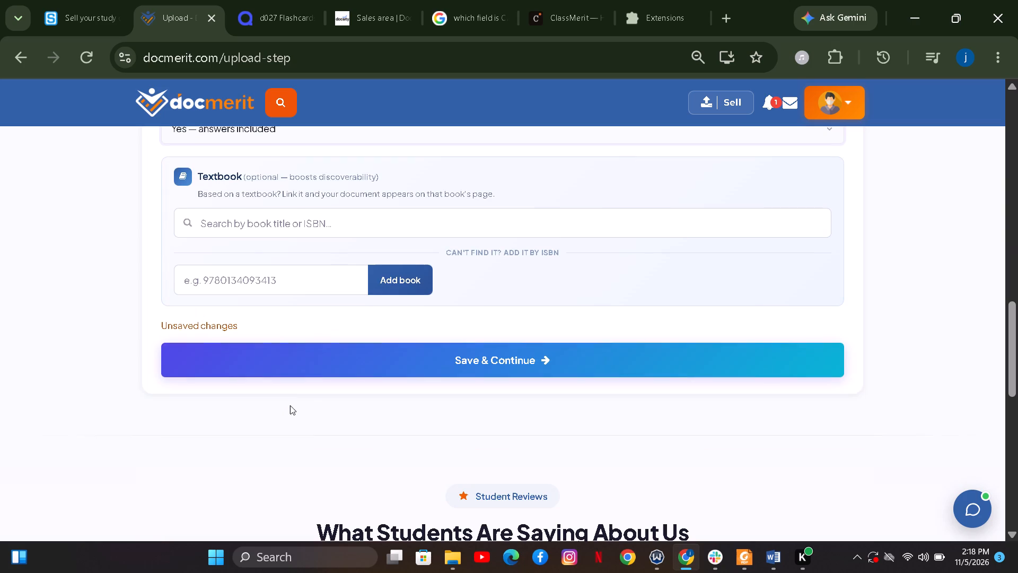
{"action": "left_click", "coordinate": [482, 364]}
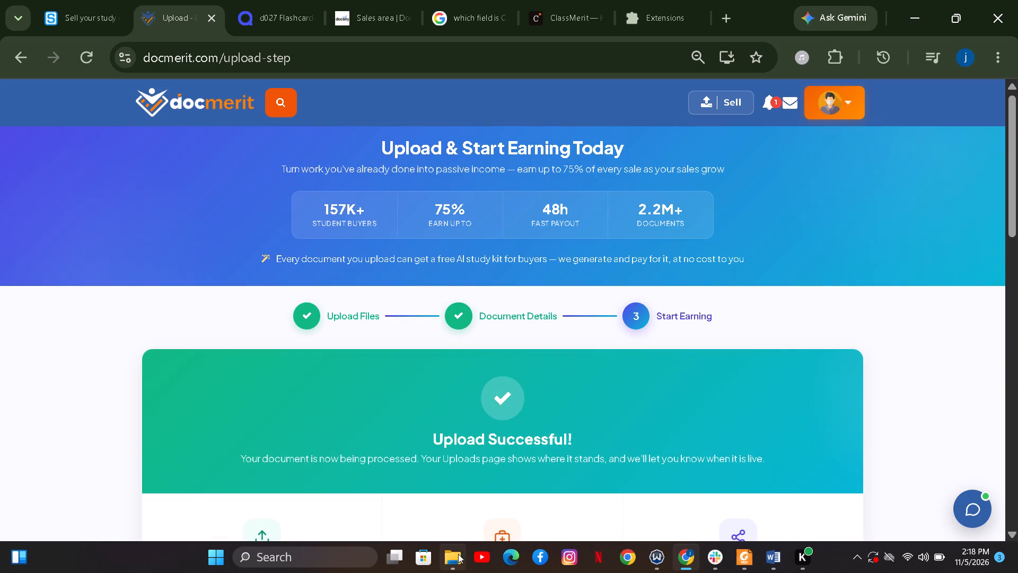
Start a new upload and add a new course named with the title copied from the D027 EXAM WITH PDF in the GAITOO folder.
{"action": "left_click", "coordinate": [741, 105]}
{"action": "scroll", "coordinate": [330, 488], "scroll_direction": "down", "scroll_amount": 3}
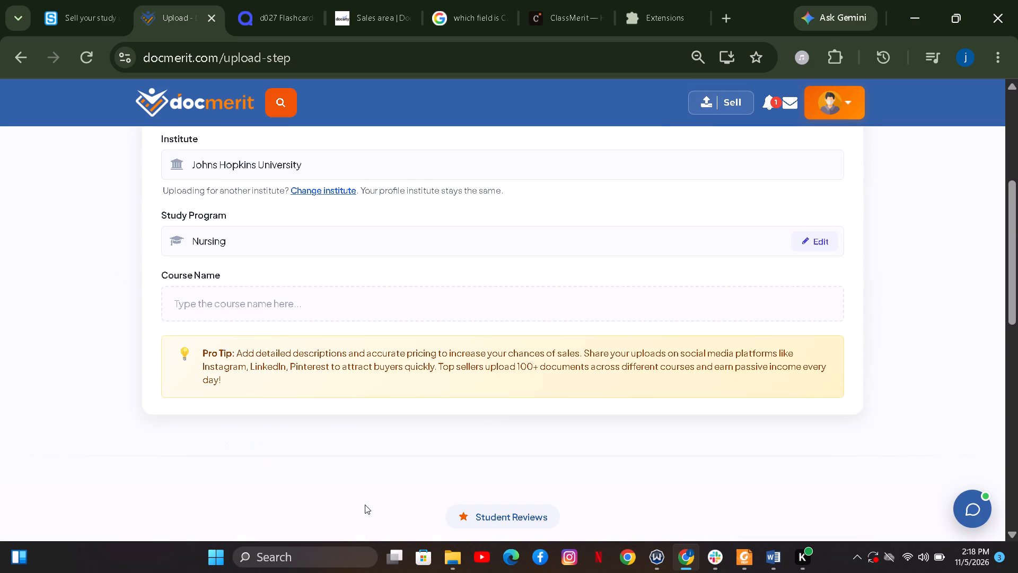
{"action": "left_click", "coordinate": [454, 555]}
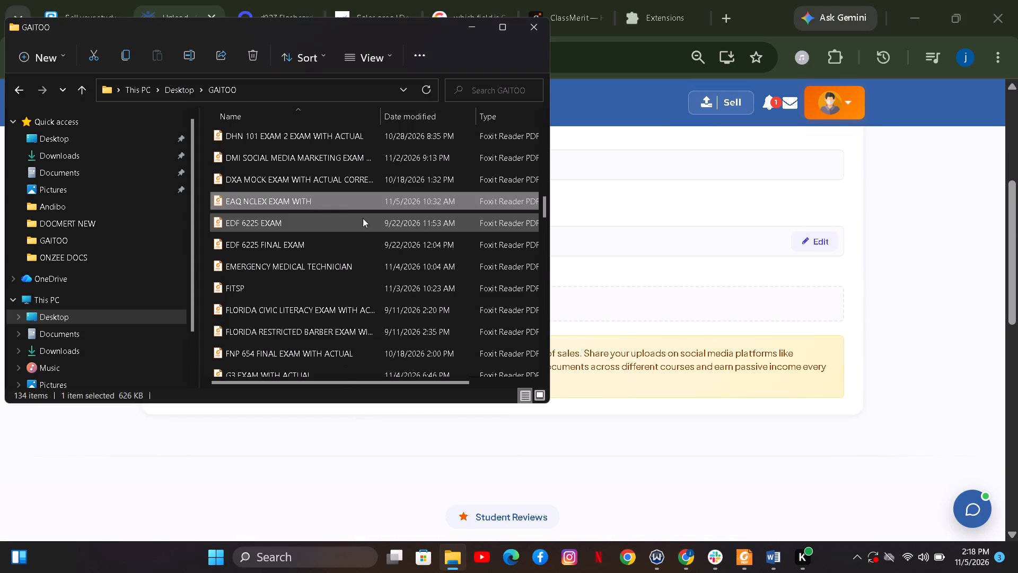
{"action": "scroll", "coordinate": [363, 218], "scroll_direction": "up", "scroll_amount": 2}
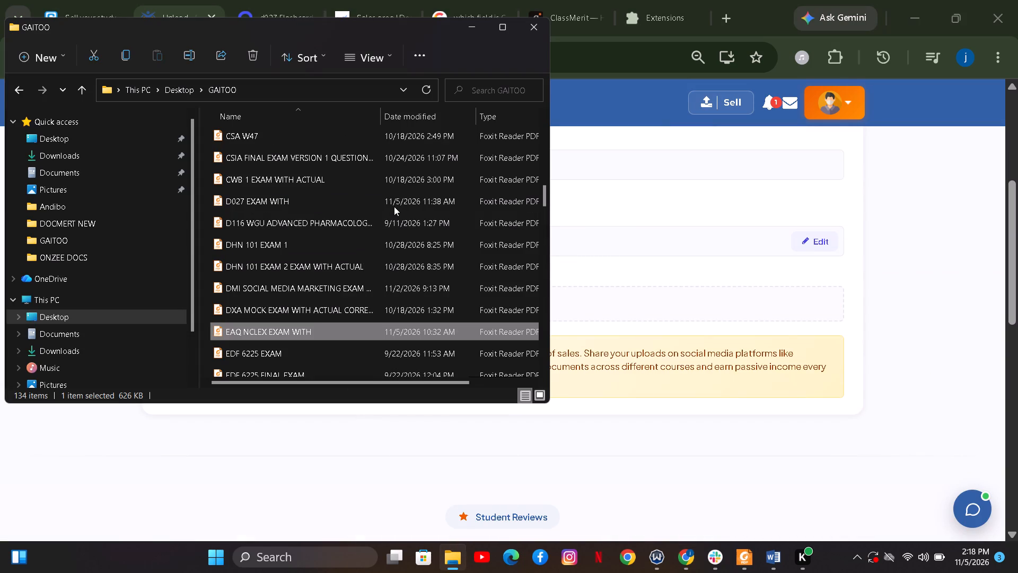
{"action": "double_click", "coordinate": [394, 206]}
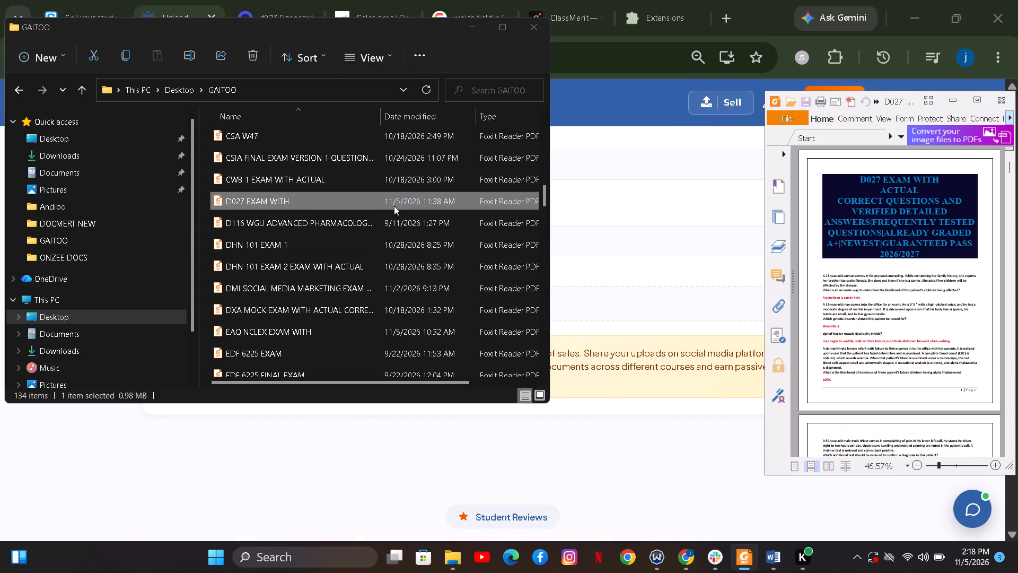
{"action": "key", "text": "ctrl+c"}
{"action": "key", "text": "ctrl+c"}
{"action": "left_click", "coordinate": [539, 427]}
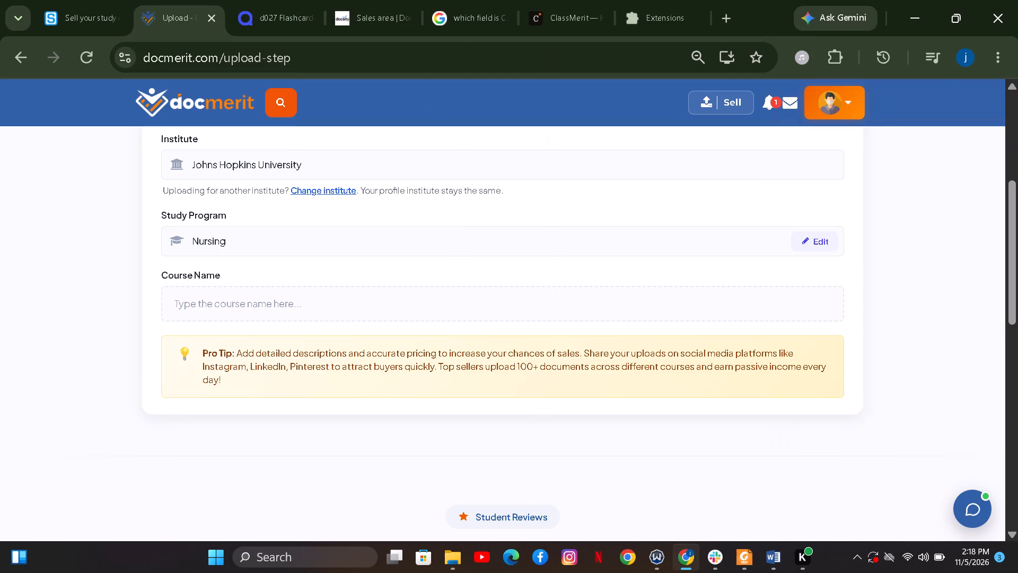
{"action": "left_click", "coordinate": [339, 303]}
{"action": "key", "text": "ctrl+v"}
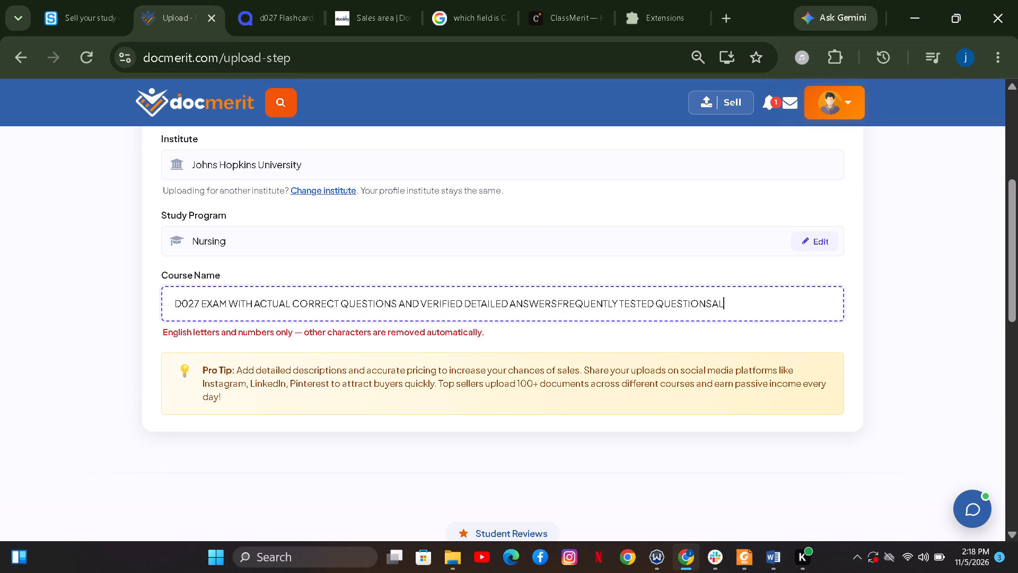
{"action": "left_click", "coordinate": [253, 403]}
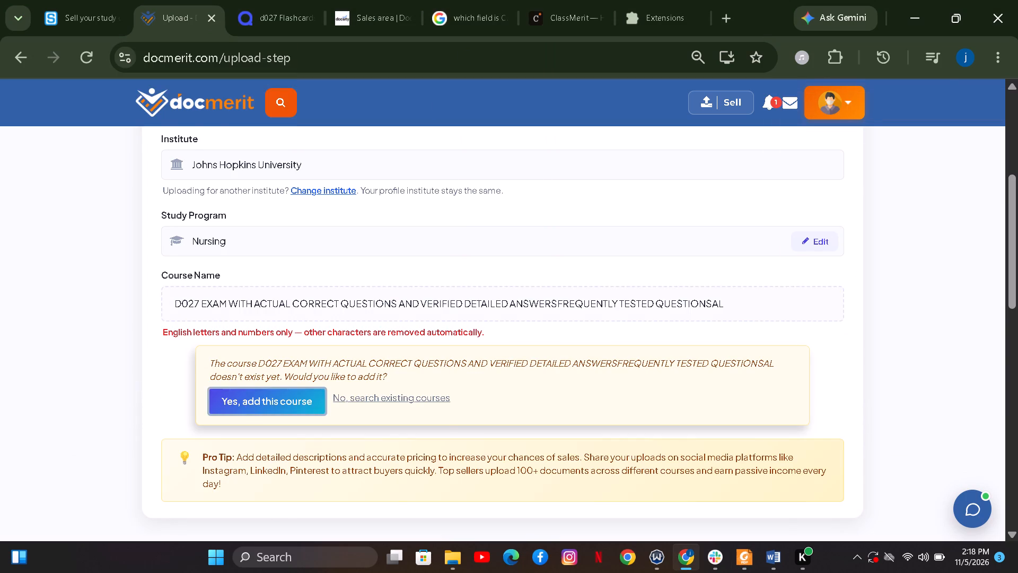
Upload the D027 EXAM WITH PDF from the GAITOO folder to the new course.
{"action": "scroll", "coordinate": [332, 372], "scroll_direction": "down", "scroll_amount": 3}
{"action": "left_click", "coordinate": [489, 244]}
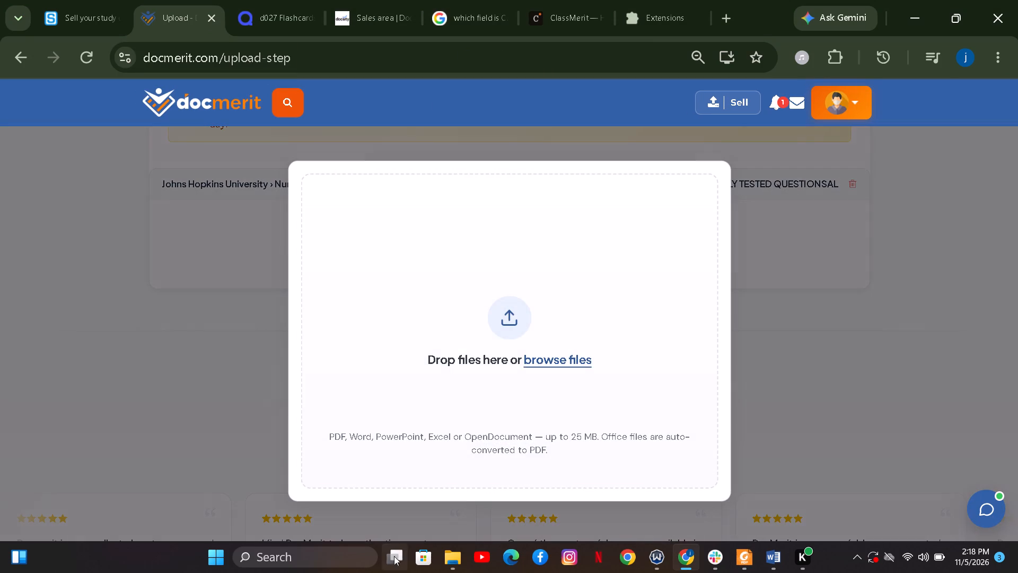
{"action": "left_click", "coordinate": [453, 555]}
{"action": "left_click_drag", "start_coordinate": [301, 196], "coordinate": [338, 190]}
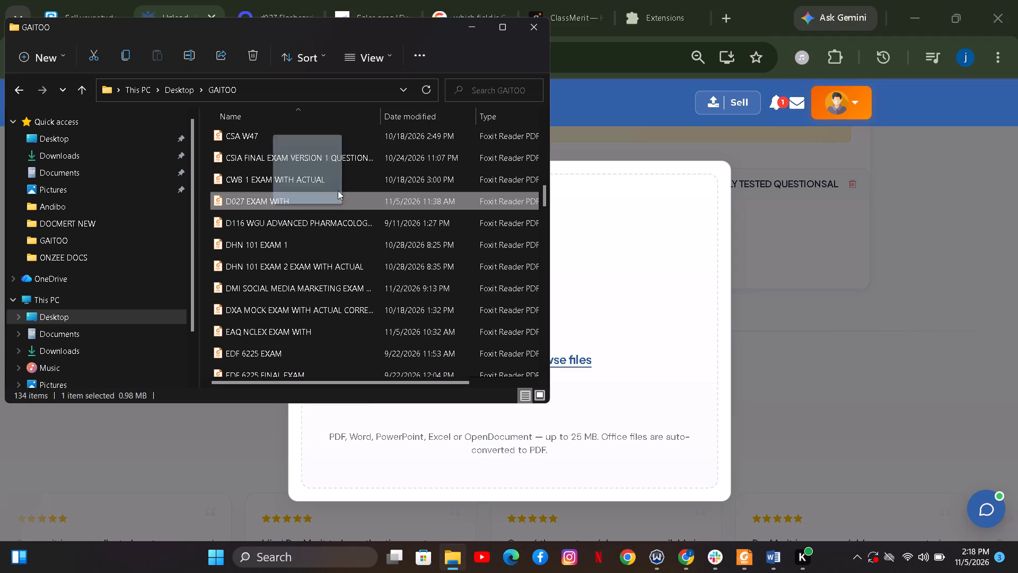
{"action": "left_click_drag", "start_coordinate": [338, 190], "coordinate": [608, 344]}
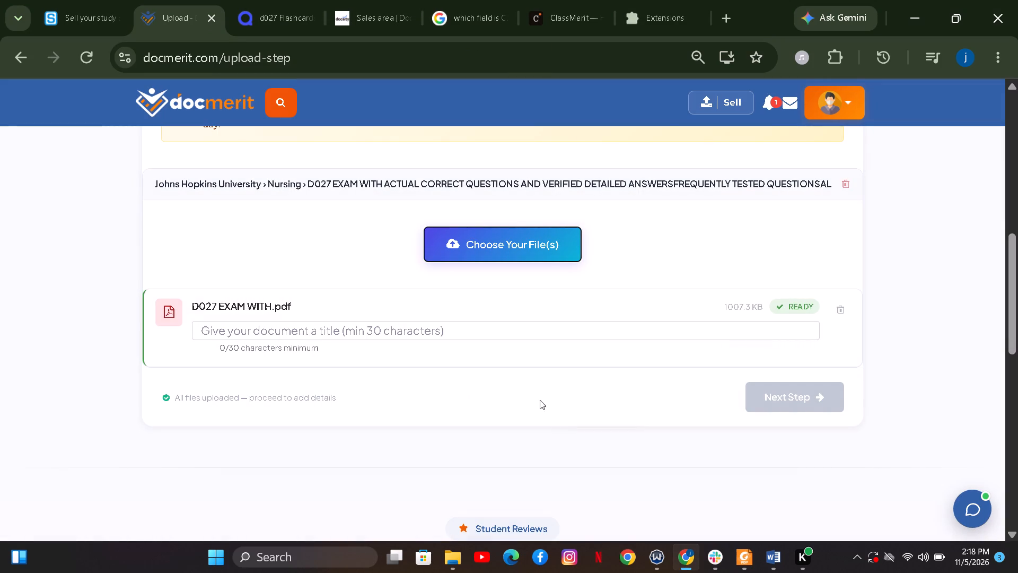
Title the uploaded document with the copied D027 exam title and continue to the document details.
{"action": "left_click", "coordinate": [527, 336]}
{"action": "key", "text": "ctrl+v"}
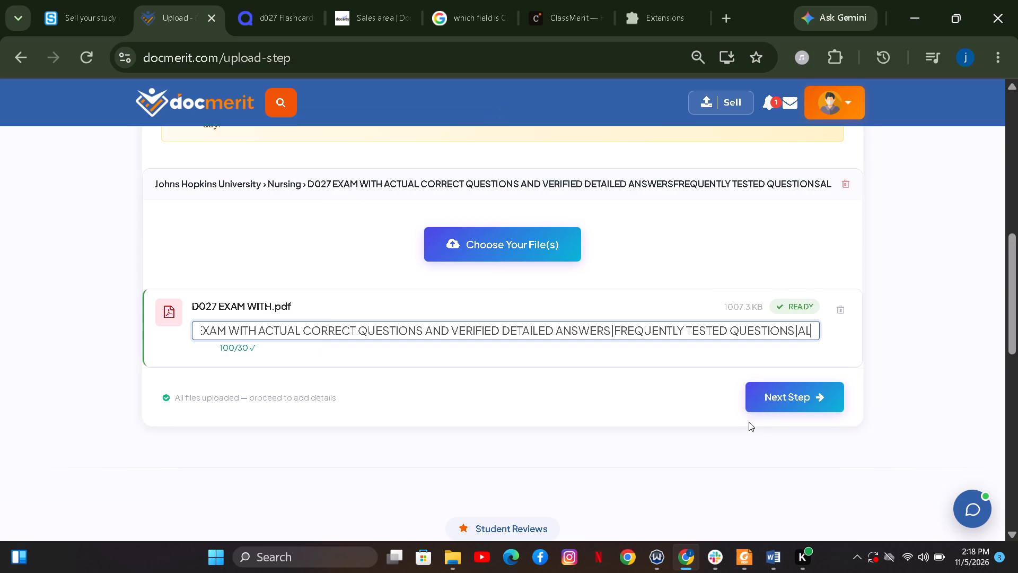
{"action": "left_click", "coordinate": [763, 404]}
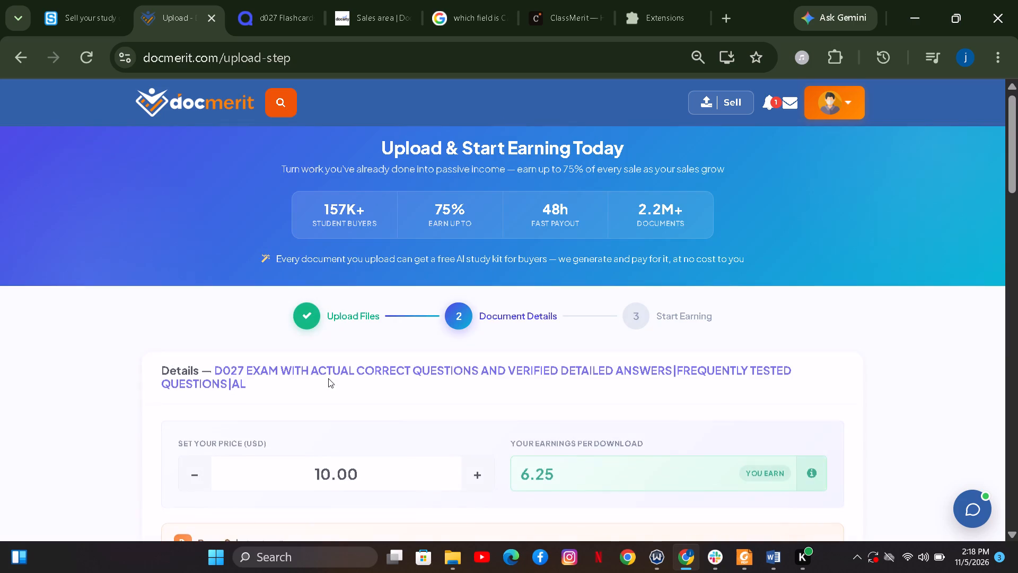
Set the document's price to 15.00 USD.
{"action": "left_click_drag", "start_coordinate": [323, 463], "coordinate": [328, 467]}
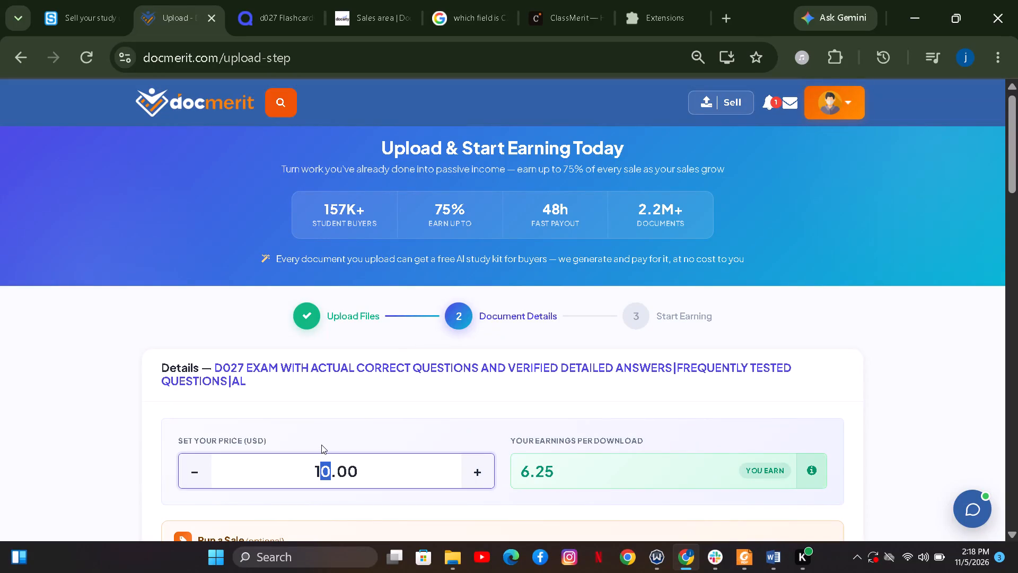
{"action": "key", "text": "5"}
Fill the description with the copied full D027 exam title, ending in GUARANTEED PASS 2026/2027.
{"action": "scroll", "coordinate": [450, 448], "scroll_direction": "down", "scroll_amount": 4}
{"action": "left_click", "coordinate": [320, 342]}
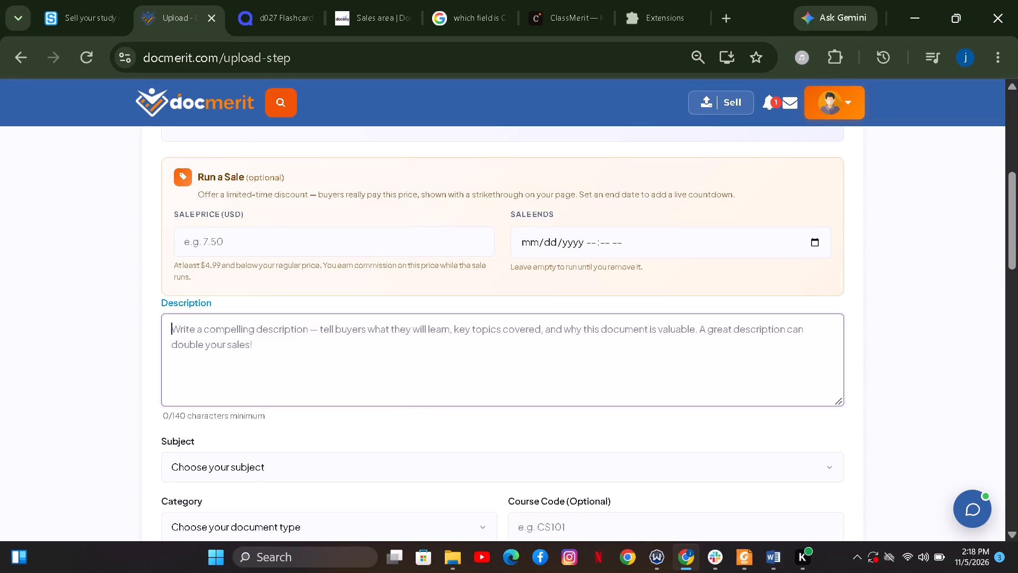
{"action": "key", "text": "ctrl+v"}
Set the subject to Health Care, category to Exam, academic year to 2026–2027 and language to English.
{"action": "scroll", "coordinate": [289, 371], "scroll_direction": "down", "scroll_amount": 2}
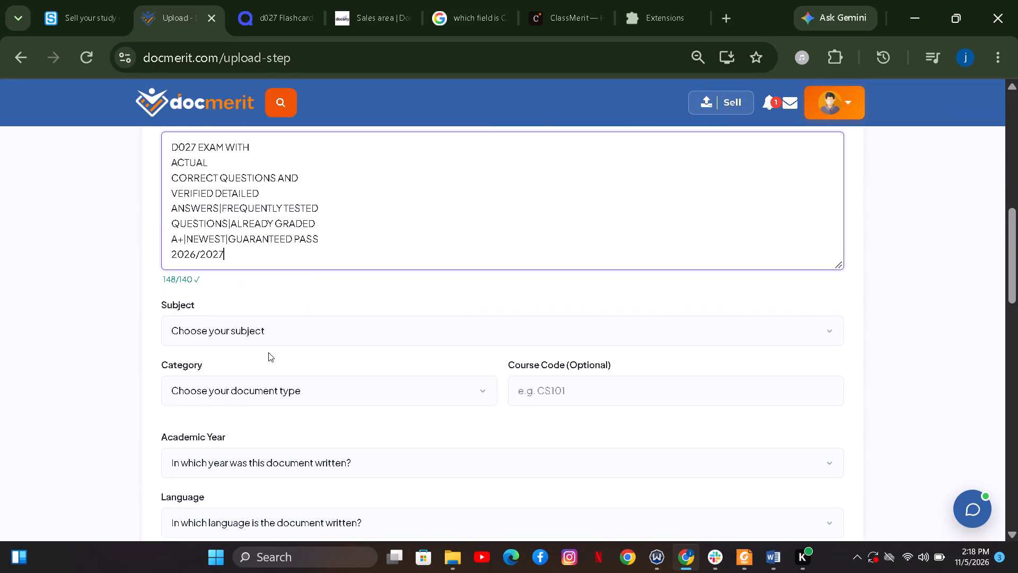
{"action": "left_click", "coordinate": [273, 337]}
{"action": "scroll", "coordinate": [282, 303], "scroll_direction": "down", "scroll_amount": 2}
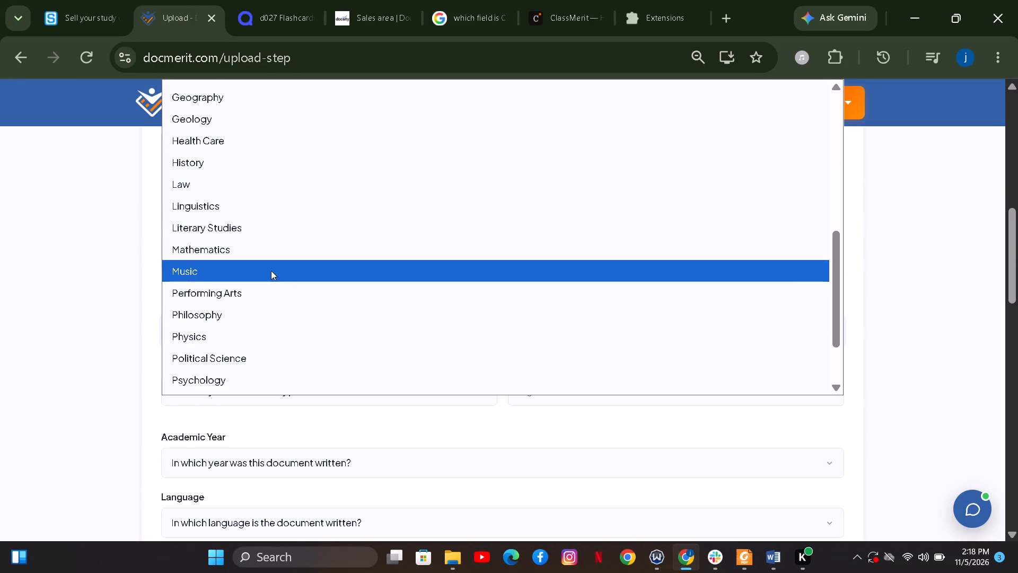
{"action": "left_click", "coordinate": [314, 145]}
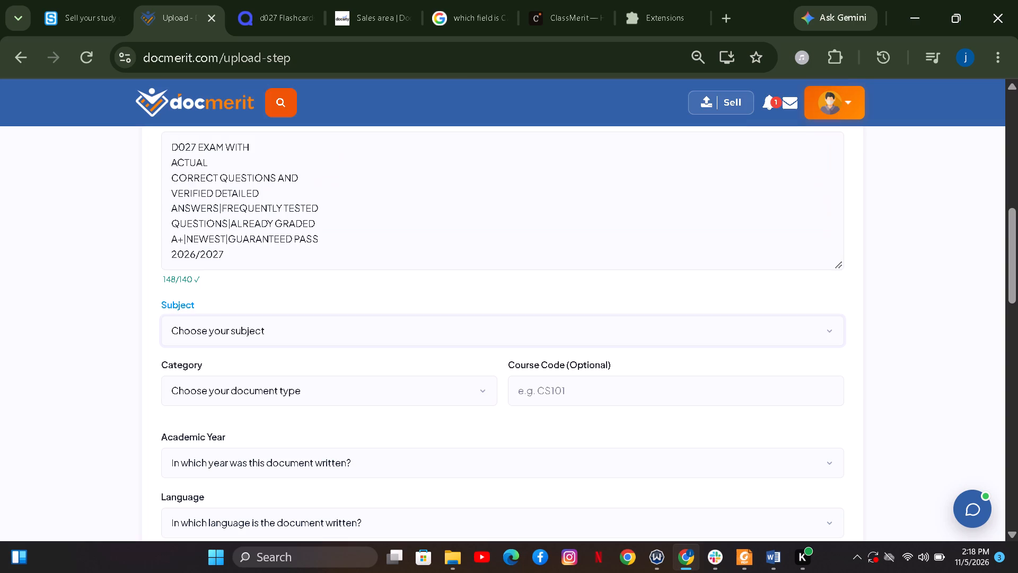
{"action": "left_click", "coordinate": [261, 332]}
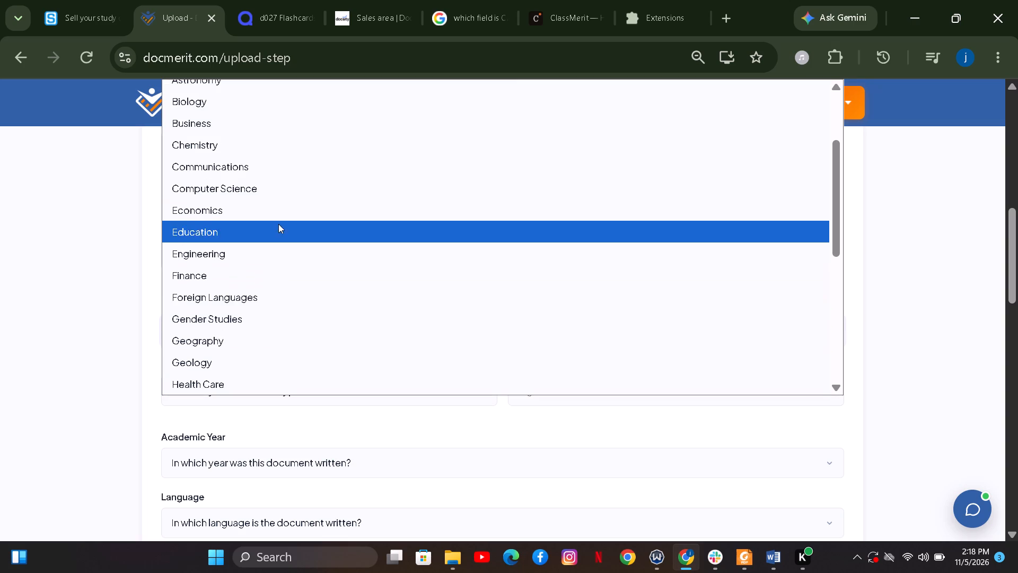
{"action": "scroll", "coordinate": [268, 318], "scroll_direction": "down", "scroll_amount": 1}
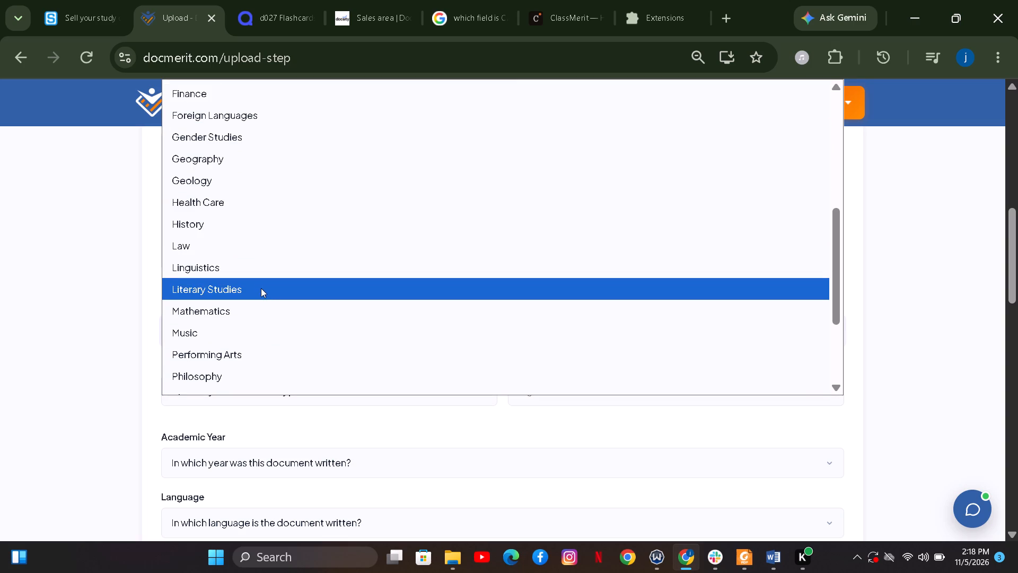
{"action": "left_click", "coordinate": [300, 204]}
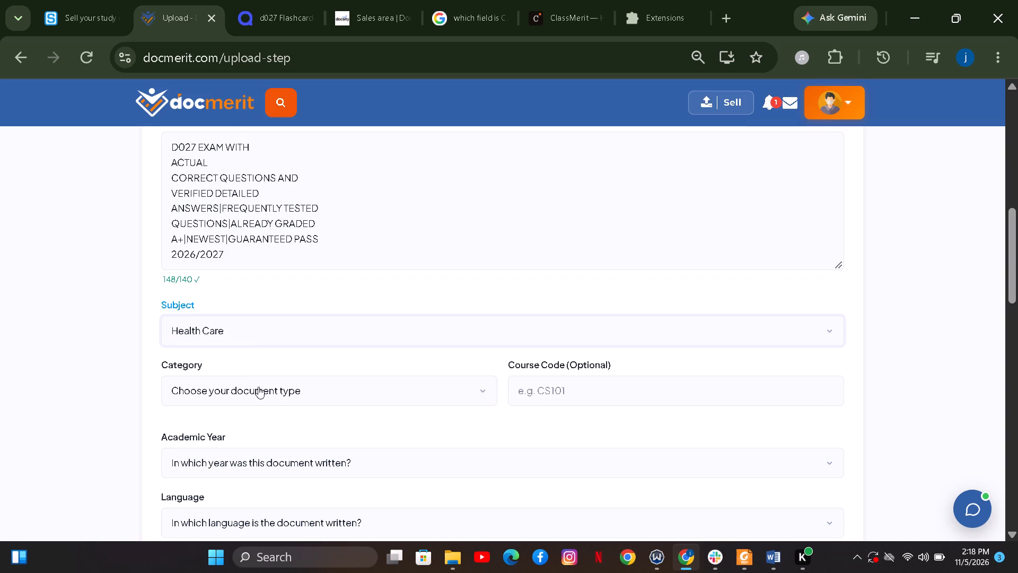
{"action": "left_click", "coordinate": [260, 389]}
{"action": "left_click", "coordinate": [299, 184]}
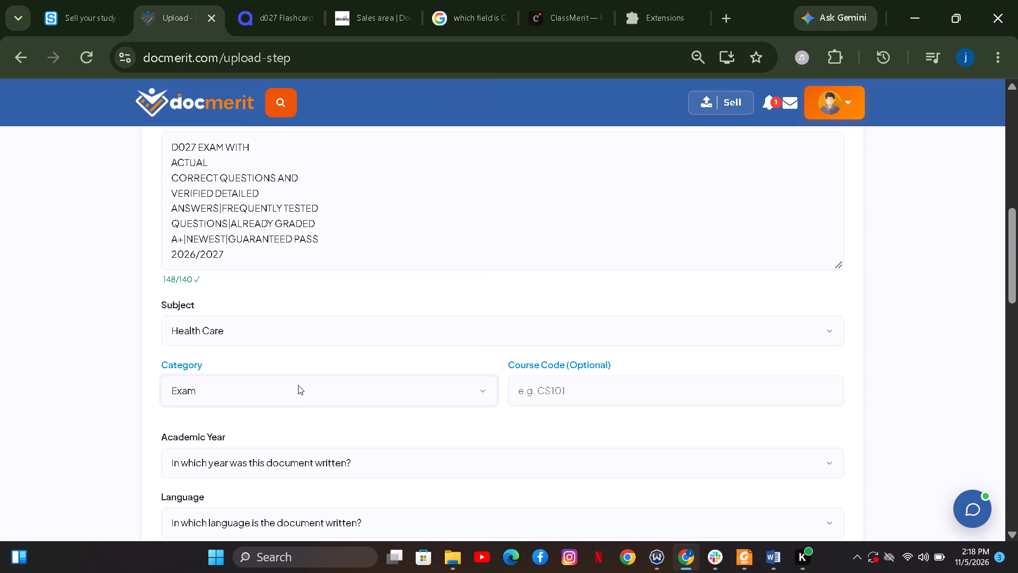
{"action": "left_click", "coordinate": [302, 464]}
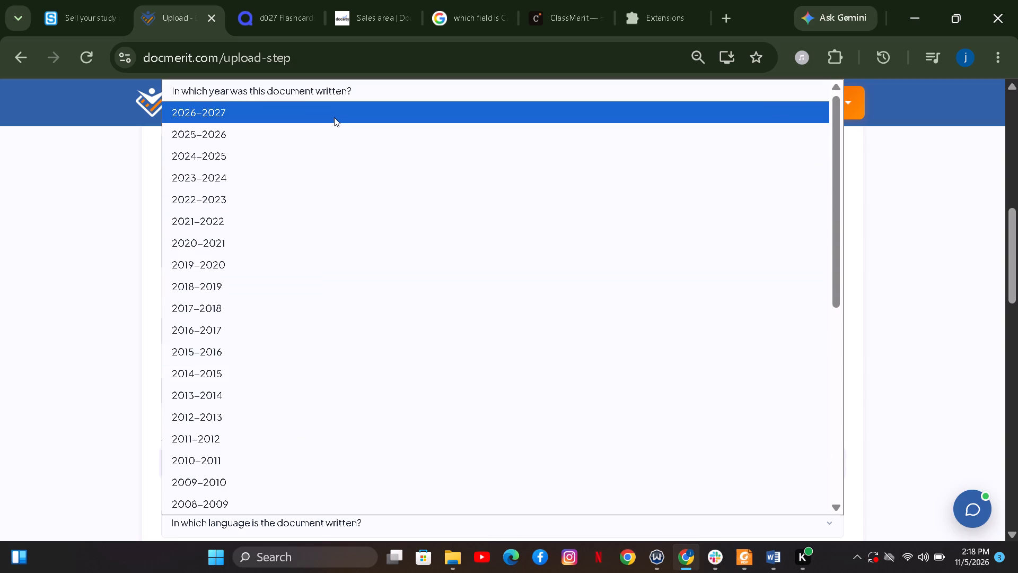
{"action": "left_click", "coordinate": [335, 117]}
{"action": "scroll", "coordinate": [305, 345], "scroll_direction": "down", "scroll_amount": 2}
{"action": "left_click", "coordinate": [284, 341]}
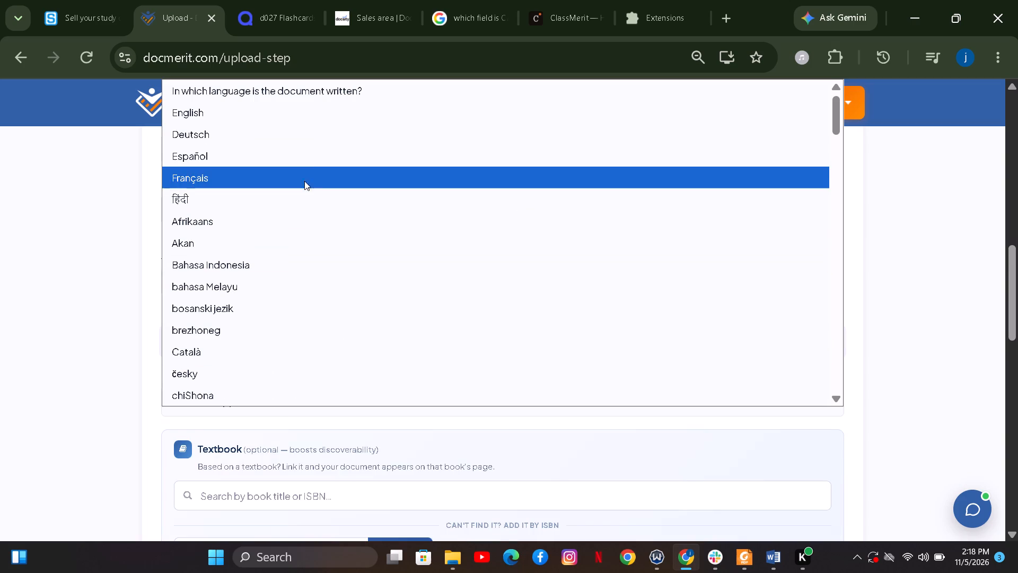
{"action": "left_click", "coordinate": [334, 116]}
Mark the document as "Yes — answers included" and submit the listing.
{"action": "scroll", "coordinate": [313, 320], "scroll_direction": "down", "scroll_amount": 2}
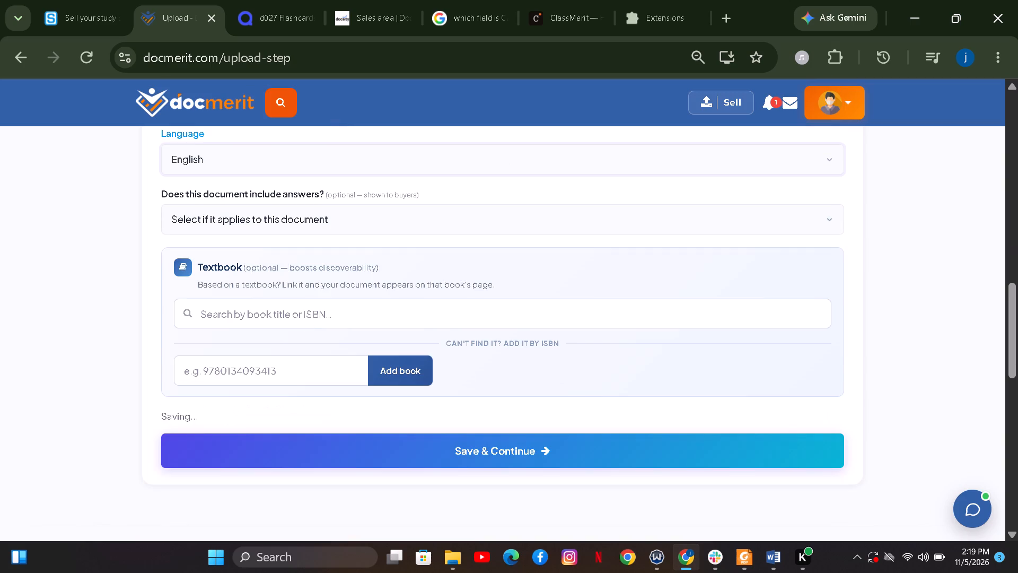
{"action": "left_click", "coordinate": [323, 216]}
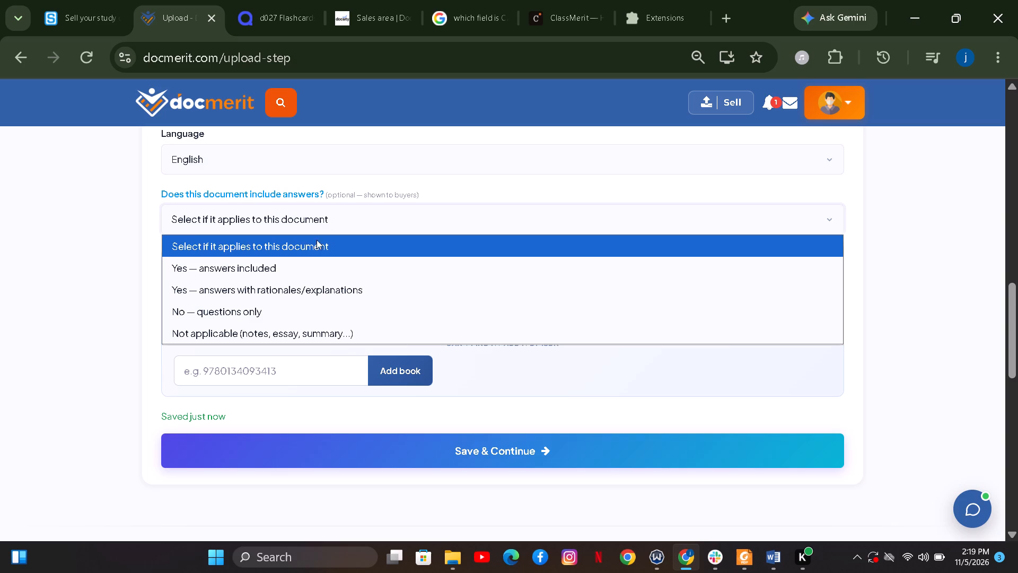
{"action": "left_click", "coordinate": [313, 268]}
{"action": "left_click", "coordinate": [512, 452]}
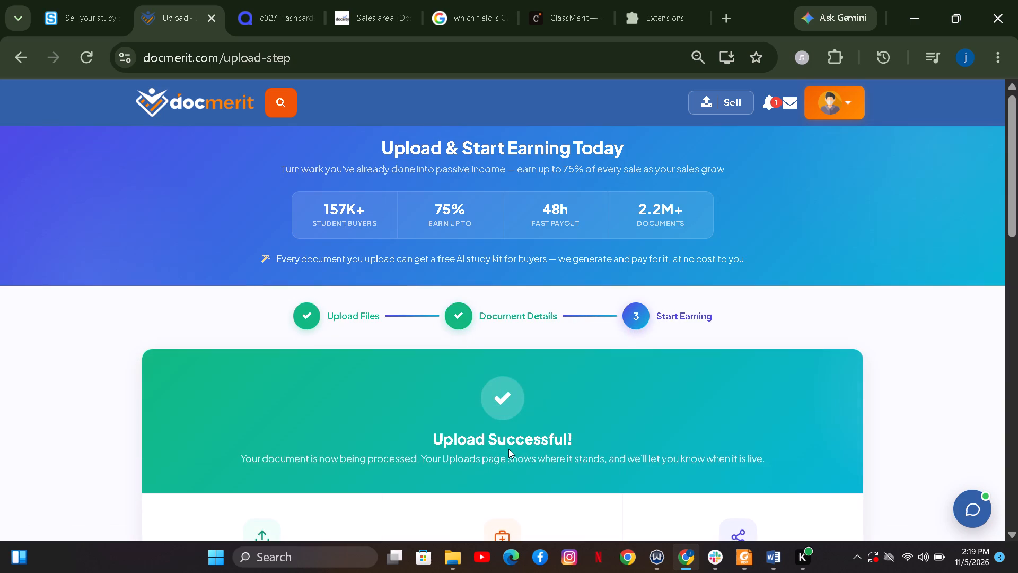
Start another document upload on DocMerit.
{"action": "scroll", "coordinate": [537, 433], "scroll_direction": "down", "scroll_amount": 2}
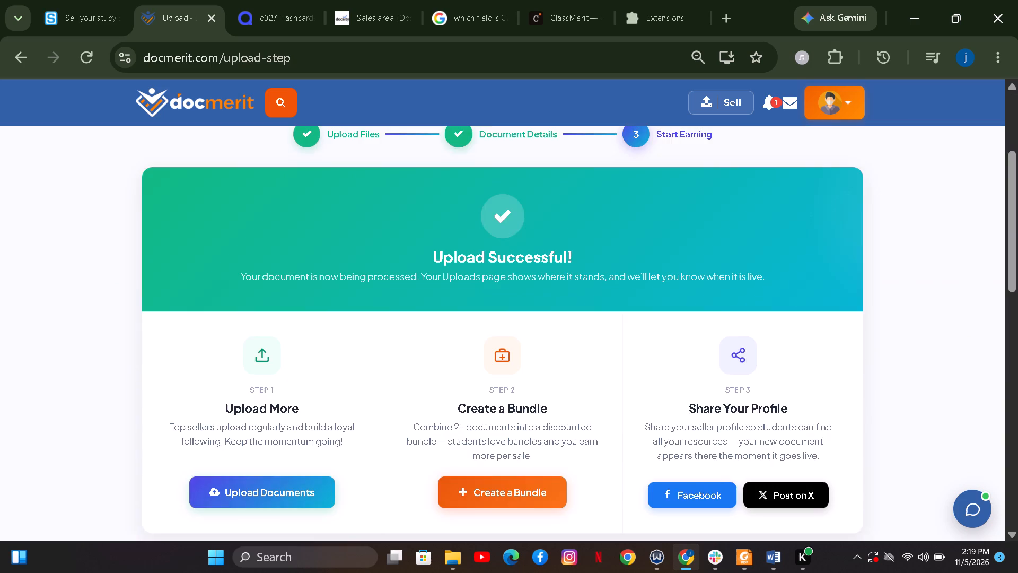
{"action": "scroll", "coordinate": [518, 433], "scroll_direction": "down", "scroll_amount": 2}
{"action": "scroll", "coordinate": [507, 434], "scroll_direction": "up", "scroll_amount": 4}
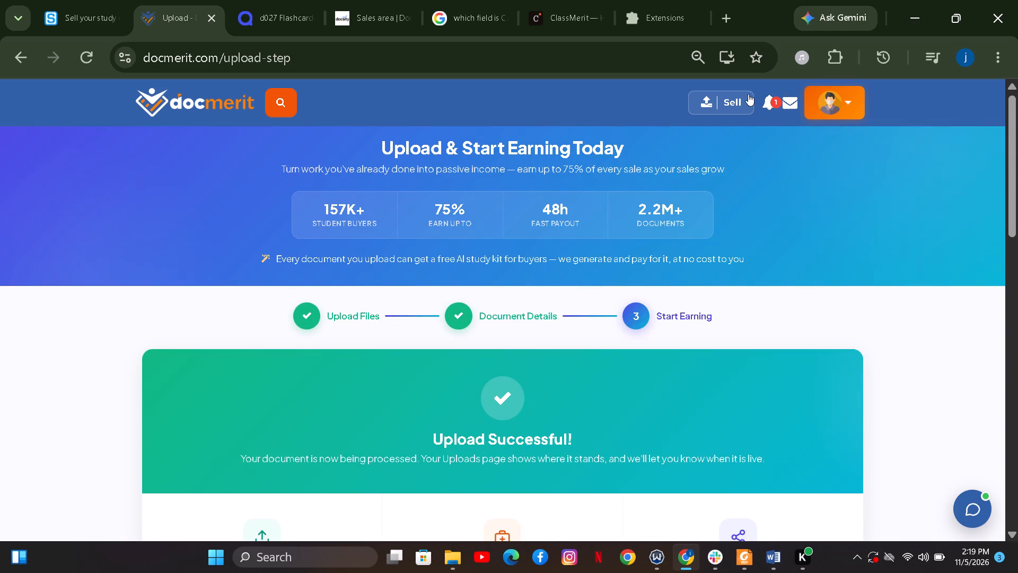
{"action": "left_click", "coordinate": [736, 100]}
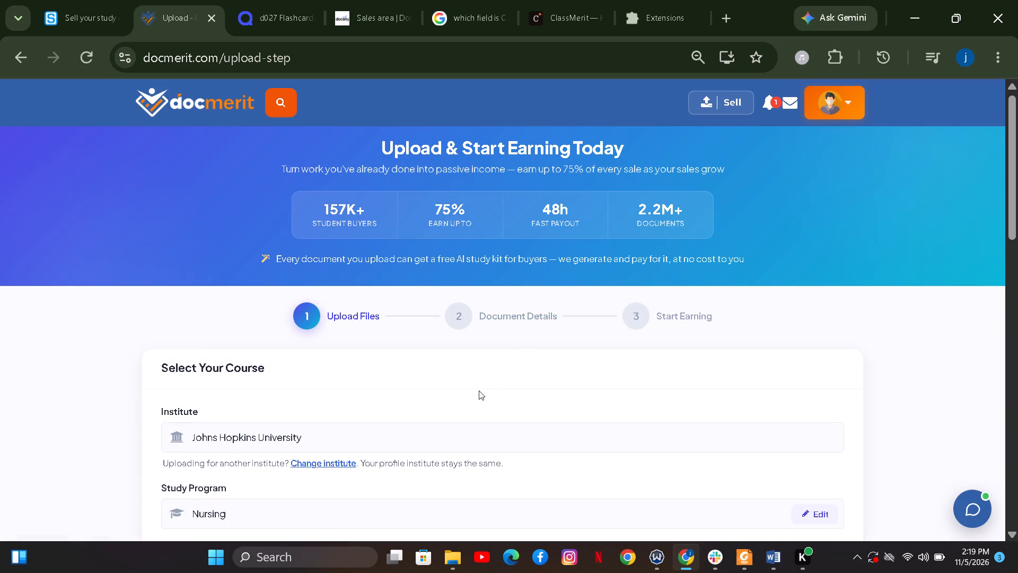
{"action": "scroll", "coordinate": [445, 416], "scroll_direction": "down", "scroll_amount": 3}
Open the CASE MANAGEMENT FINAL EXAM WITH PDF from the GAITOO folder and copy its full title.
{"action": "left_click", "coordinate": [447, 558]}
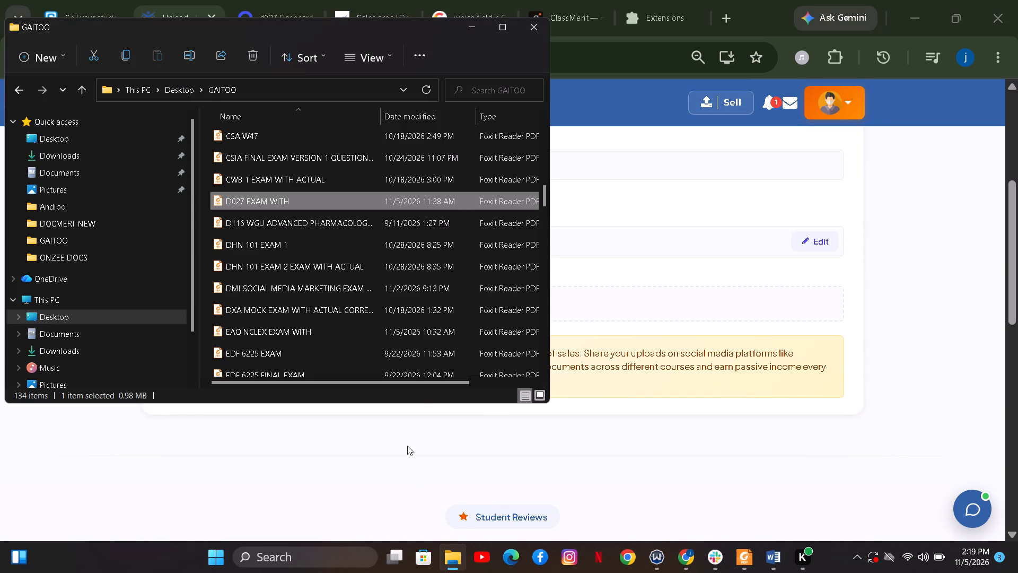
{"action": "scroll", "coordinate": [396, 243], "scroll_direction": "up", "scroll_amount": 3}
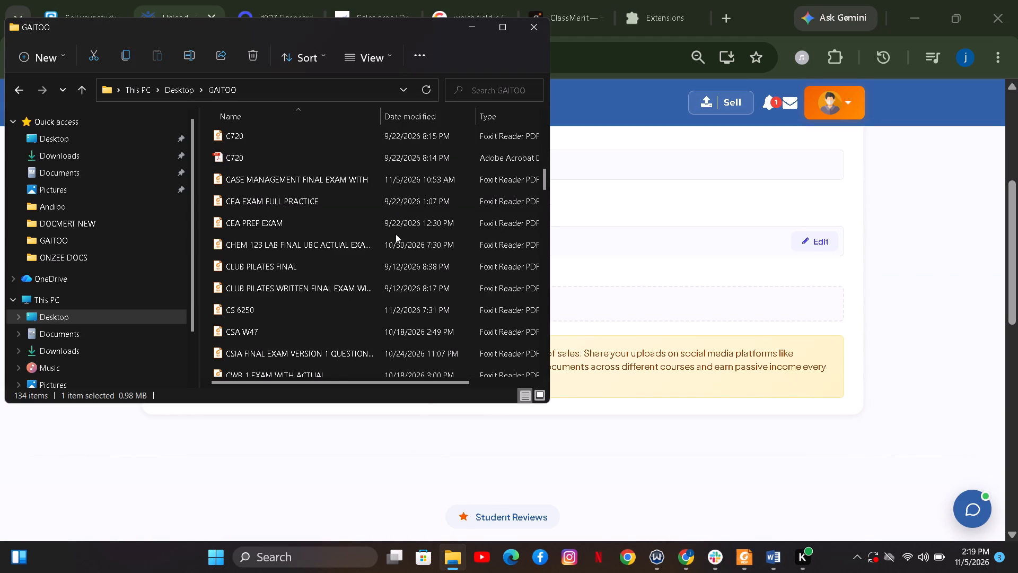
{"action": "double_click", "coordinate": [363, 173]}
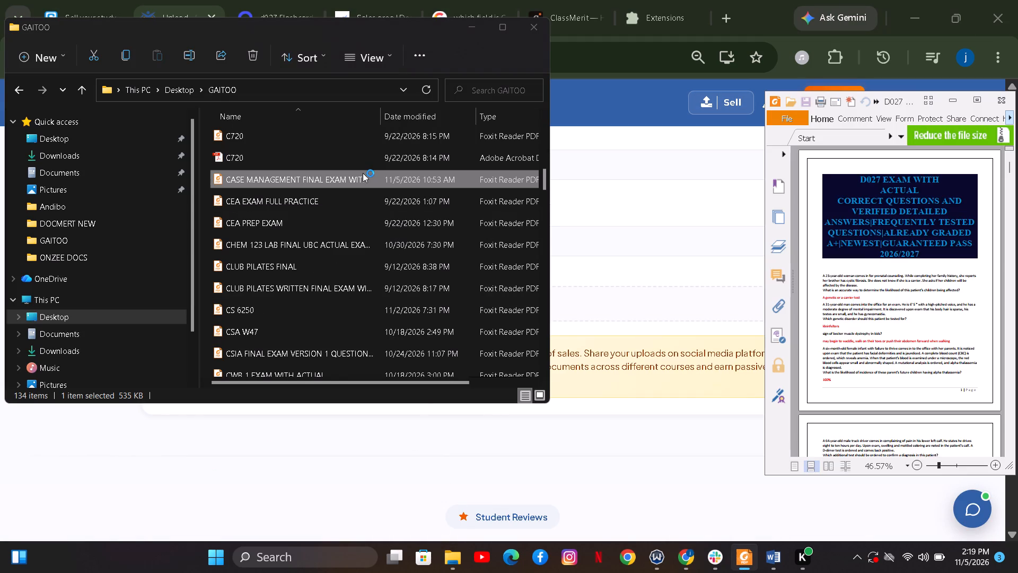
{"action": "key", "text": "ctrl+c"}
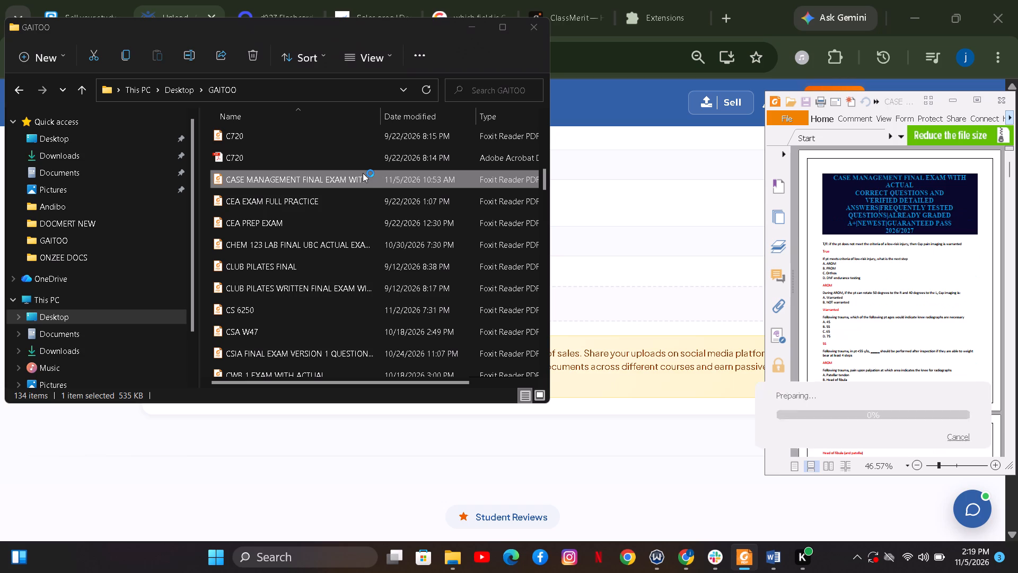
{"action": "key", "text": "ctrl+c"}
Add the copied Case Management exam title as a new course under Johns Hopkins University's Nursing program.
{"action": "left_click", "coordinate": [505, 433]}
{"action": "left_click", "coordinate": [273, 307]}
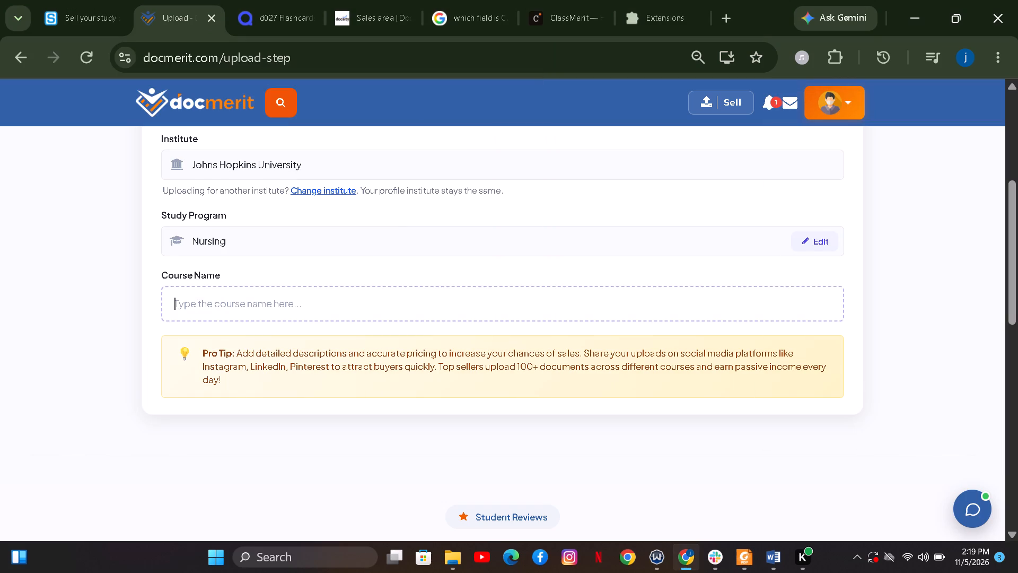
{"action": "key", "text": "ctrl+v"}
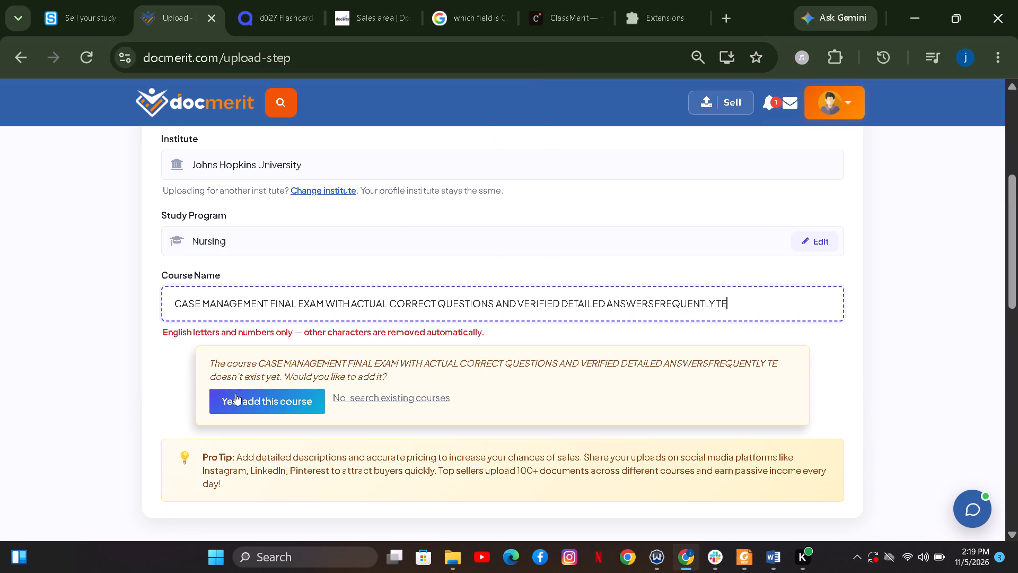
{"action": "left_click", "coordinate": [269, 403]}
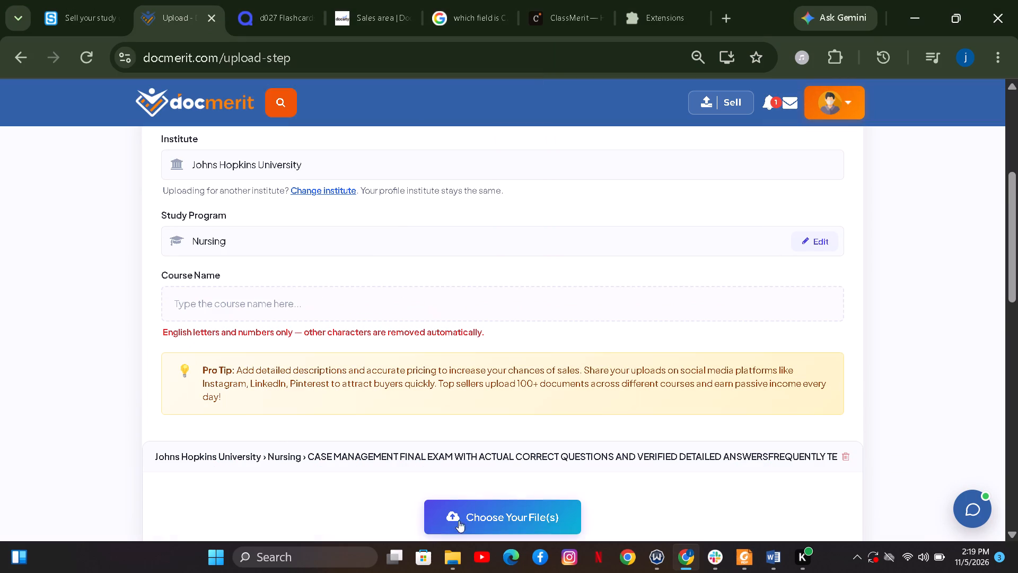
Upload the CASE MANAGEMENT FINAL EXAM WITH PDF from the GAITOO folder to the new course.
{"action": "left_click", "coordinate": [486, 517]}
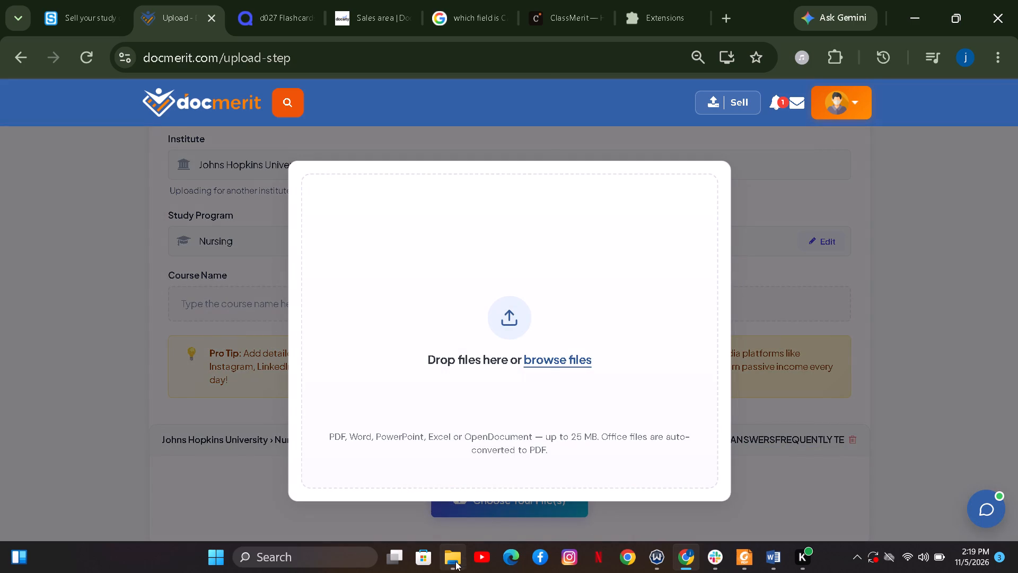
{"action": "left_click", "coordinate": [455, 561]}
{"action": "left_click_drag", "start_coordinate": [304, 180], "coordinate": [638, 314]}
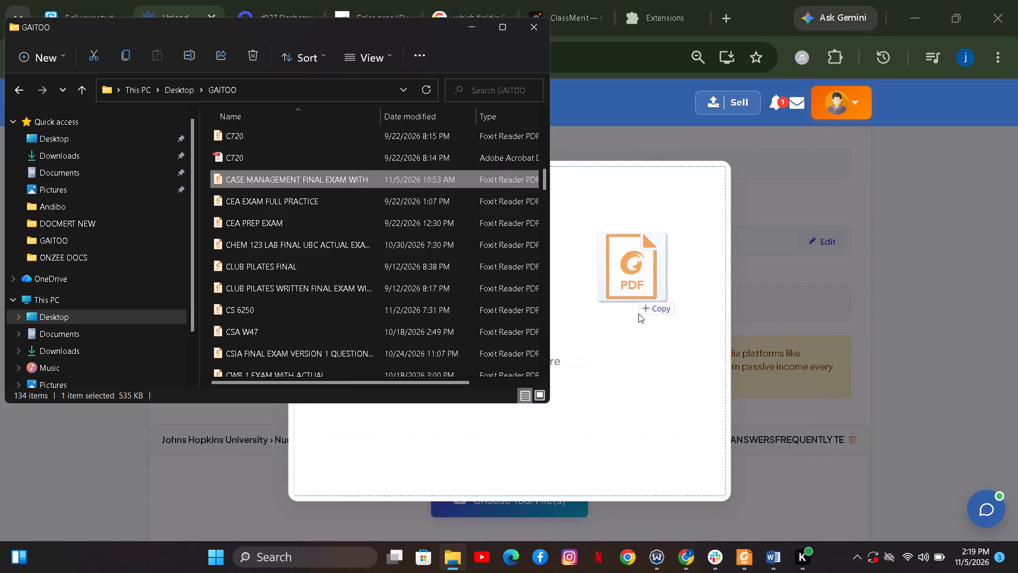
{"action": "left_click_drag", "start_coordinate": [638, 314], "coordinate": [637, 370]}
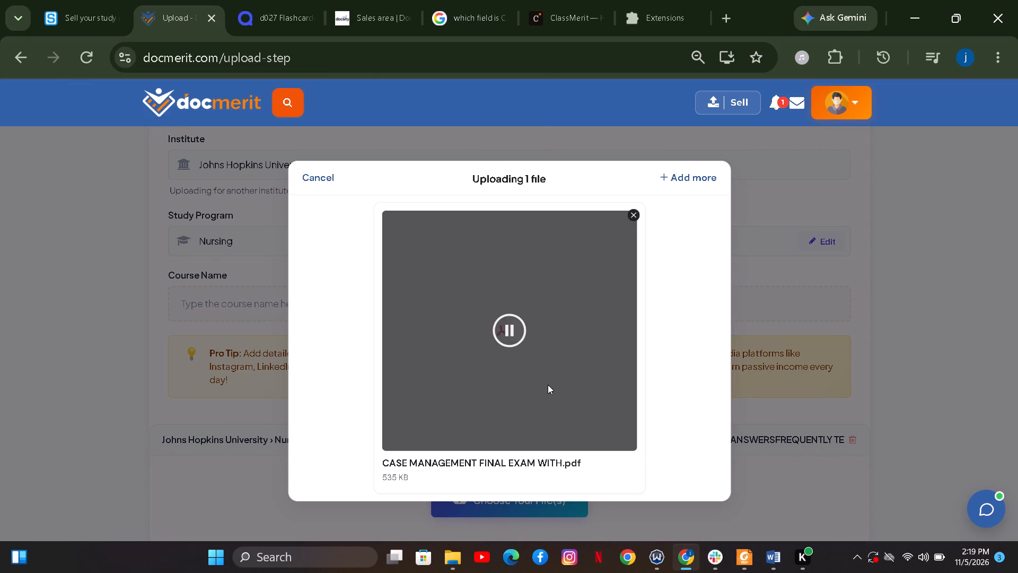
Title the uploaded file with the copied Case Management exam title and proceed to the document details.
{"action": "scroll", "coordinate": [502, 481], "scroll_direction": "down", "scroll_amount": 3}
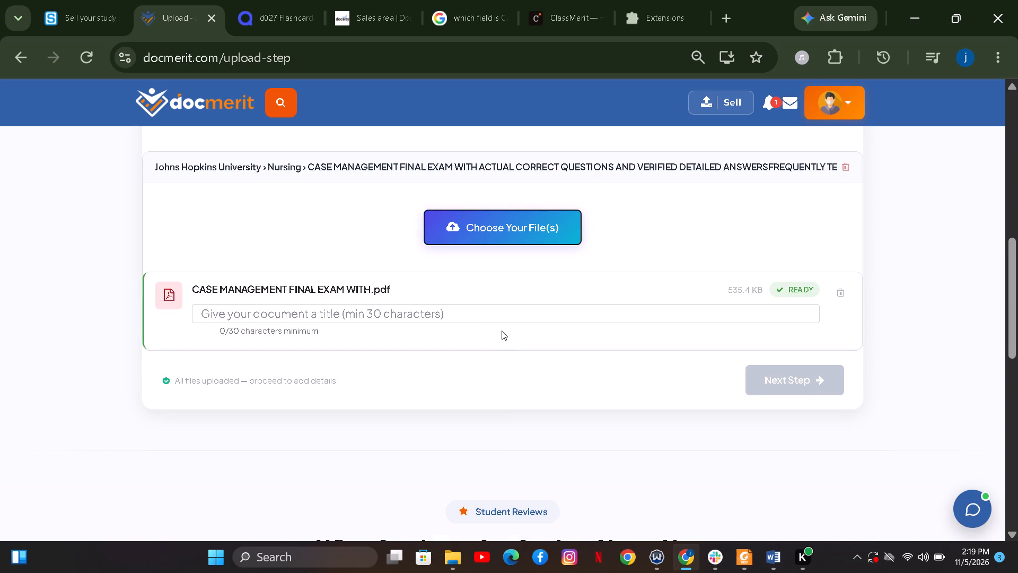
{"action": "left_click", "coordinate": [508, 311]}
{"action": "key", "text": "ctrl+v"}
{"action": "left_click", "coordinate": [783, 378]}
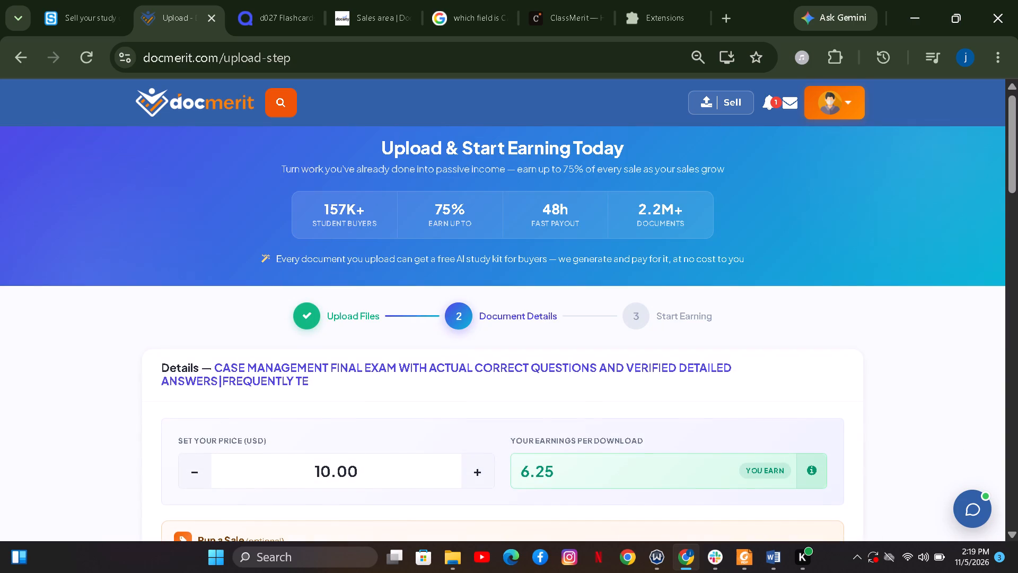
Set the document's price to 15.00 USD.
{"action": "left_click", "coordinate": [324, 468]}
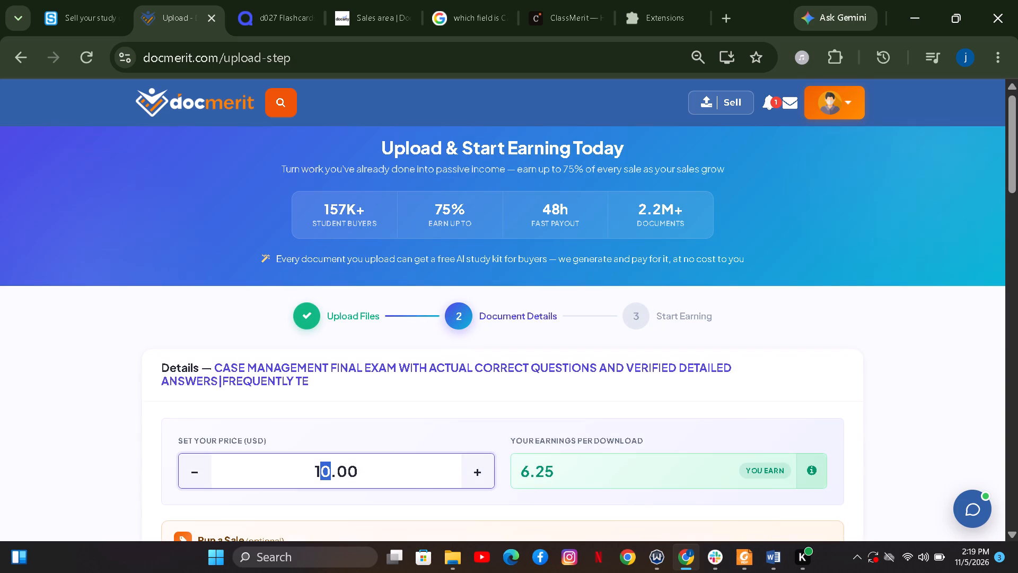
{"action": "key", "text": "5"}
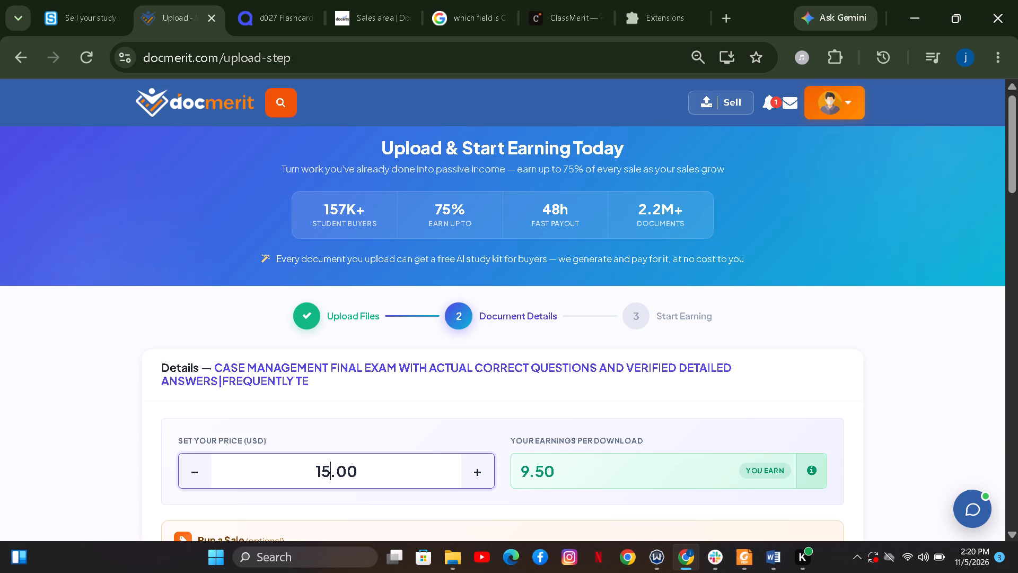
Fill the description with the copied full Case Management exam title, ending in GUARANTEED PASS 2026/2027.
{"action": "scroll", "coordinate": [330, 450], "scroll_direction": "down", "scroll_amount": 3}
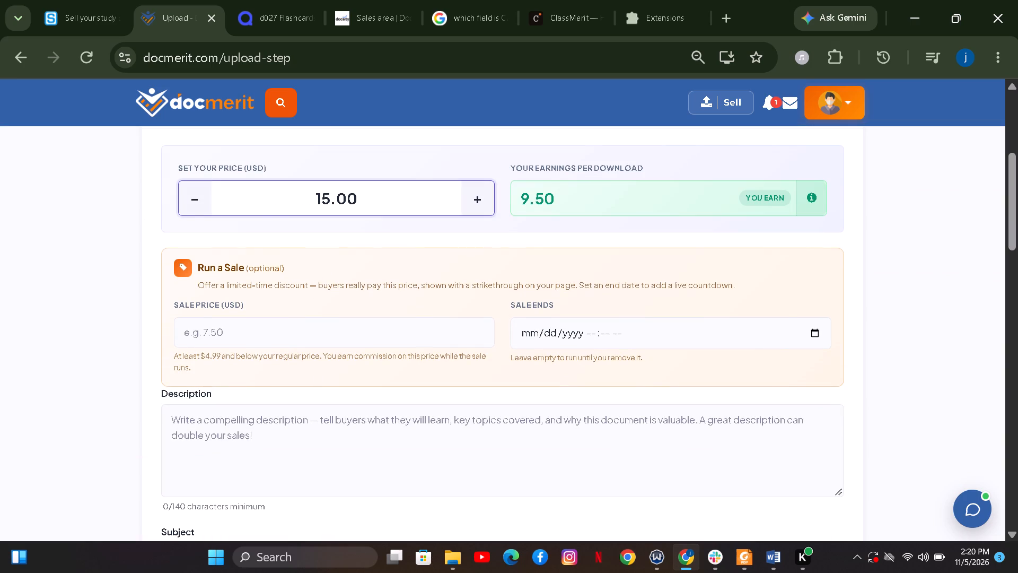
{"action": "left_click", "coordinate": [306, 438]}
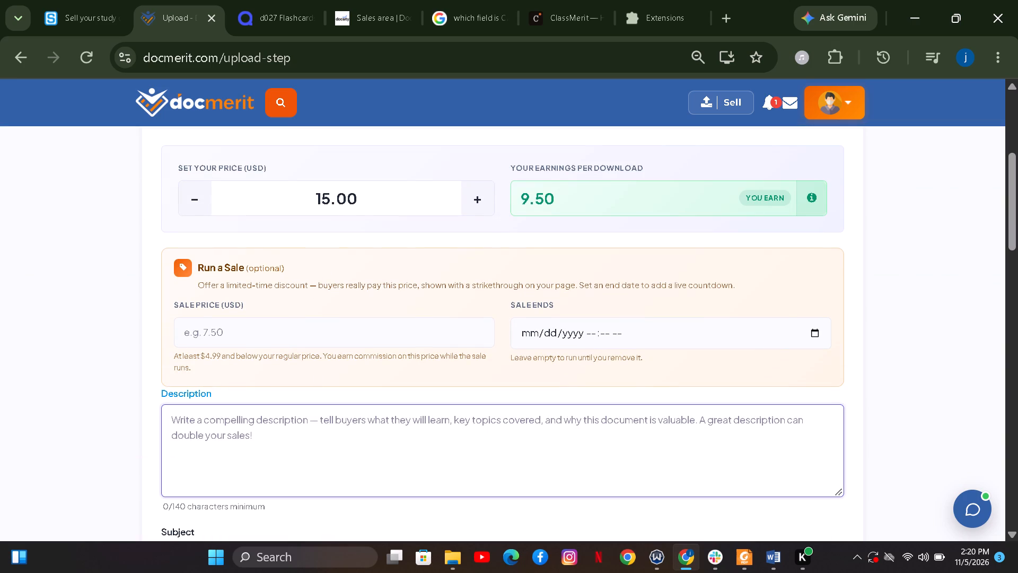
{"action": "key", "text": "ctrl+v"}
Set the subject to Health Care, category to Exam, language to English and academic year to 2026–2027.
{"action": "scroll", "coordinate": [299, 445], "scroll_direction": "down", "scroll_amount": 2}
{"action": "scroll", "coordinate": [324, 381], "scroll_direction": "down", "scroll_amount": 1}
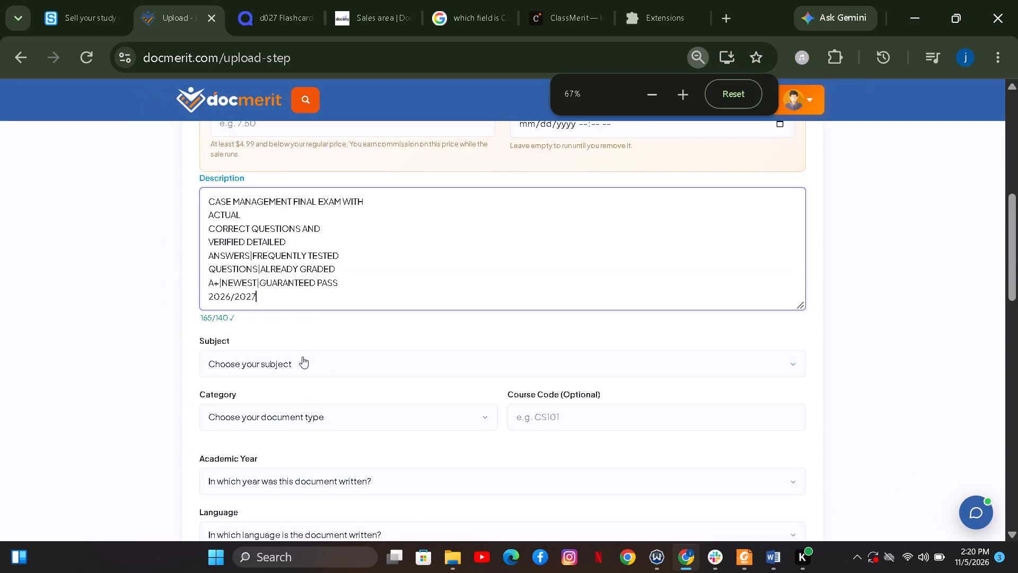
{"action": "left_click", "coordinate": [302, 358]}
{"action": "scroll", "coordinate": [289, 301], "scroll_direction": "up", "scroll_amount": 1}
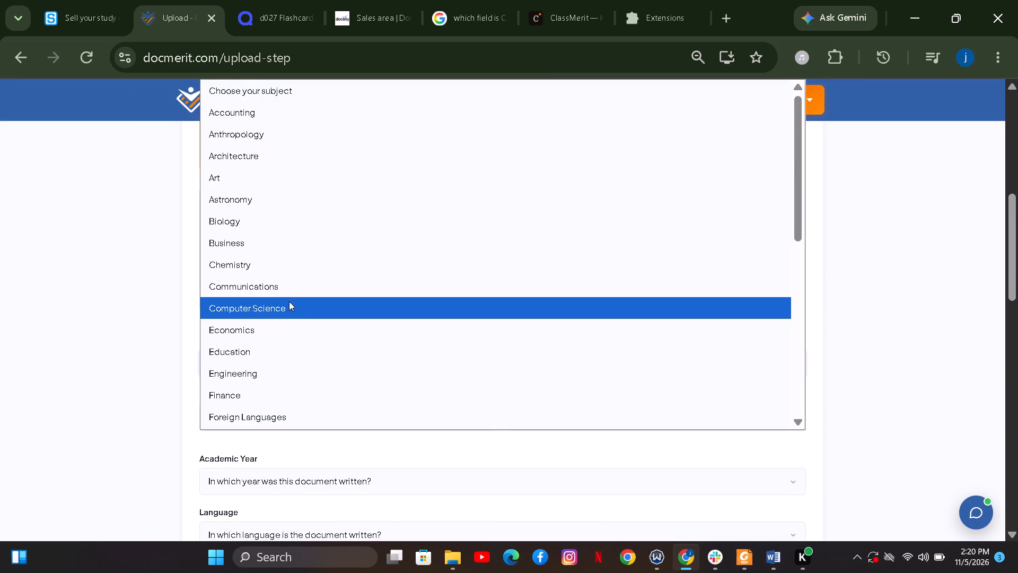
{"action": "scroll", "coordinate": [288, 303], "scroll_direction": "down", "scroll_amount": 2}
{"action": "left_click", "coordinate": [276, 141]}
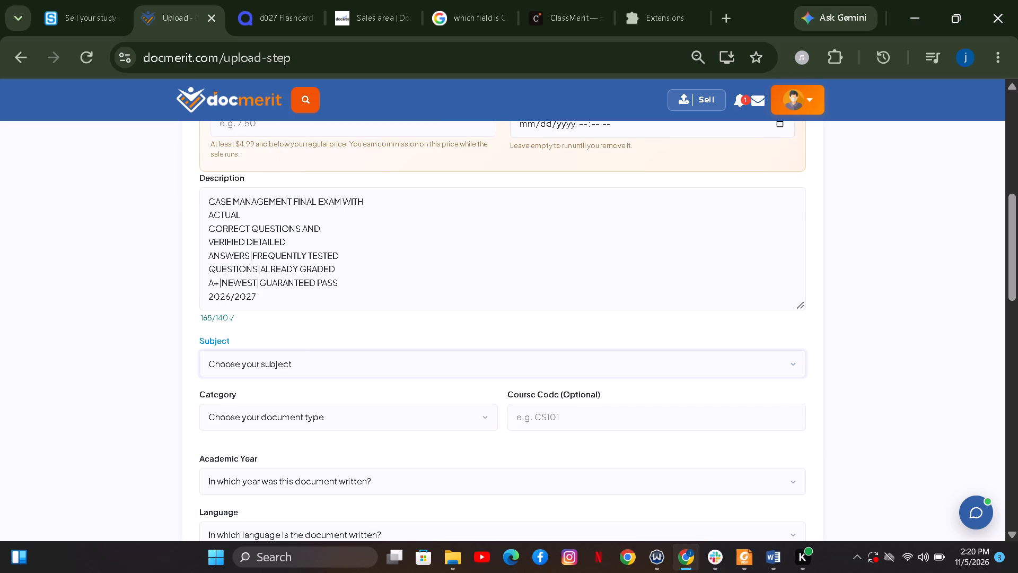
{"action": "scroll", "coordinate": [262, 422], "scroll_direction": "down", "scroll_amount": 1}
{"action": "left_click", "coordinate": [263, 331]}
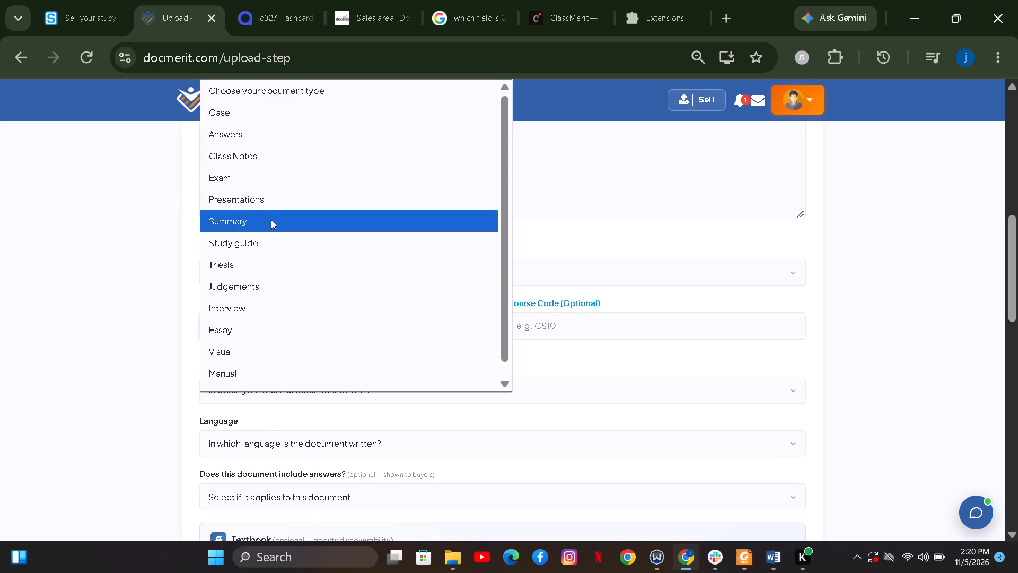
{"action": "left_click", "coordinate": [275, 178]}
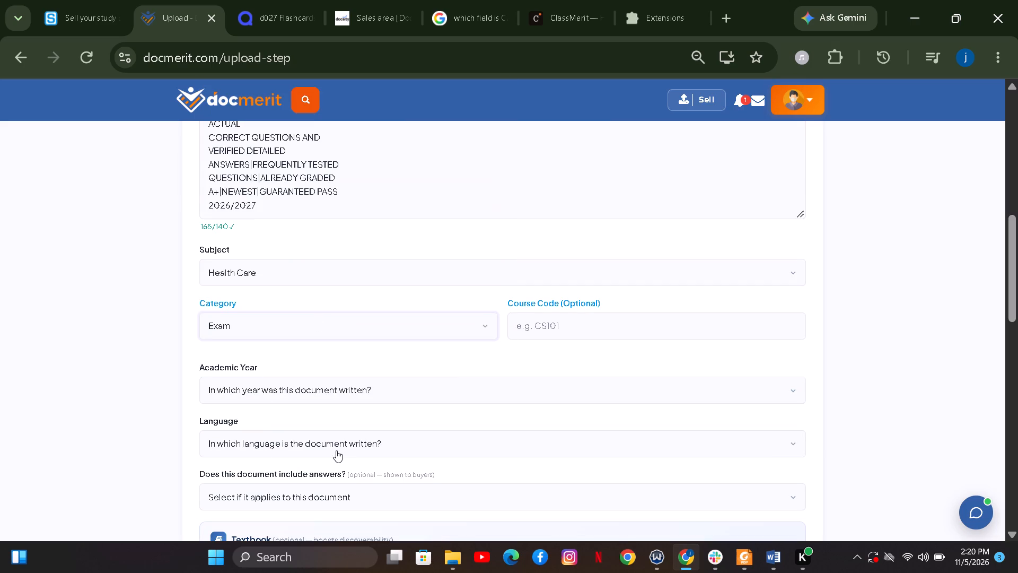
{"action": "left_click", "coordinate": [336, 449]}
{"action": "left_click", "coordinate": [315, 116]}
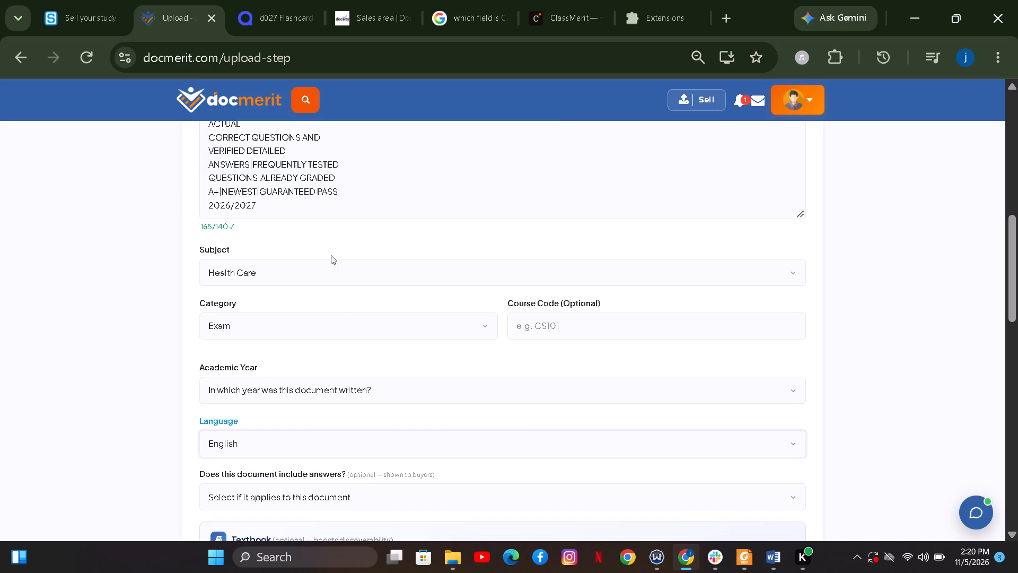
{"action": "left_click", "coordinate": [324, 395]}
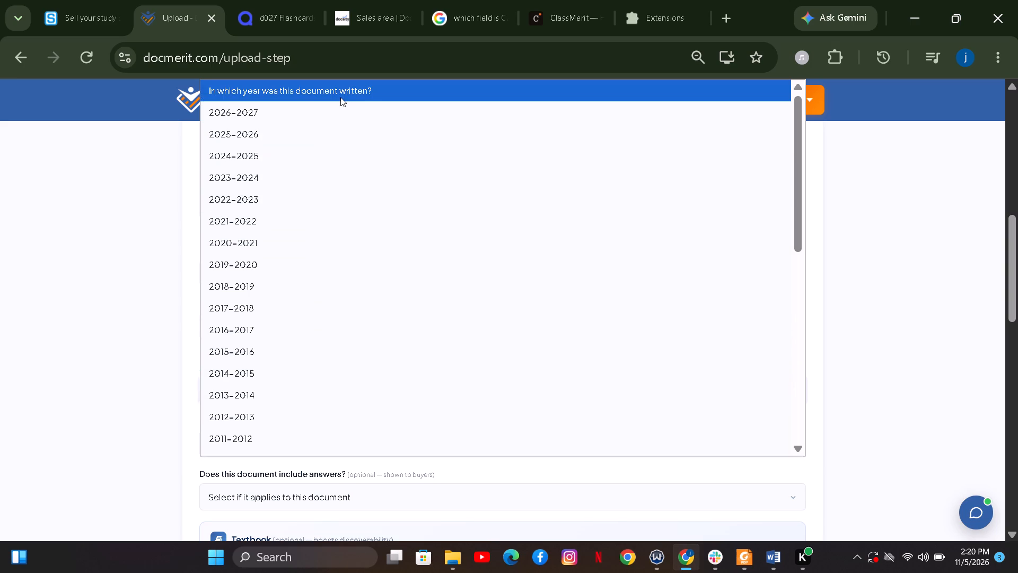
{"action": "left_click", "coordinate": [337, 112]}
Mark the document as "Yes — answers included" and submit the listing.
{"action": "scroll", "coordinate": [344, 317], "scroll_direction": "down", "scroll_amount": 3}
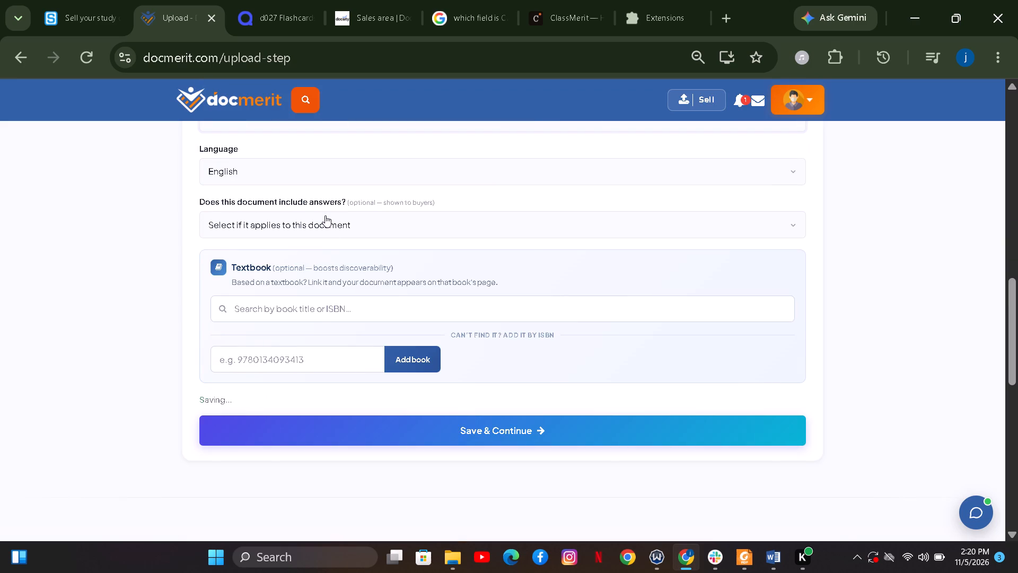
{"action": "left_click", "coordinate": [322, 223]}
{"action": "left_click", "coordinate": [320, 265]}
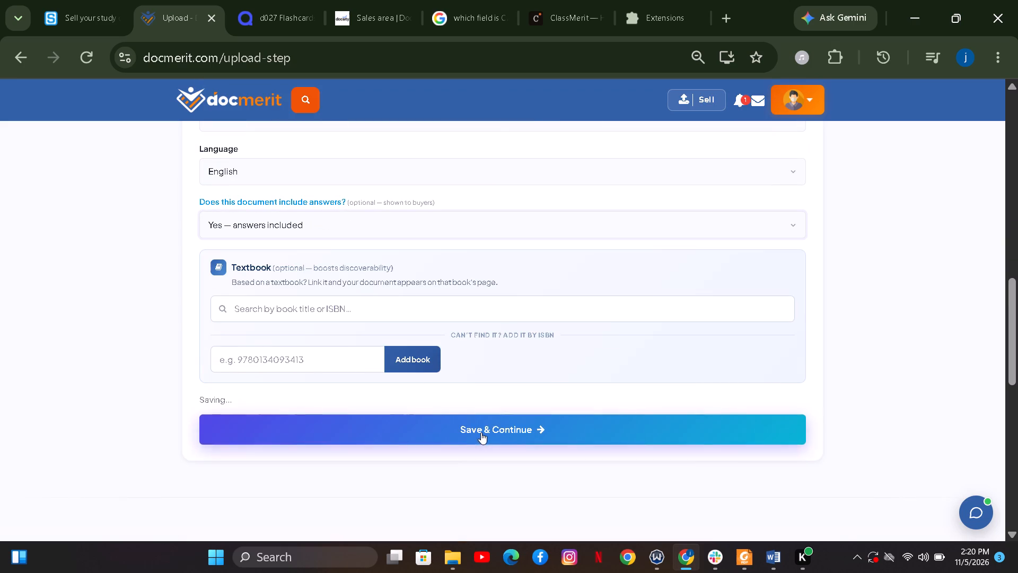
{"action": "left_click", "coordinate": [480, 432]}
{"action": "scroll", "coordinate": [480, 421], "scroll_direction": "down", "scroll_amount": 2}
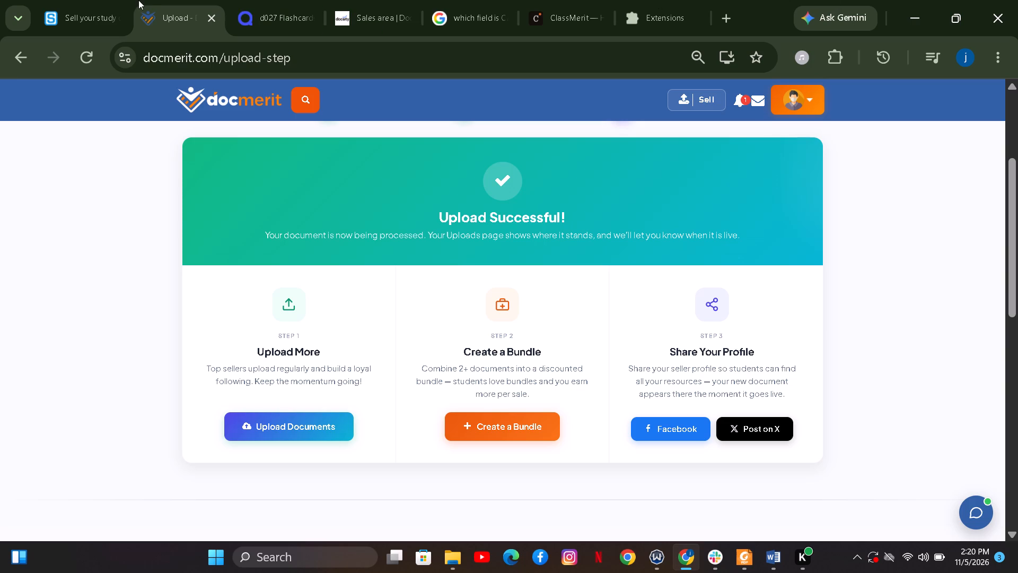
Switch to the Stuvia dashboard and look over its sales statistics and received reviews.
{"action": "left_click", "coordinate": [95, 15]}
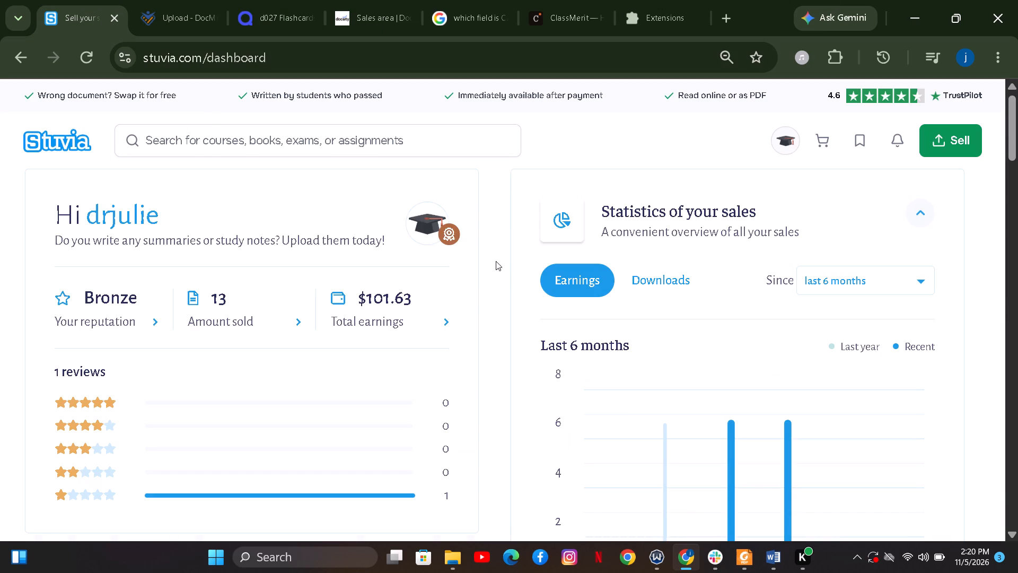
{"action": "scroll", "coordinate": [510, 260], "scroll_direction": "down", "scroll_amount": 7}
{"action": "scroll", "coordinate": [497, 271], "scroll_direction": "up", "scroll_amount": 3}
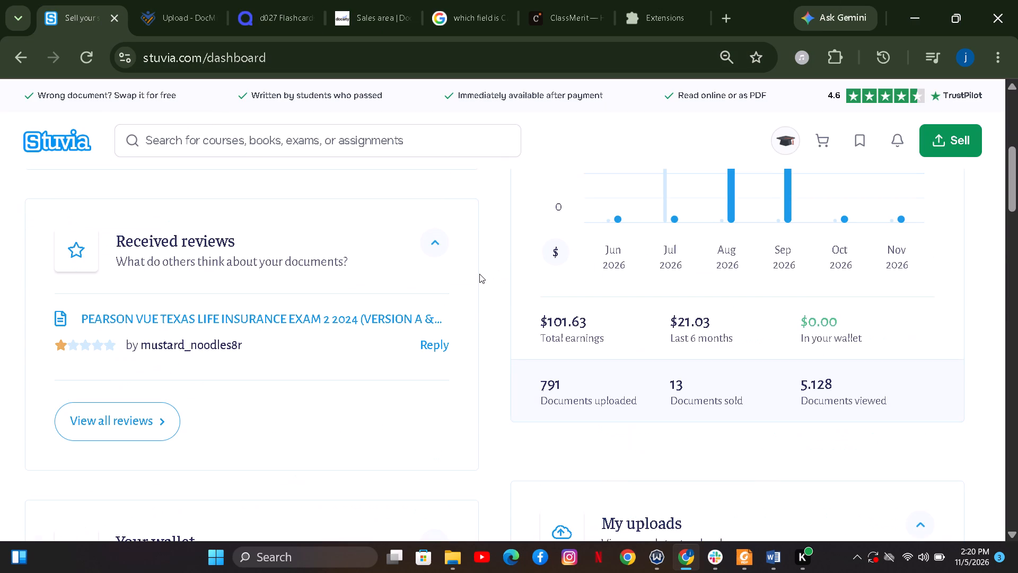
{"action": "scroll", "coordinate": [478, 271], "scroll_direction": "up", "scroll_amount": 6}
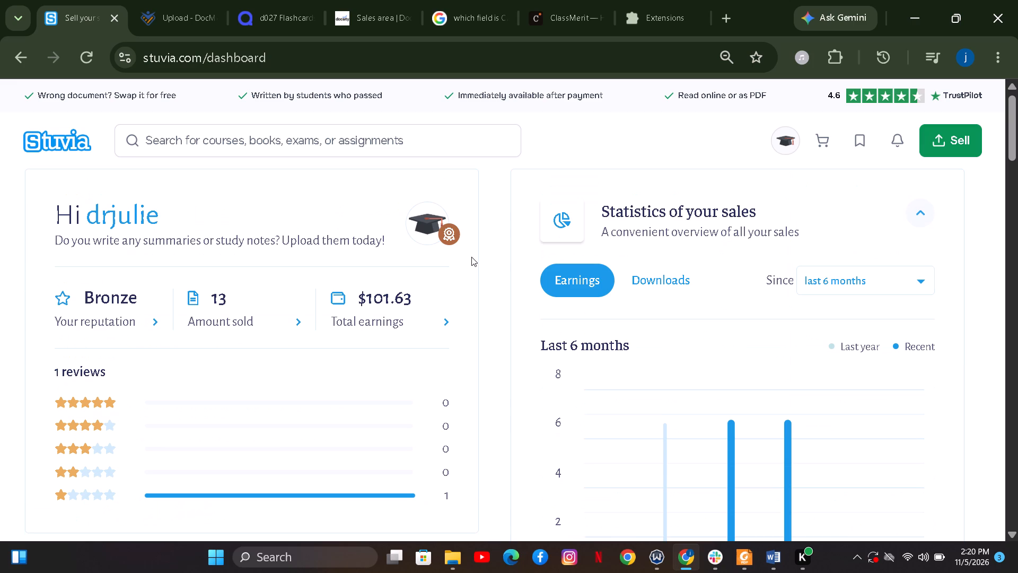